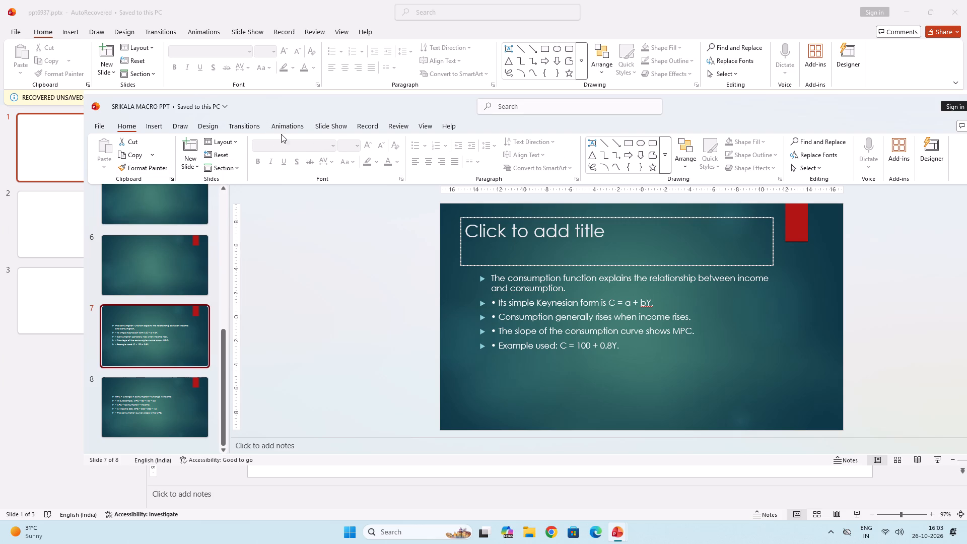
Close the recovered presentation ppt6937.pptx without saving its changes.
{"action": "left_click", "coordinate": [956, 11]}
{"action": "left_click", "coordinate": [956, 11]}
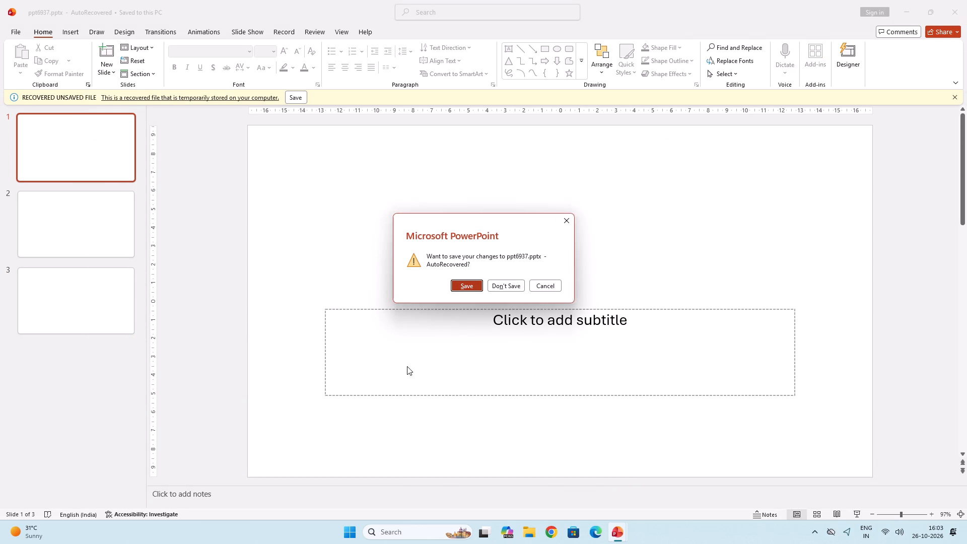
{"action": "left_click", "coordinate": [505, 276]}
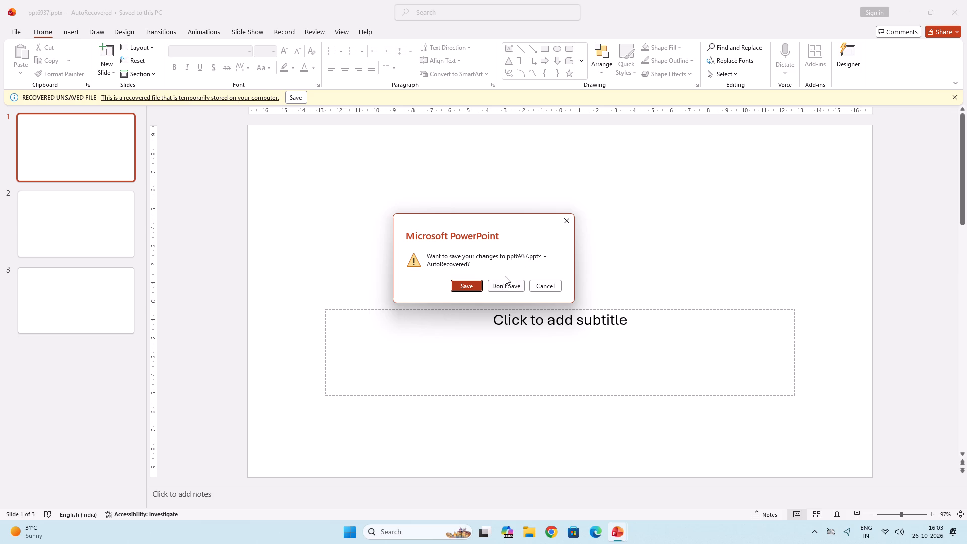
{"action": "left_click", "coordinate": [508, 285]}
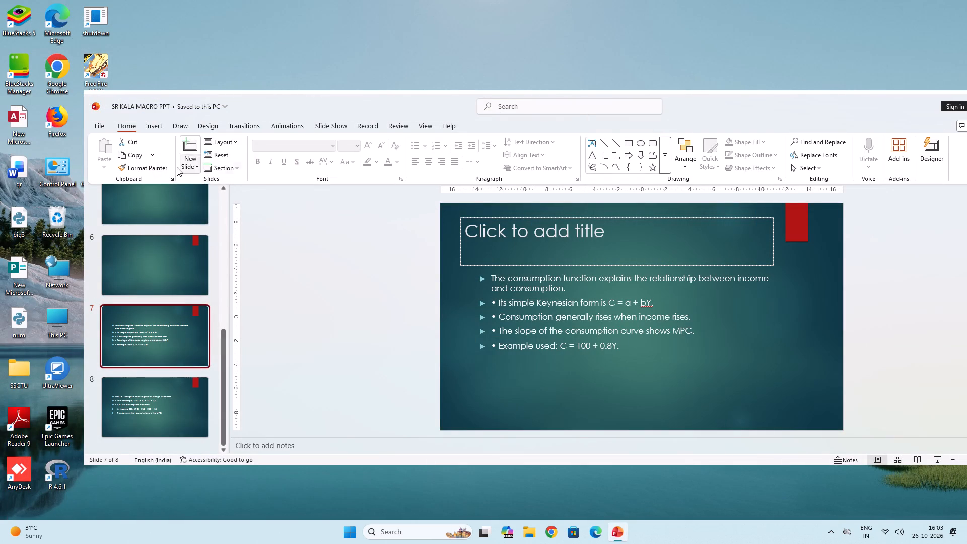
Close the partly off-screen SRIKALA MACRO PPT presentation window.
{"action": "left_click", "coordinate": [548, 273]}
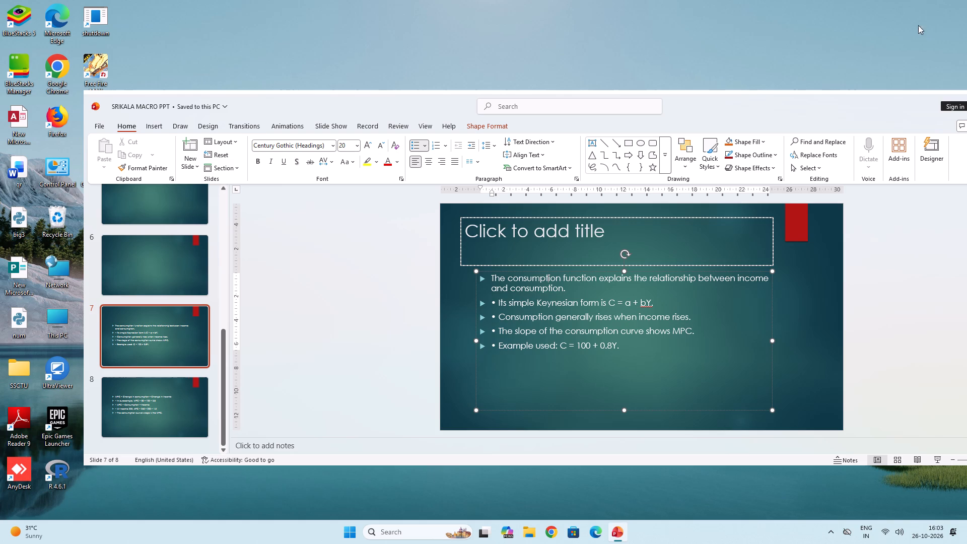
{"action": "left_click", "coordinate": [966, 115]}
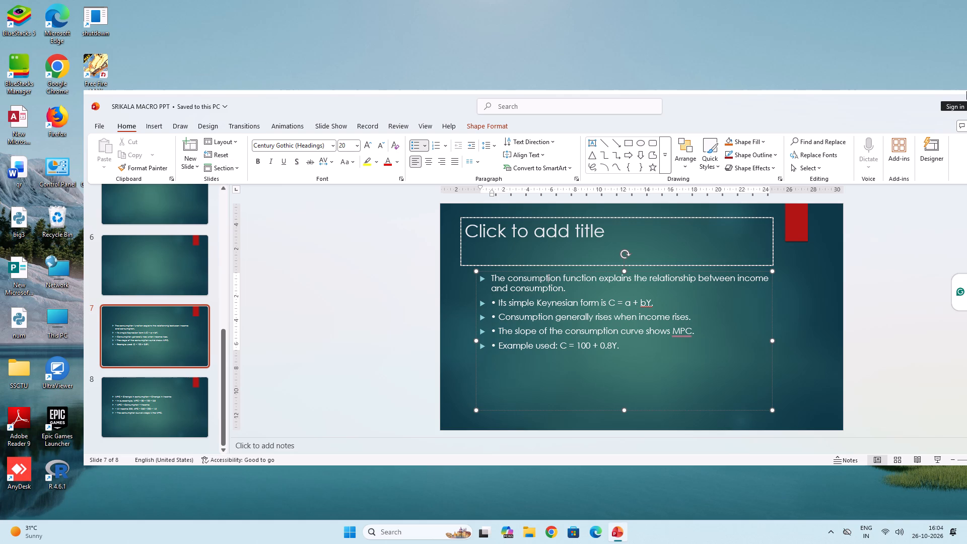
{"action": "left_click", "coordinate": [966, 91]}
{"action": "left_click", "coordinate": [966, 87]}
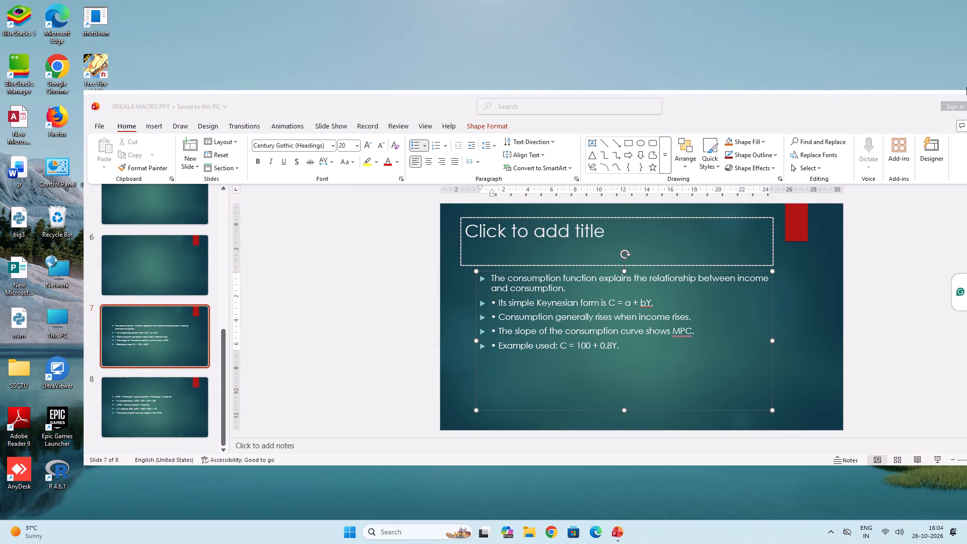
{"action": "left_click", "coordinate": [80, 162]}
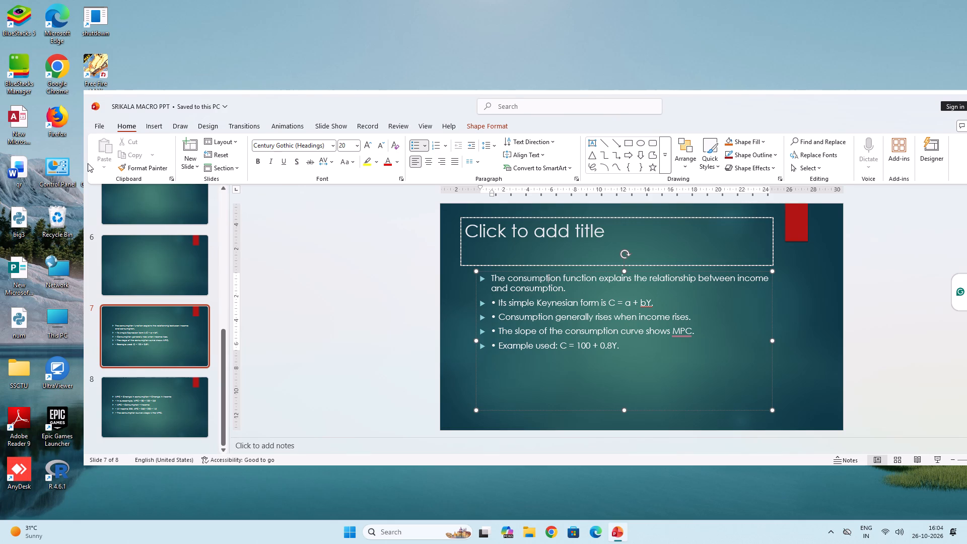
{"action": "left_click", "coordinate": [93, 112]}
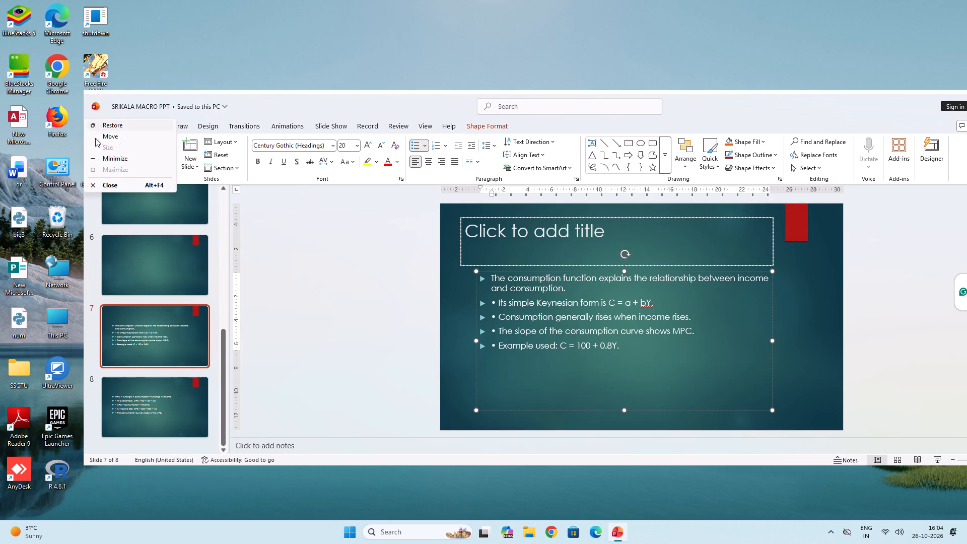
{"action": "left_click", "coordinate": [106, 185]}
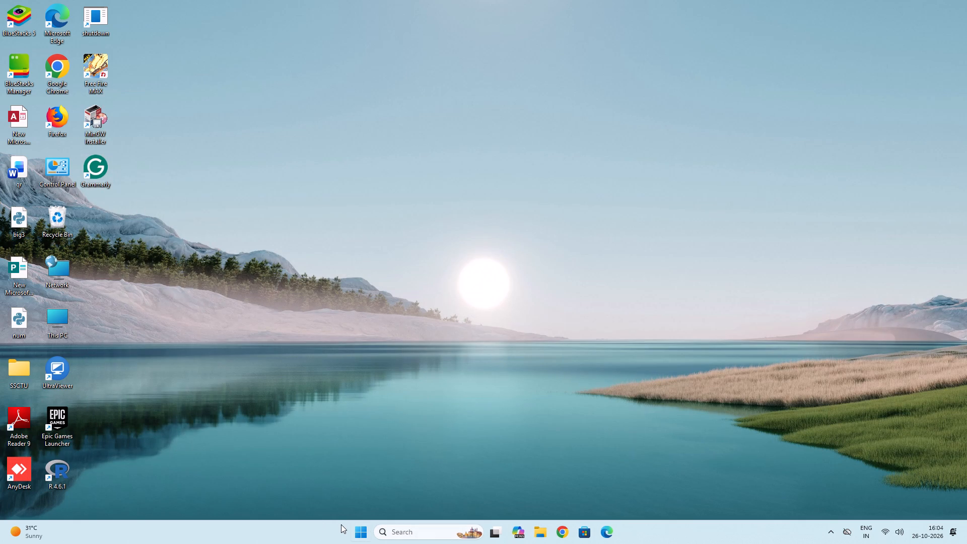
Bring up the Windows Start view of apps and recent documents.
{"action": "left_click", "coordinate": [369, 535]}
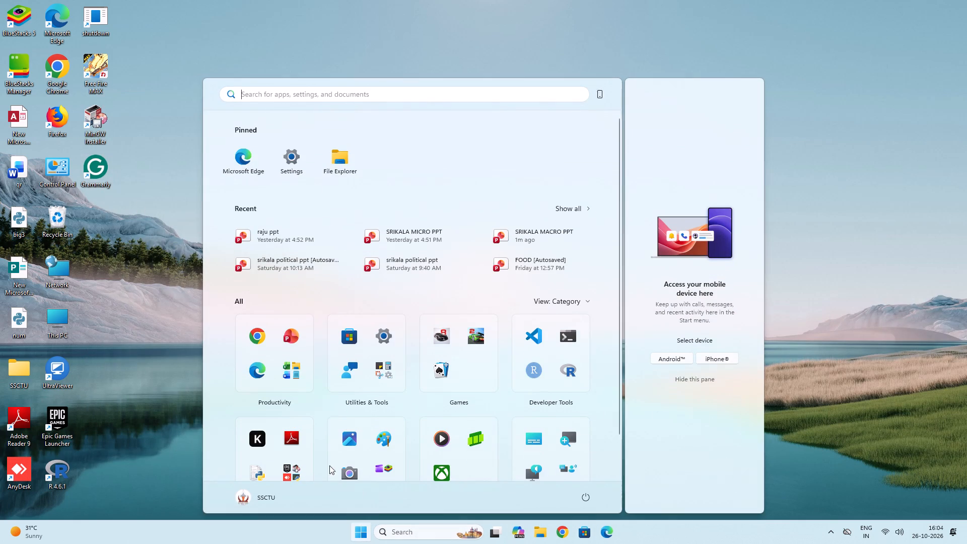
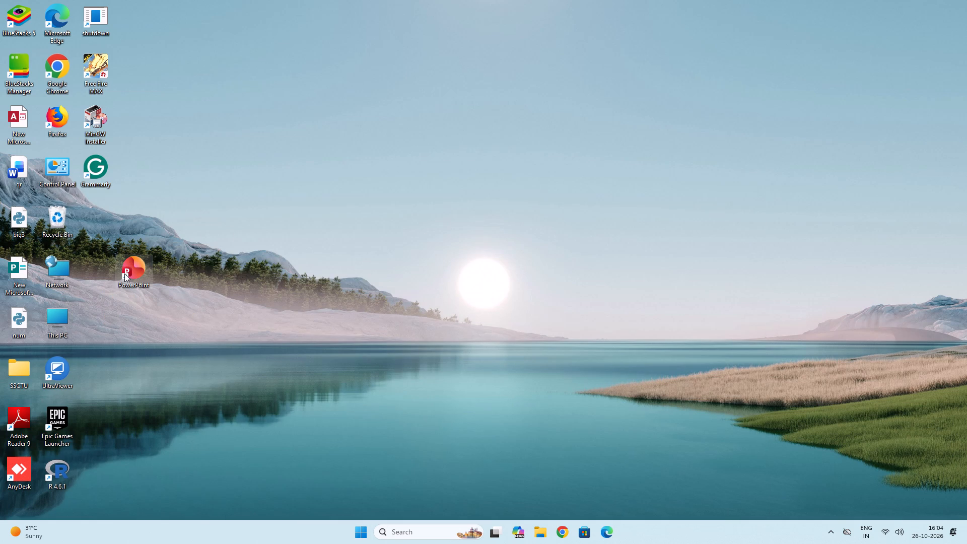
Launch PowerPoint from the desktop and open the recent presentation SRIKALA MACRO PPT.
{"action": "left_click", "coordinate": [124, 274]}
{"action": "key", "text": "space"}
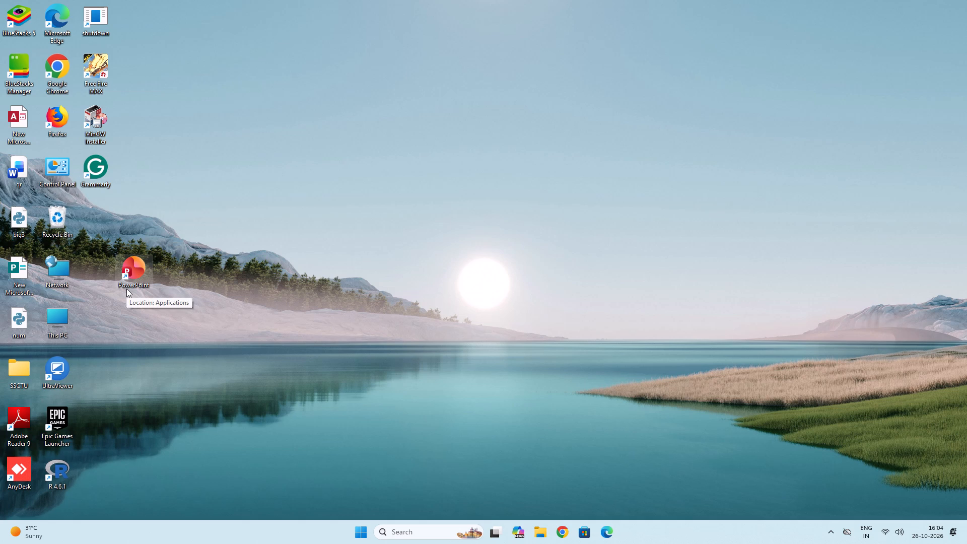
{"action": "double_click", "coordinate": [128, 286]}
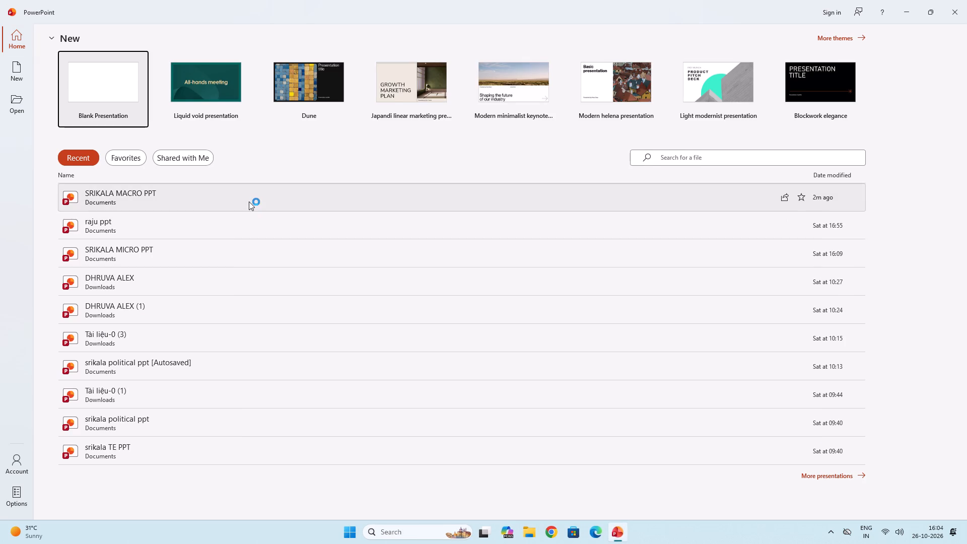
{"action": "left_click", "coordinate": [250, 200]}
{"action": "left_click", "coordinate": [247, 209]}
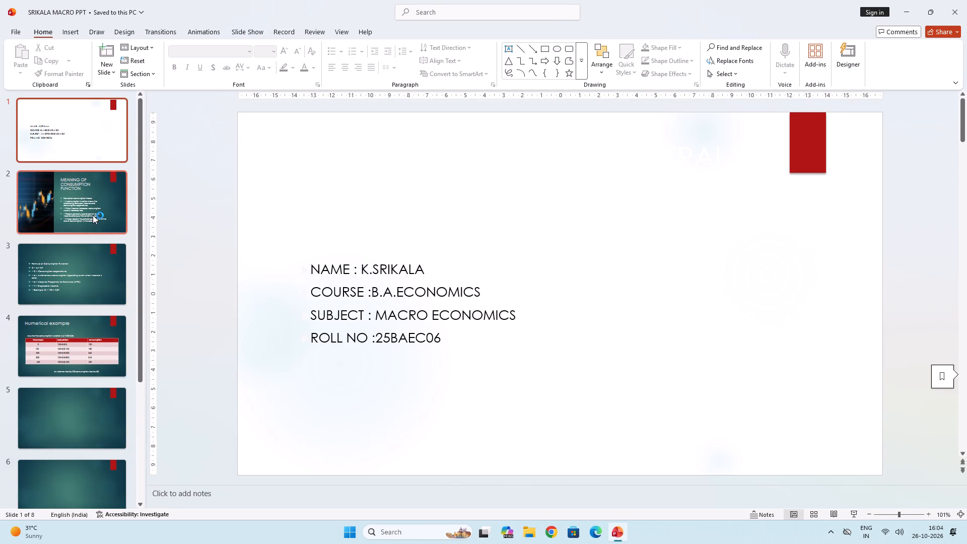
Go to the end of the presentation and look over the contents of slides 7 and 8.
{"action": "scroll", "coordinate": [67, 369], "scroll_direction": "down", "scroll_amount": 1}
{"action": "scroll", "coordinate": [56, 414], "scroll_direction": "down", "scroll_amount": 7}
{"action": "left_click", "coordinate": [58, 408]}
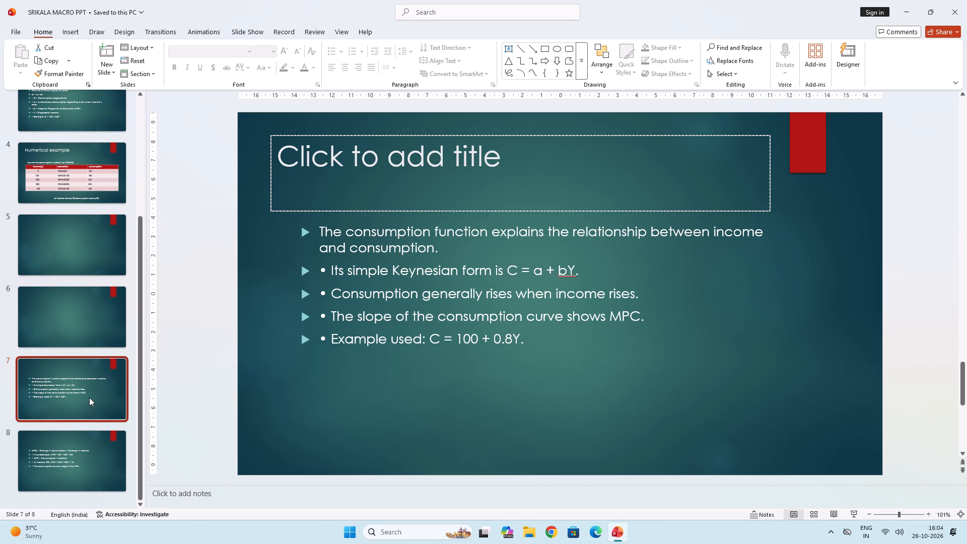
{"action": "left_click", "coordinate": [72, 449]}
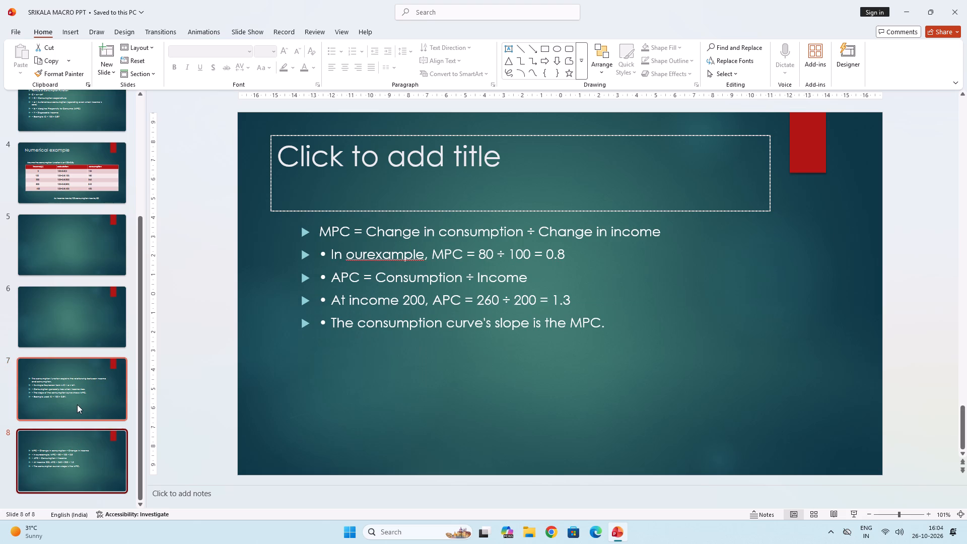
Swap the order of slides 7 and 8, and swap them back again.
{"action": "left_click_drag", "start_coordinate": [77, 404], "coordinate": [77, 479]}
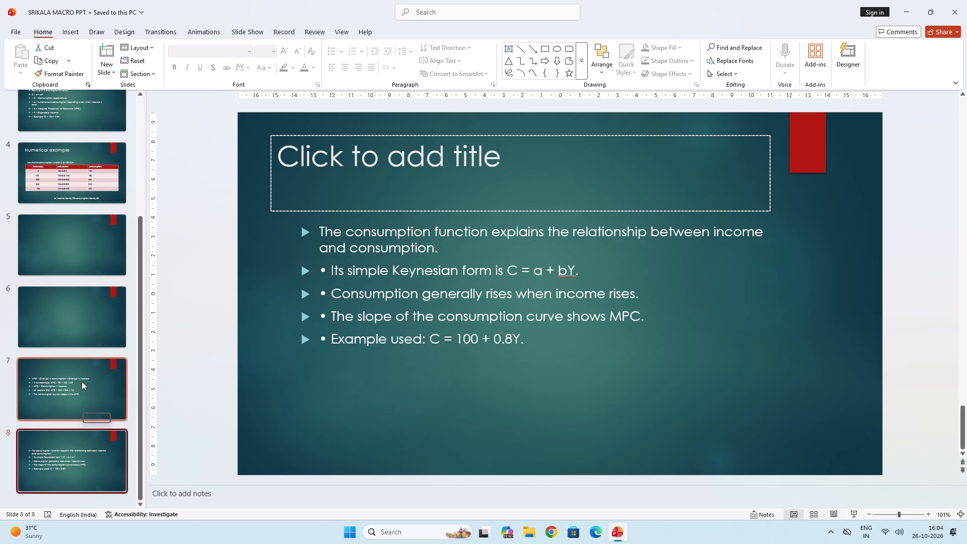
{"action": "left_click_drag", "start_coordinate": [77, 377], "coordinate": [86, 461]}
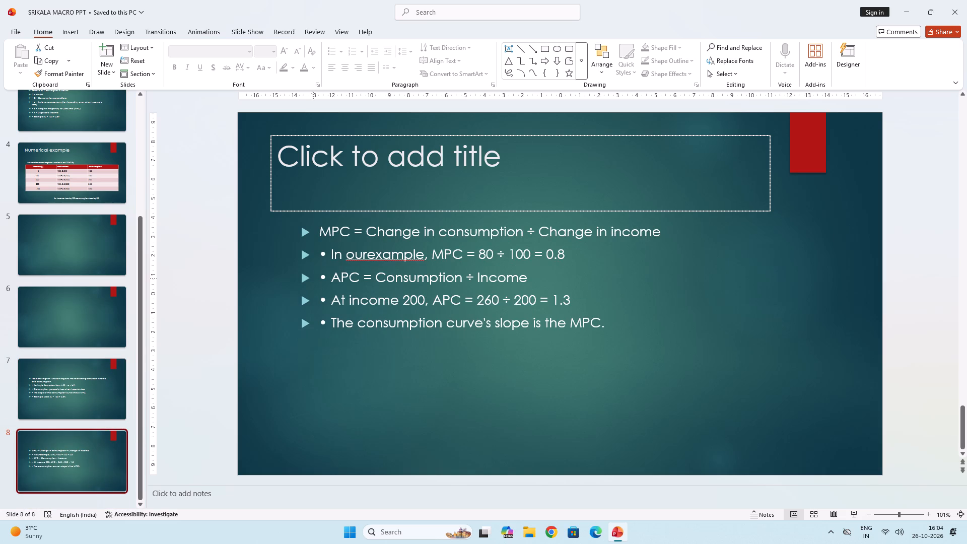
Correct "ourexample" to "our example" in the second bullet of slide 8.
{"action": "left_click", "coordinate": [364, 253]}
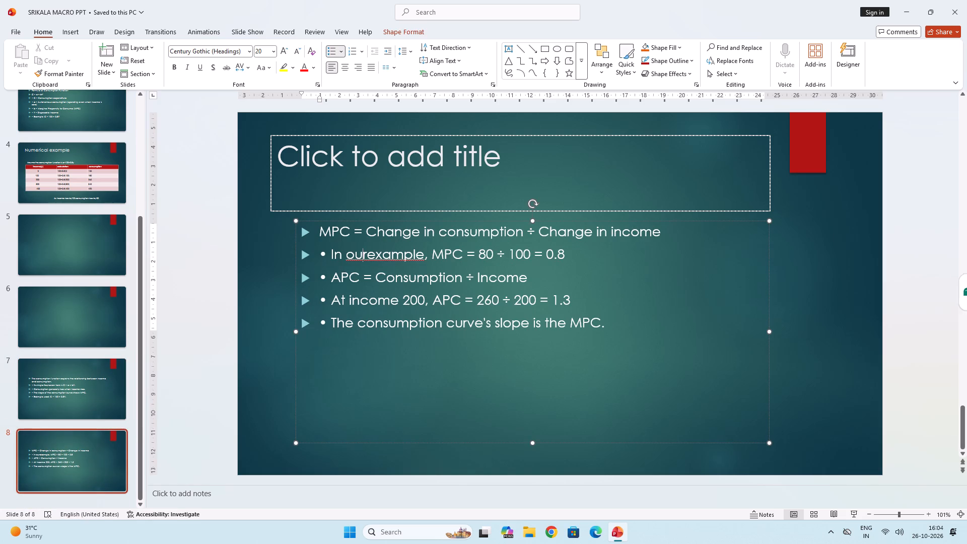
{"action": "key", "text": "Right"}
{"action": "key", "text": "space"}
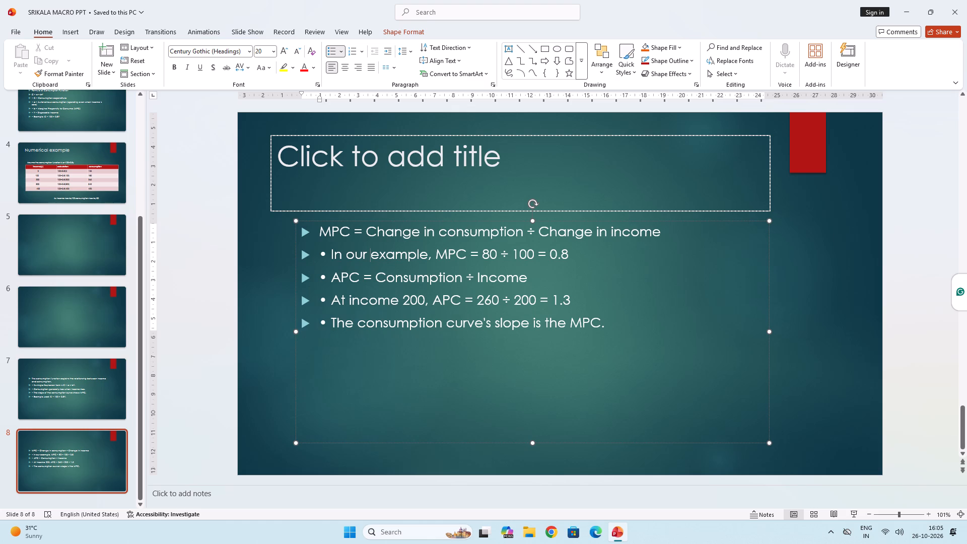
Add the title "Important concepts" to slide 8, above the MPC and APC bullets.
{"action": "left_click", "coordinate": [362, 167]}
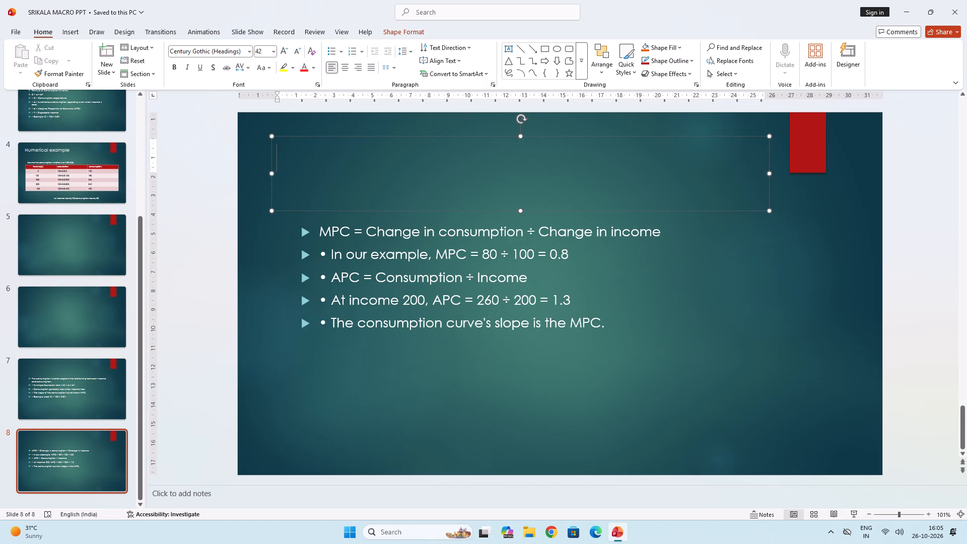
{"action": "type", "text": "mp"}
{"action": "type", "text": "ortant con"}
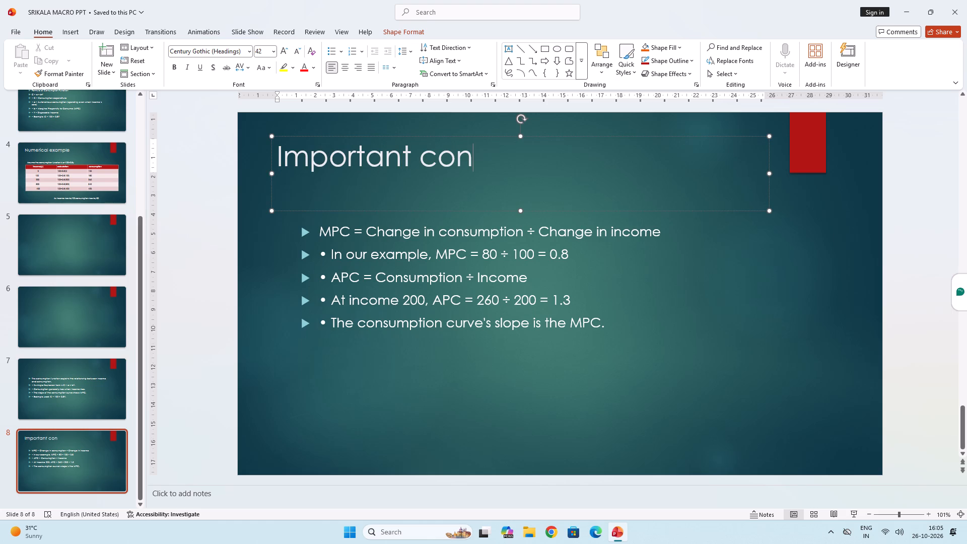
{"action": "type", "text": "ce"}
{"action": "type", "text": "pts"}
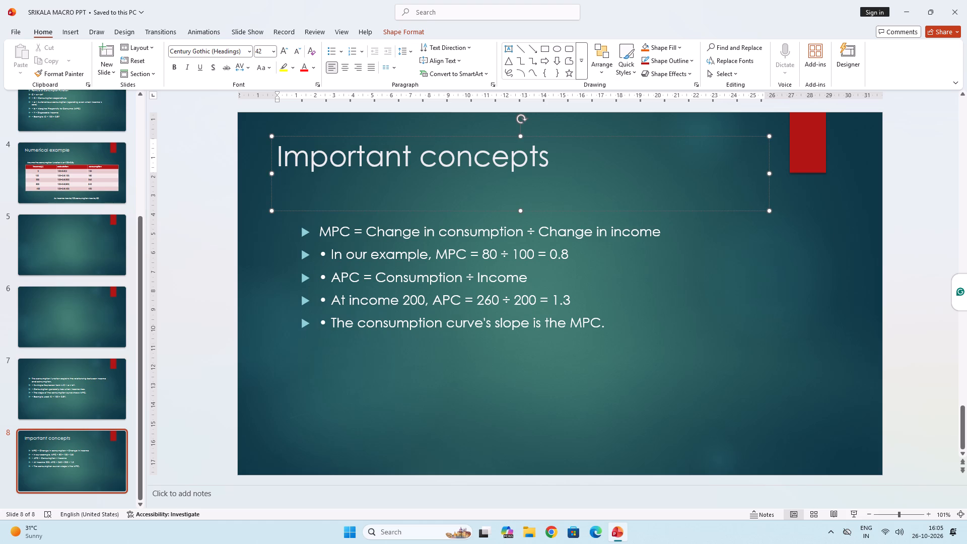
Move the untitled consumption function summary slide below the "Important concepts" slide so it comes last.
{"action": "left_click", "coordinate": [97, 407]}
{"action": "left_click_drag", "start_coordinate": [97, 406], "coordinate": [94, 503]}
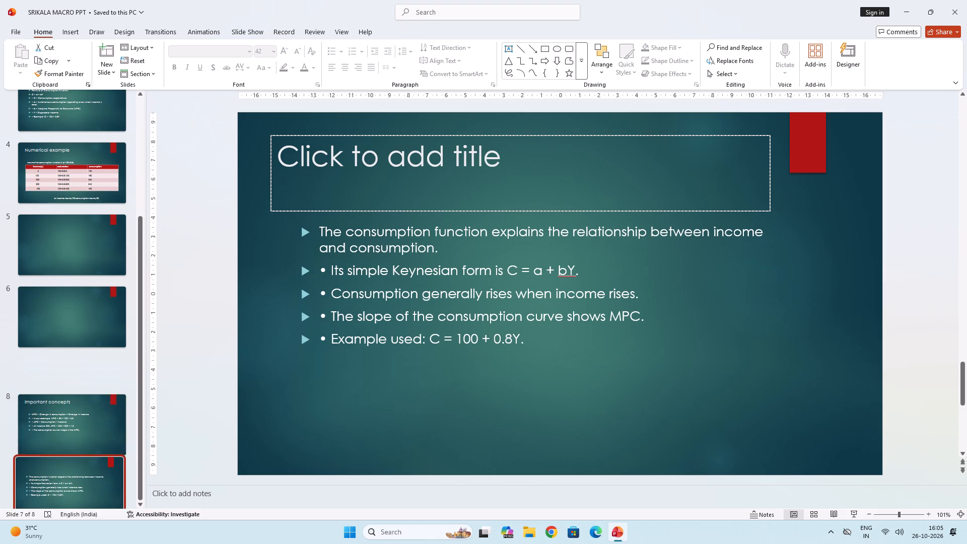
{"action": "left_click_drag", "start_coordinate": [94, 503], "coordinate": [94, 505]}
{"action": "left_click", "coordinate": [98, 469]}
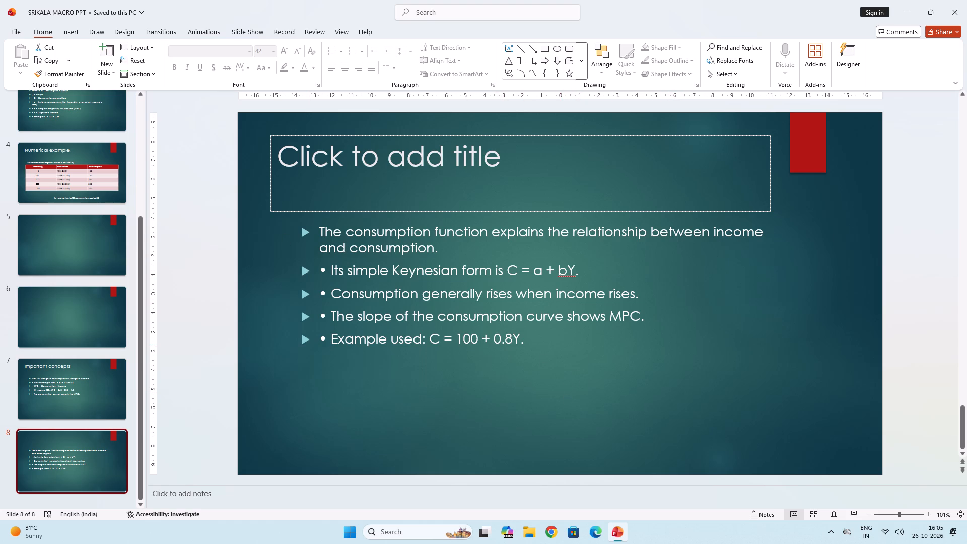
Delete every bullet after the first on the last slide, leaving only the sentence about income and consumption.
{"action": "left_click", "coordinate": [538, 338]}
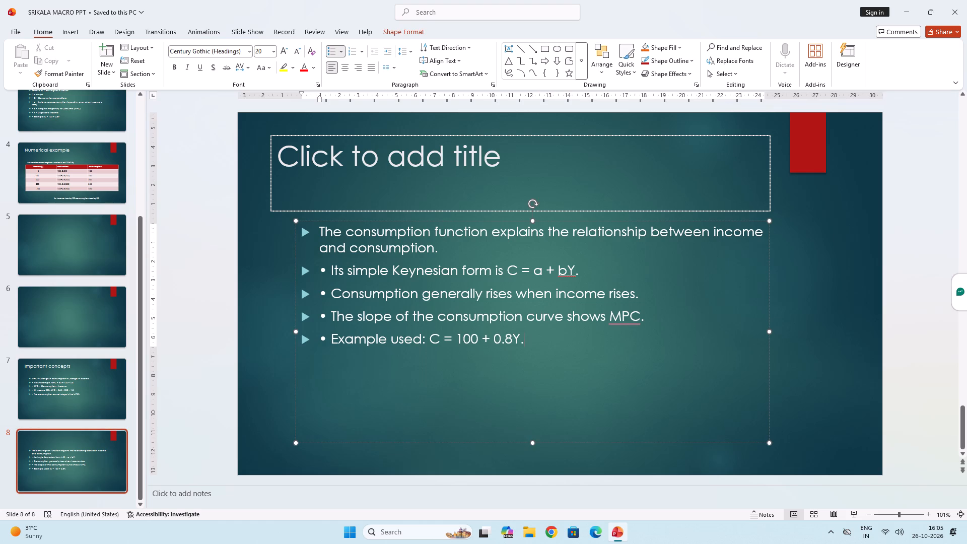
{"action": "key", "text": "BackSpace"}
{"action": "key", "text": "BackSpace"}
{"action": "key", "text": "BackSpace"}
{"action": "key", "text": "BackSpace"}
{"action": "key", "text": "BackSpace"}
{"action": "key", "text": "BackSpace"}
{"action": "key", "text": "BackSpace"}
{"action": "key", "text": "BackSpace"}
{"action": "key", "text": "BackSpace"}
{"action": "key", "text": "BackSpace"}
{"action": "key", "text": "BackSpace"}
{"action": "key", "text": "BackSpace"}
{"action": "key", "text": "BackSpace"}
{"action": "key", "text": "BackSpace"}
{"action": "key", "text": "BackSpace"}
{"action": "key", "text": "BackSpace"}
{"action": "key", "text": "BackSpace"}
{"action": "key", "text": "BackSpace"}
{"action": "key", "text": "BackSpace"}
{"action": "key", "text": "BackSpace"}
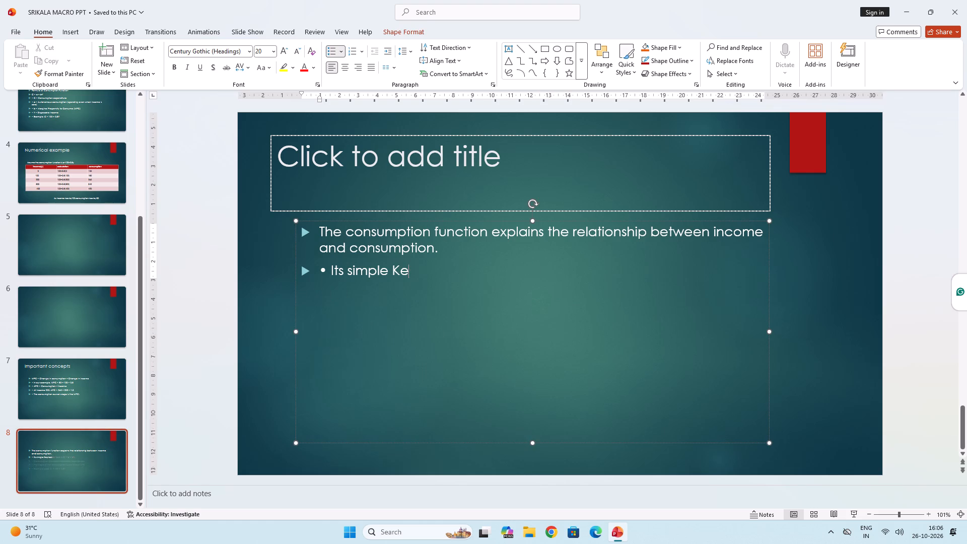
{"action": "key", "text": "BackSpace"}
{"action": "key", "text": "BackSpace"}
{"action": "key", "text": "BackSpace"}
{"action": "key", "text": "BackSpace"}
{"action": "key", "text": "BackSpace"}
{"action": "key", "text": "BackSpace"}
{"action": "key", "text": "BackSpace"}
{"action": "key", "text": "BackSpace"}
{"action": "key", "text": "BackSpace"}
{"action": "key", "text": "BackSpace"}
{"action": "key", "text": "BackSpace"}
{"action": "key", "text": "BackSpace"}
{"action": "key", "text": "BackSpace"}
{"action": "key", "text": "BackSpace"}
{"action": "key", "text": "BackSpace"}
{"action": "key", "text": "BackSpace"}
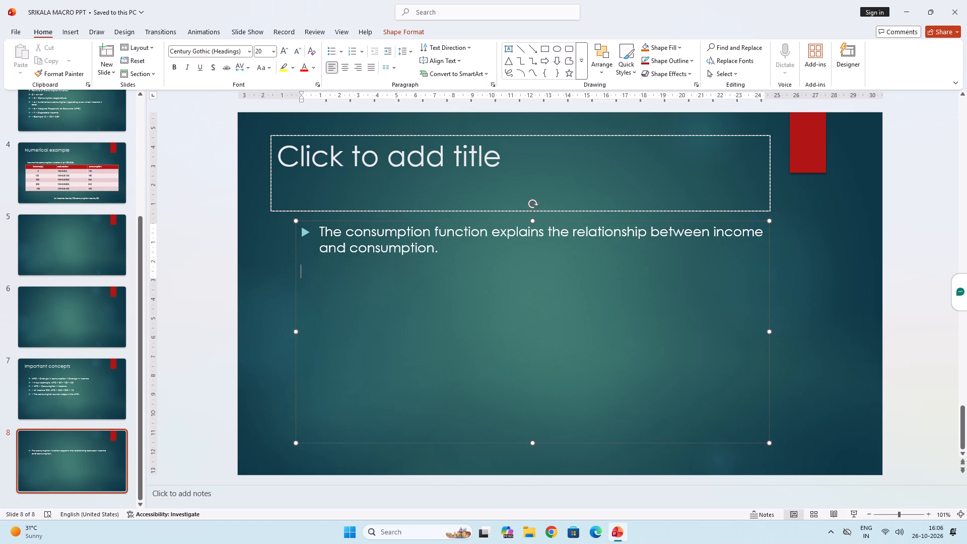
Add the title "CONCLUSION" to the last slide.
{"action": "left_click", "coordinate": [452, 195]}
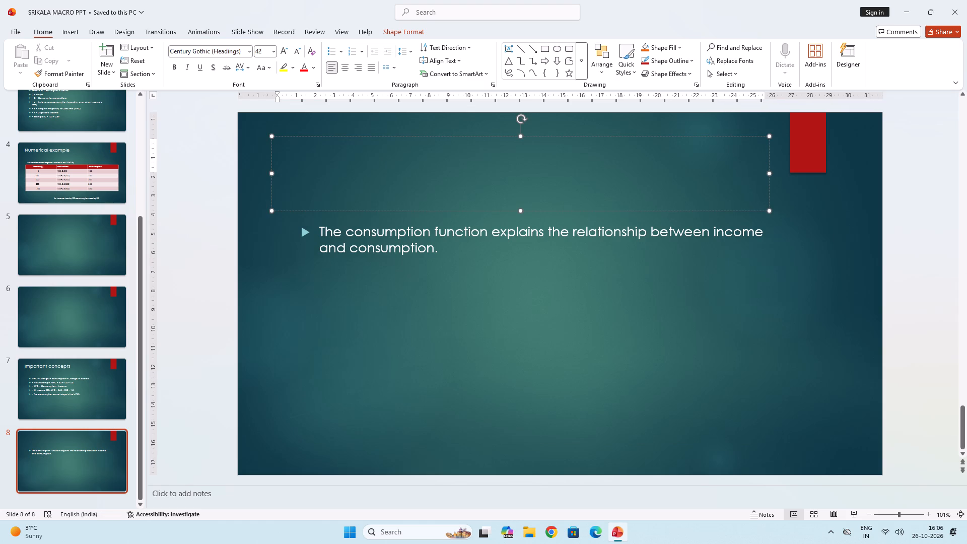
{"action": "type", "text": "con"}
{"action": "key", "text": "BackSpace"}
{"action": "key", "text": "BackSpace"}
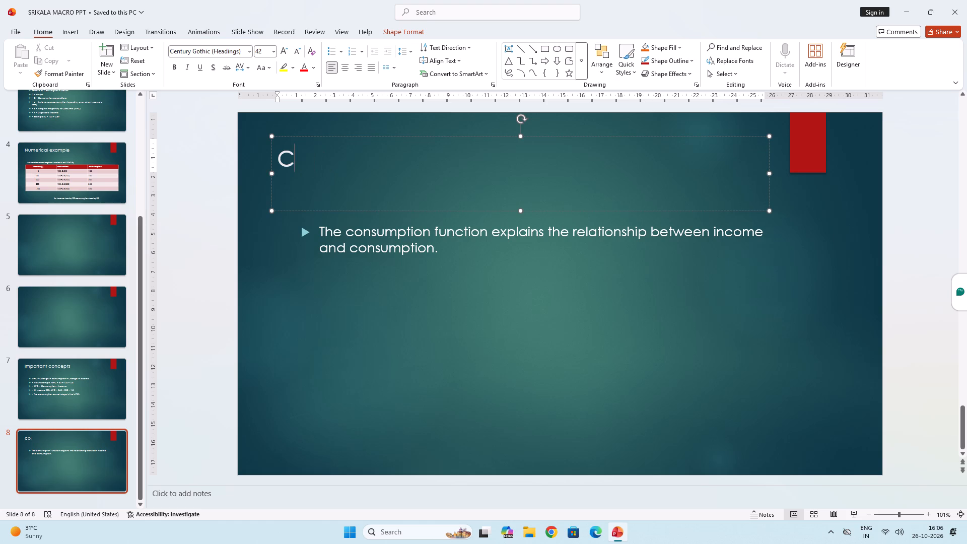
{"action": "key", "text": "BackSpace"}
{"action": "type", "text": "CONCLUSIO"}
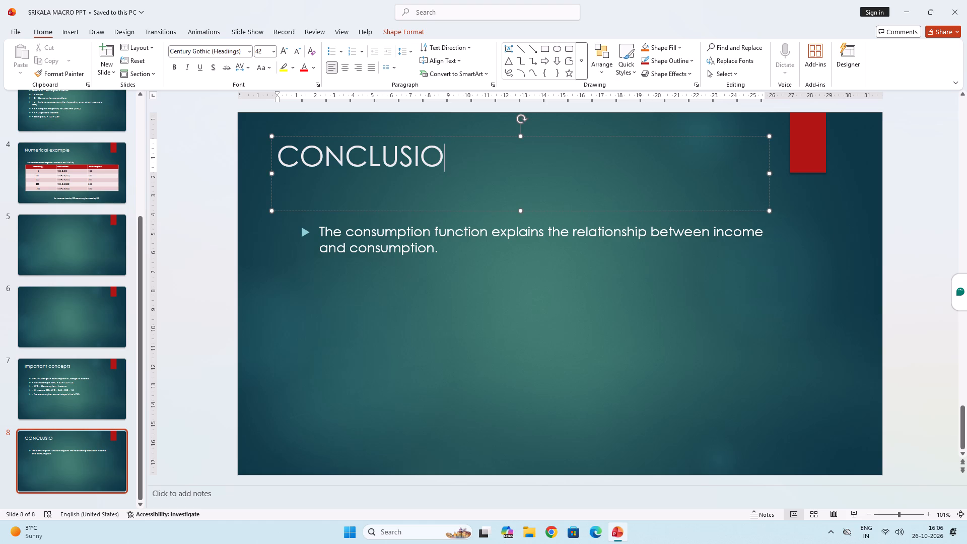
{"action": "key", "text": "c"}
{"action": "key", "text": "BackSpace"}
{"action": "key", "text": "n"}
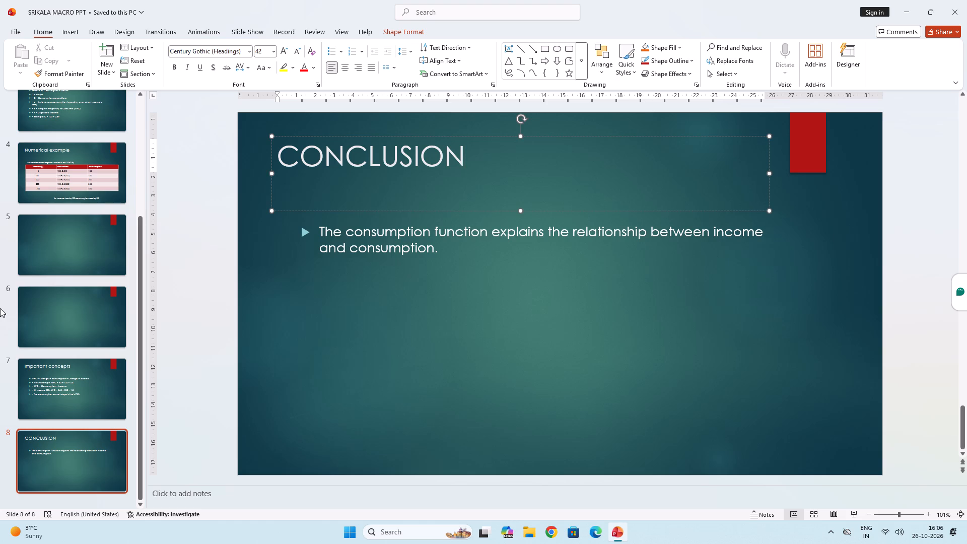
Add the title "FORMULA OF CONSUMPTION FUNCTION" to slide 3.
{"action": "left_click", "coordinate": [52, 391]}
{"action": "left_click", "coordinate": [76, 86]}
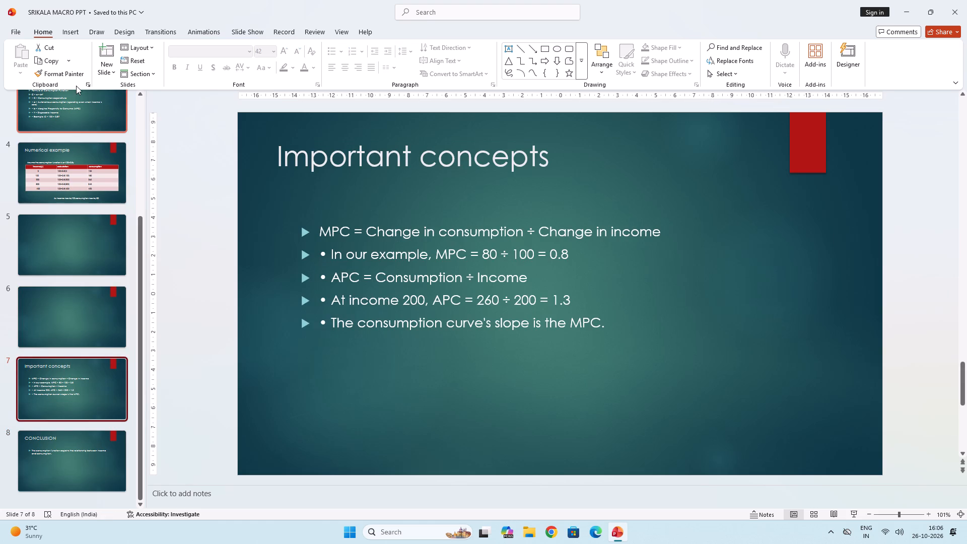
{"action": "left_click", "coordinate": [76, 92]}
{"action": "scroll", "coordinate": [65, 248], "scroll_direction": "up", "scroll_amount": 5}
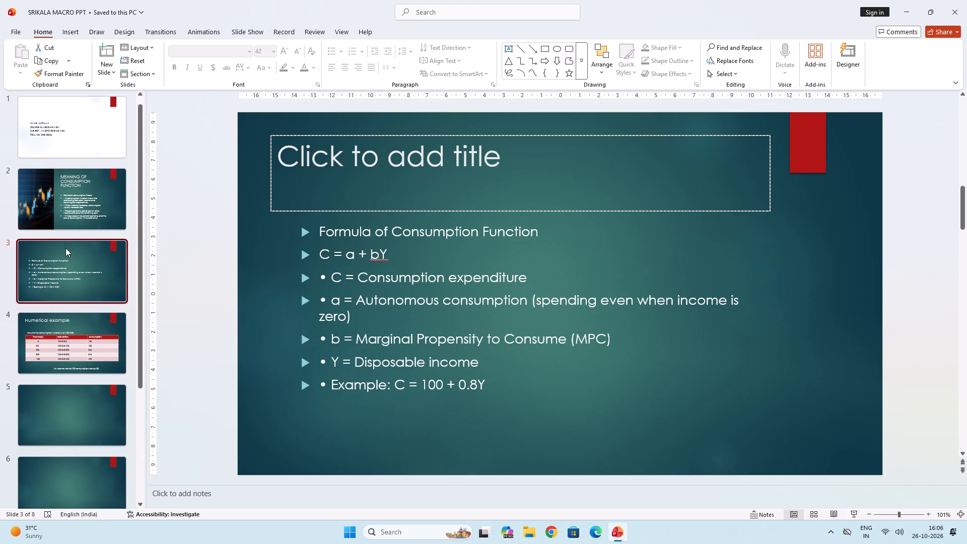
{"action": "left_click", "coordinate": [82, 219]}
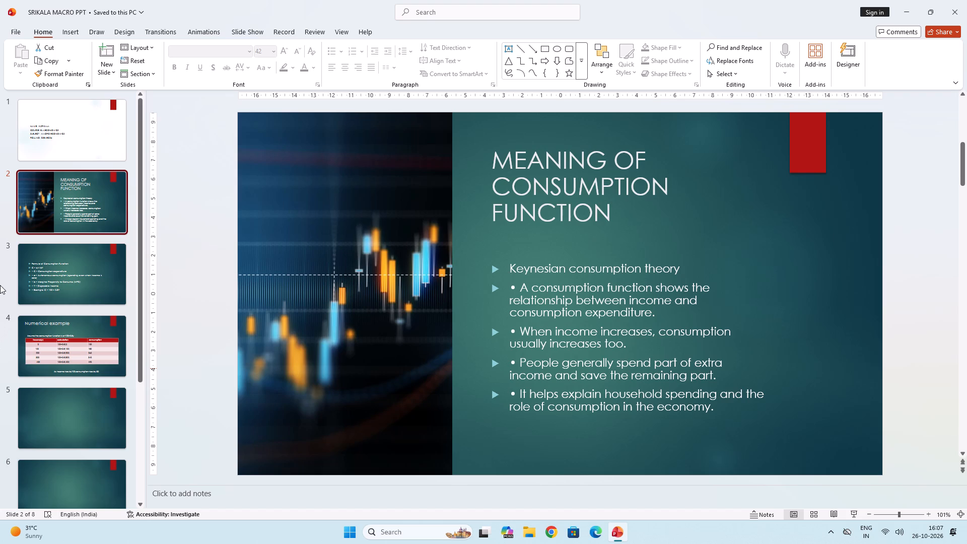
{"action": "left_click", "coordinate": [42, 265]}
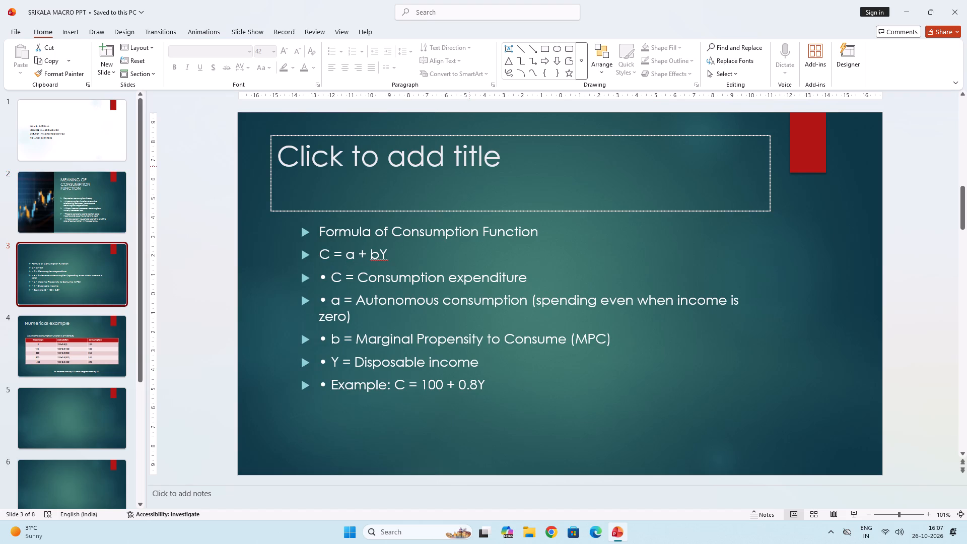
{"action": "left_click", "coordinate": [469, 166]}
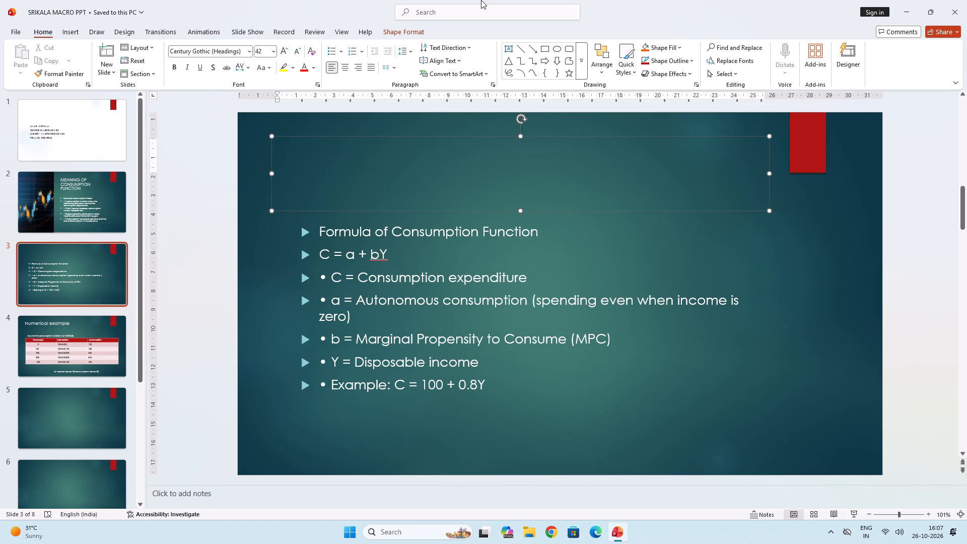
{"action": "left_click", "coordinate": [362, 180]}
{"action": "type", "text": "FOR"}
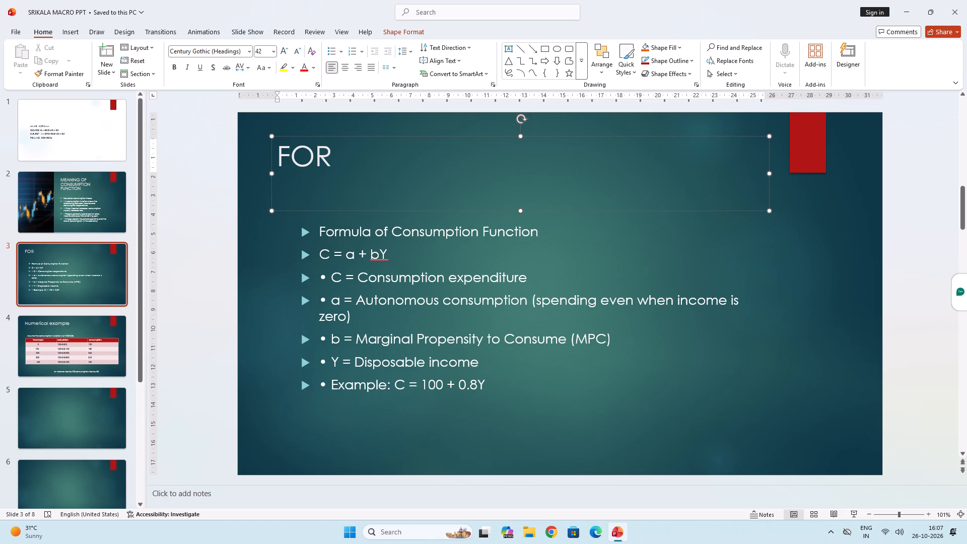
{"action": "type", "text": "MULA"}
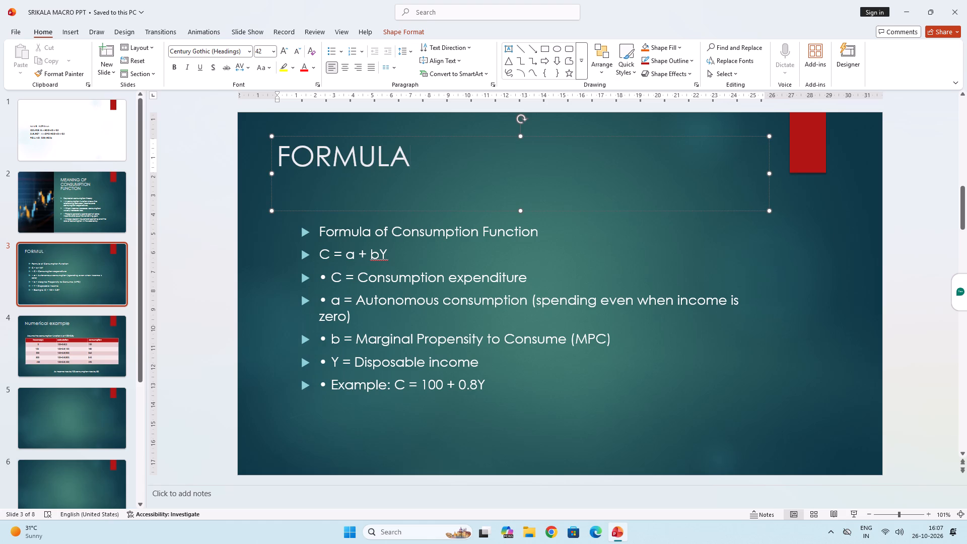
{"action": "key", "text": "space"}
{"action": "type", "text": "OF"}
{"action": "key", "text": "space"}
{"action": "type", "text": "CONSUMPTION"}
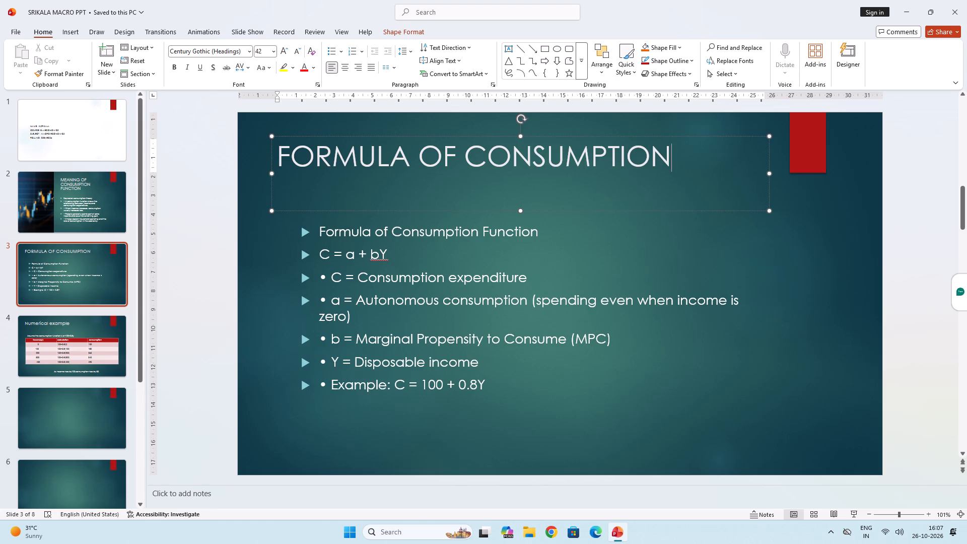
{"action": "key", "text": "space"}
{"action": "type", "text": "FU"}
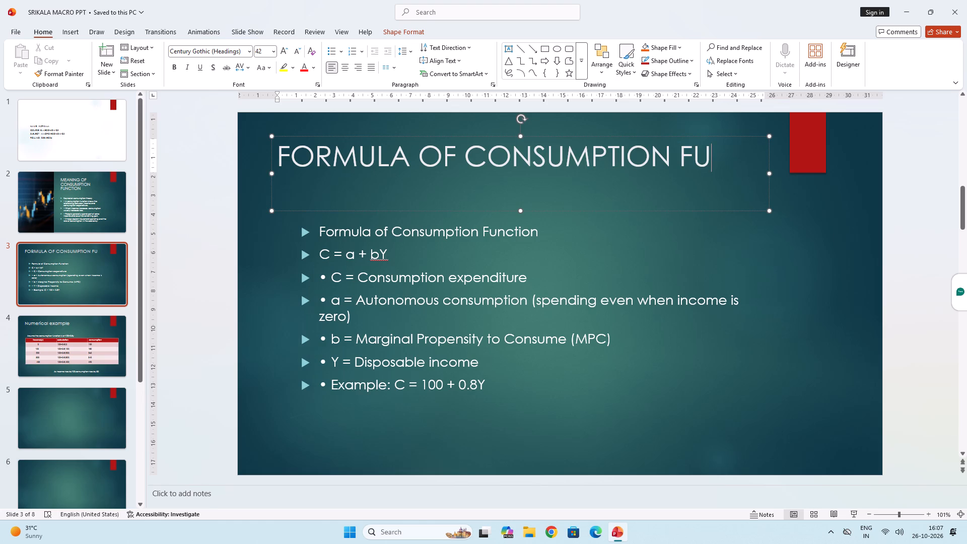
{"action": "type", "text": "NCTION"}
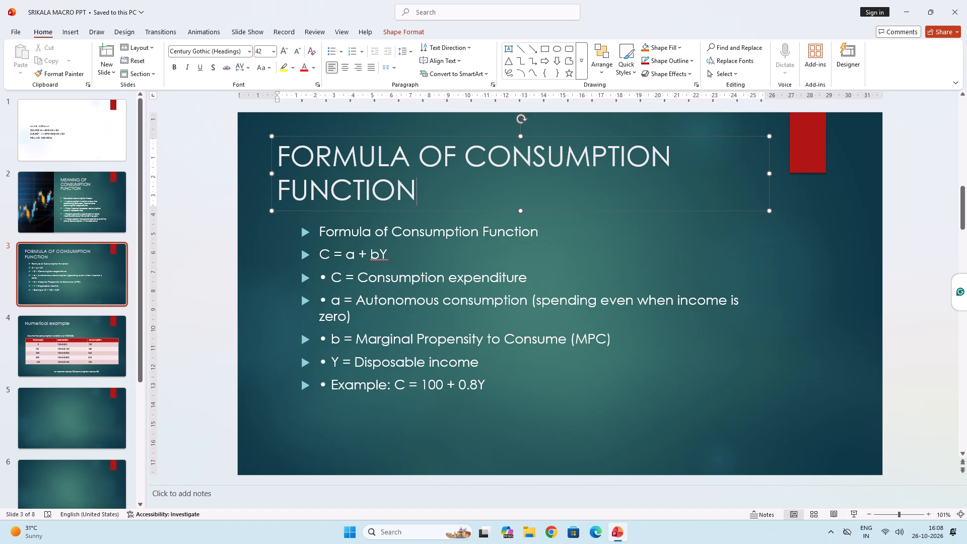
Go past the numerical example to the blank slide 5 and start editing its body text placeholder.
{"action": "left_click_drag", "start_coordinate": [45, 333], "coordinate": [49, 346]}
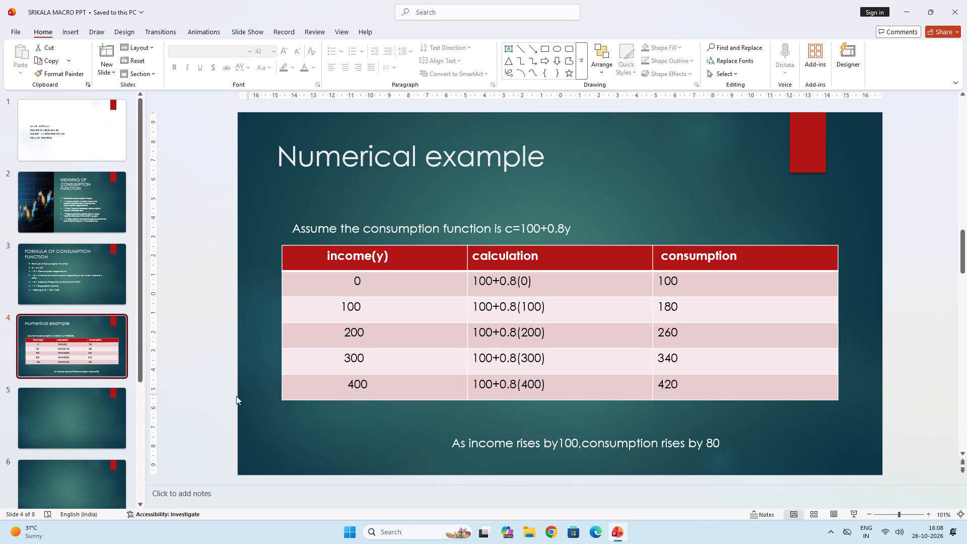
{"action": "left_click_drag", "start_coordinate": [87, 420], "coordinate": [87, 424]}
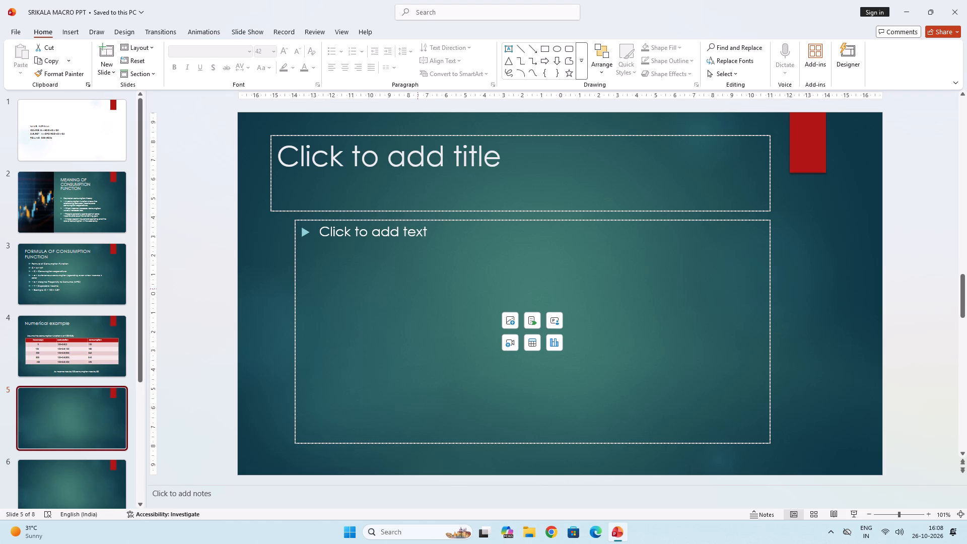
{"action": "left_click_drag", "start_coordinate": [418, 289], "coordinate": [394, 303]}
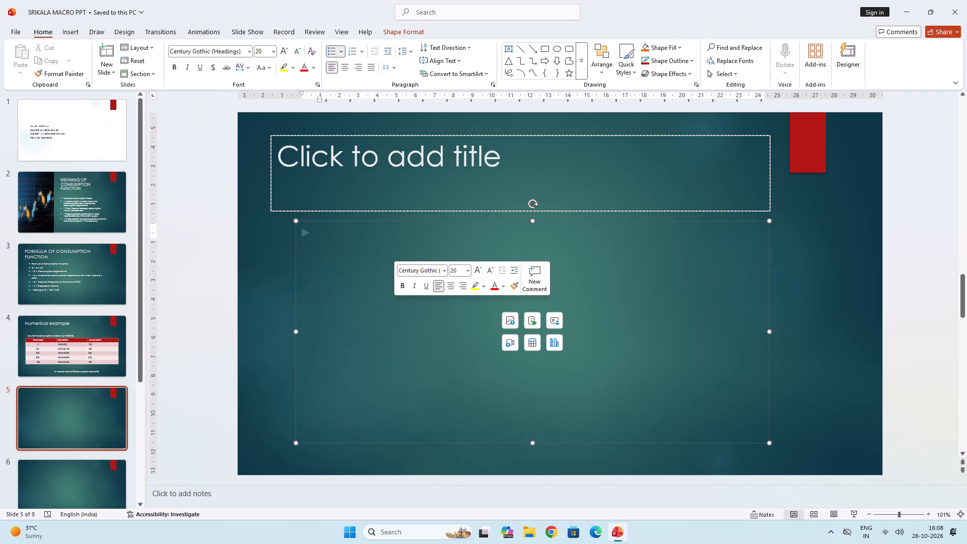
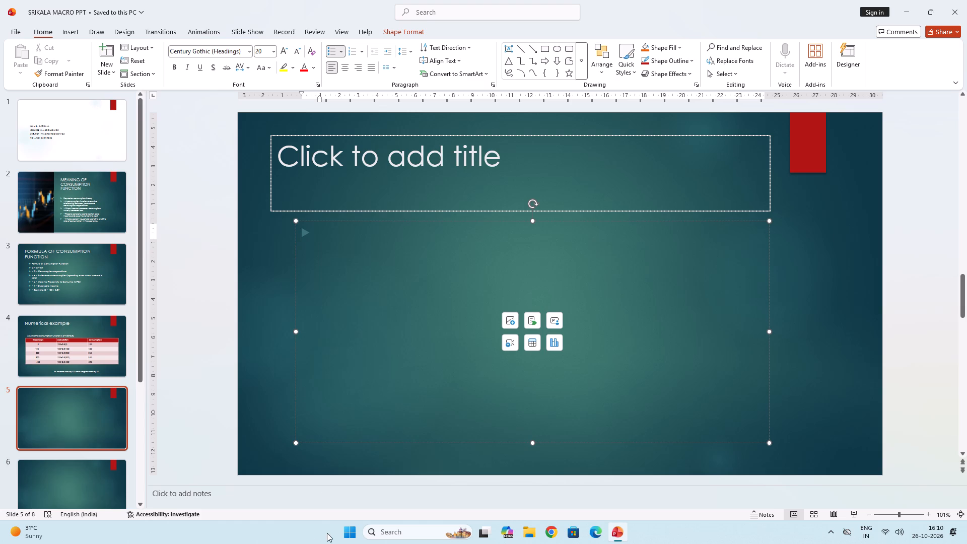
Open Google Chrome and start a new Google search.
{"action": "left_click", "coordinate": [354, 541]}
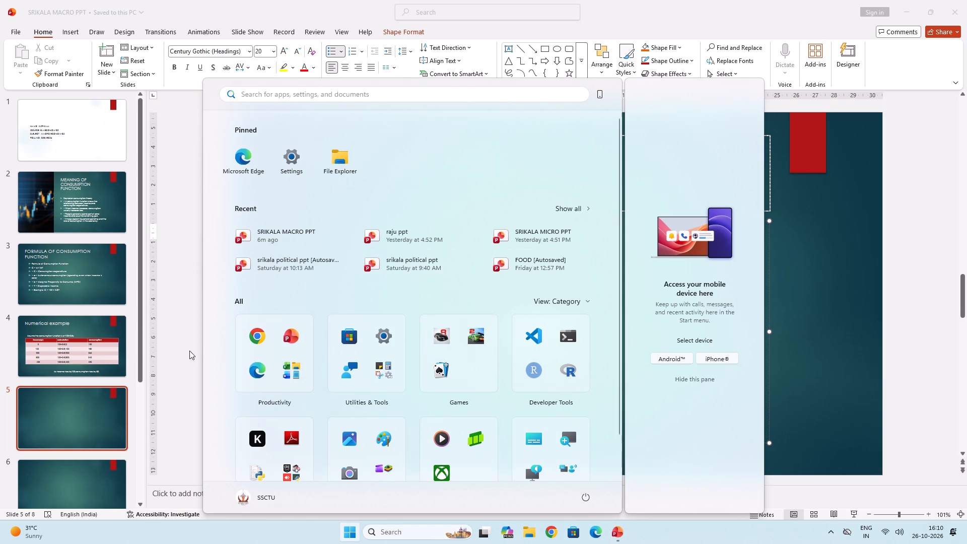
{"action": "left_click", "coordinate": [249, 338]}
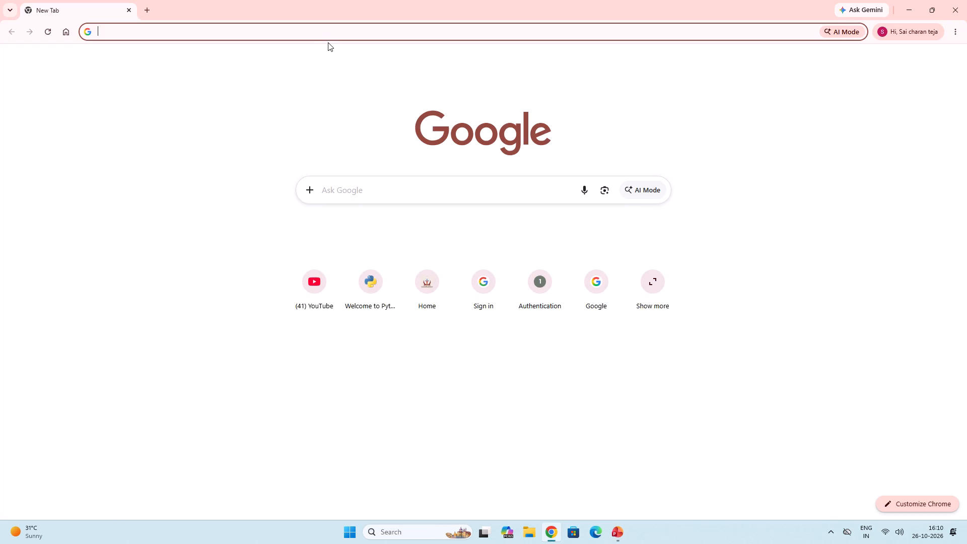
{"action": "left_click", "coordinate": [410, 199]}
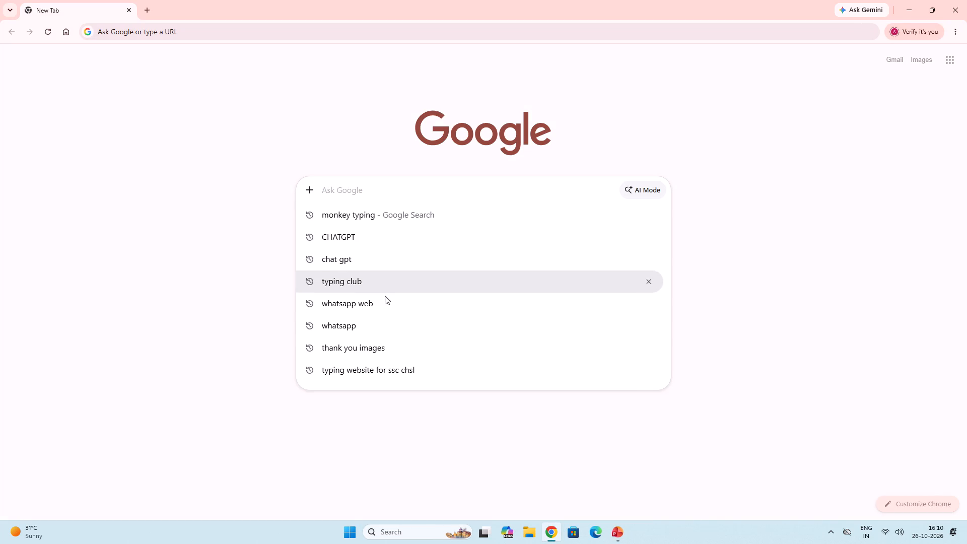
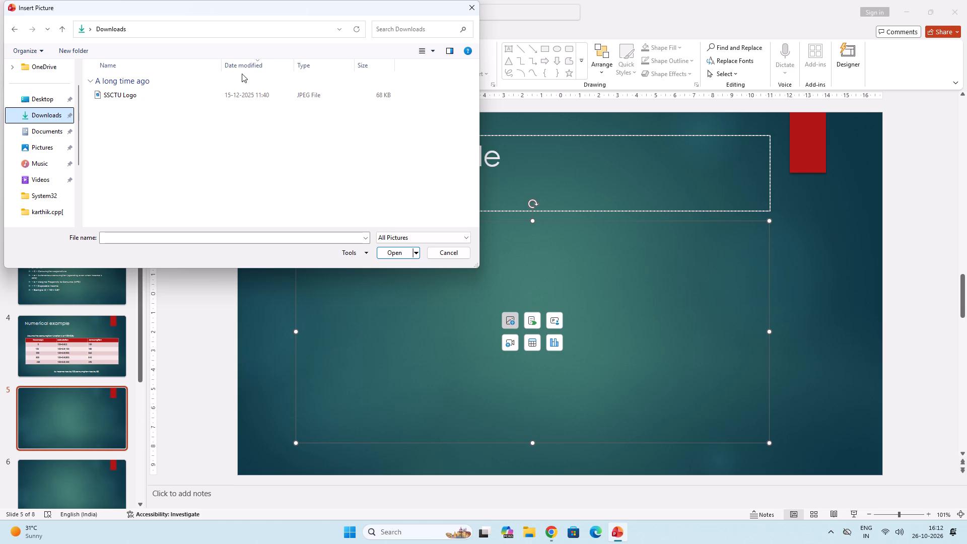
Open the Pictures folder to choose an image for the body placeholder of slide 5.
{"action": "left_click", "coordinate": [42, 143]}
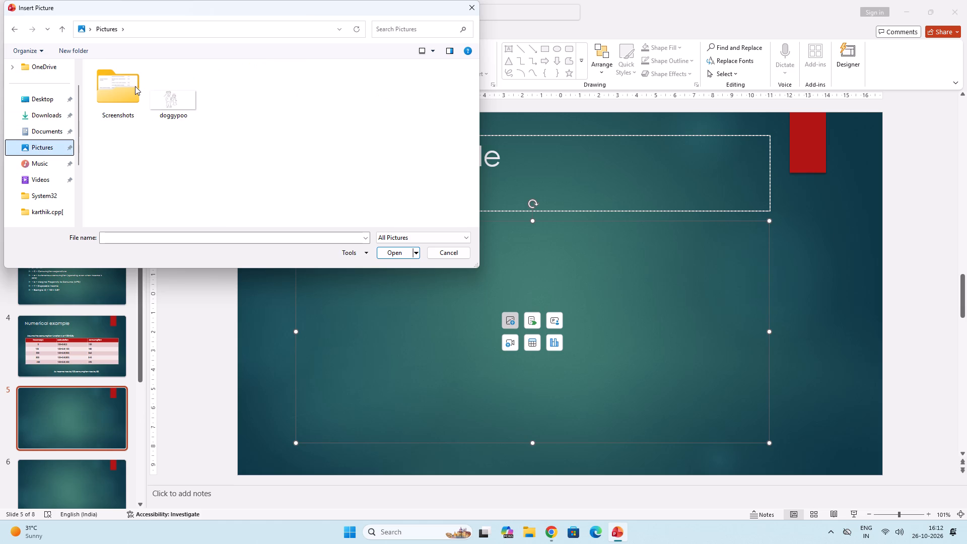
Look through the Pictures, Documents and Downloads folders for a picture to insert on blank slide 5.
{"action": "left_click", "coordinate": [135, 86]}
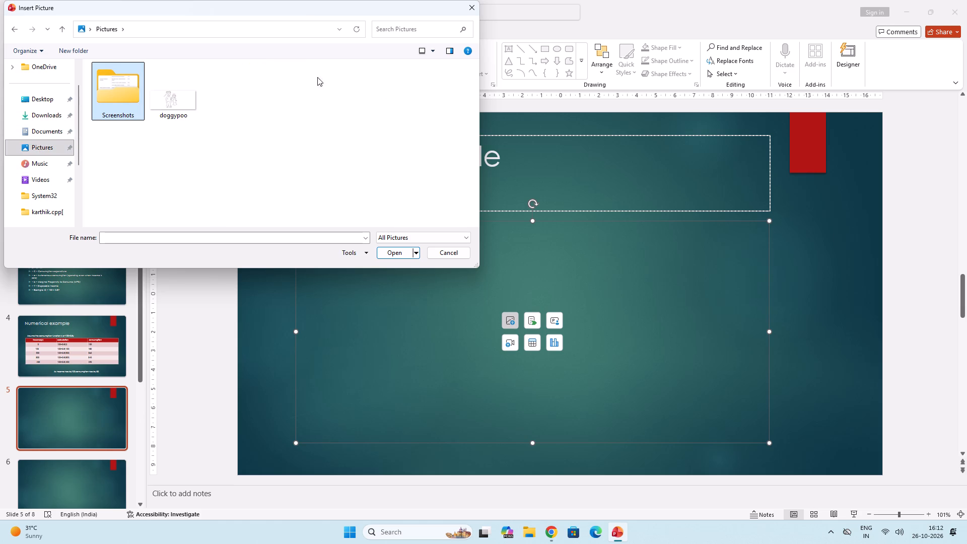
{"action": "left_click", "coordinate": [92, 72]}
{"action": "left_click", "coordinate": [166, 103]}
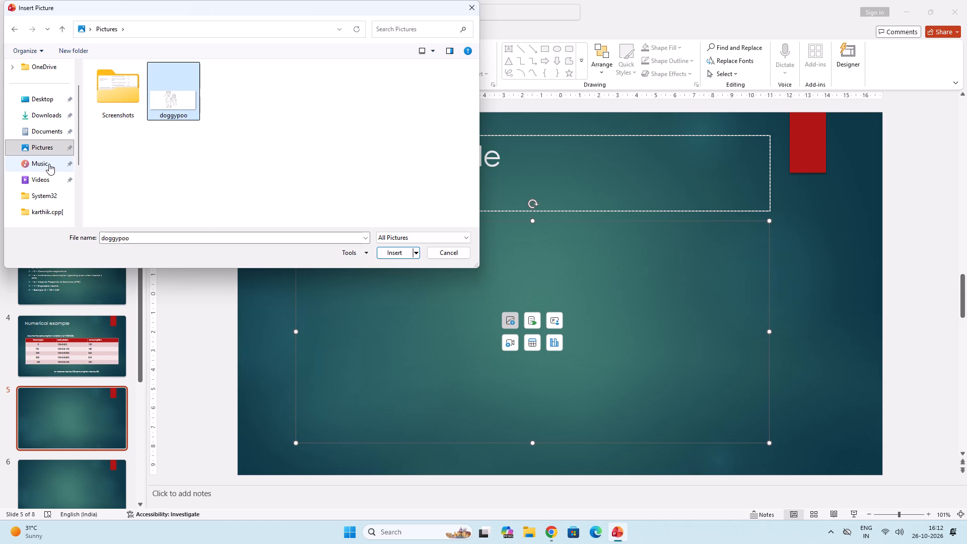
{"action": "left_click", "coordinate": [51, 133]}
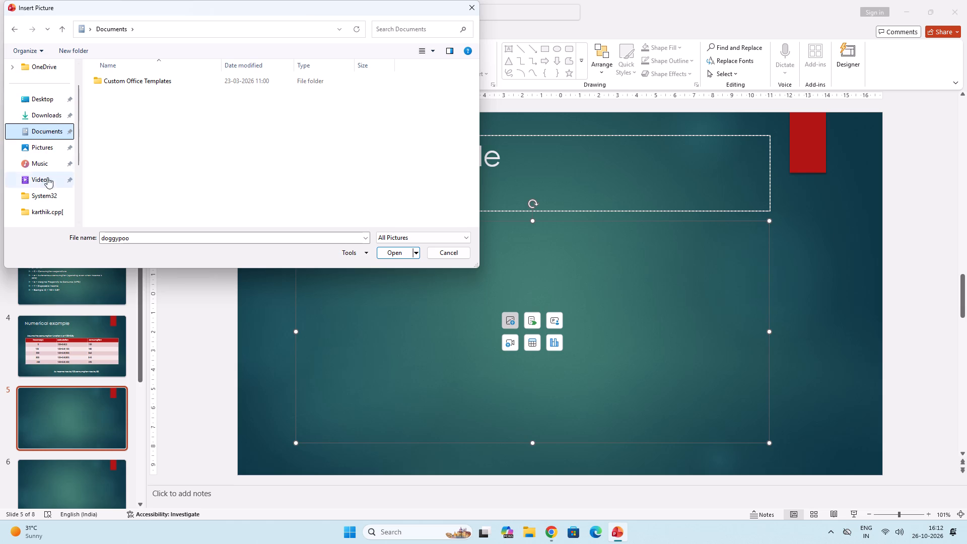
{"action": "scroll", "coordinate": [49, 190], "scroll_direction": "down", "scroll_amount": 4}
{"action": "scroll", "coordinate": [49, 205], "scroll_direction": "up", "scroll_amount": 4}
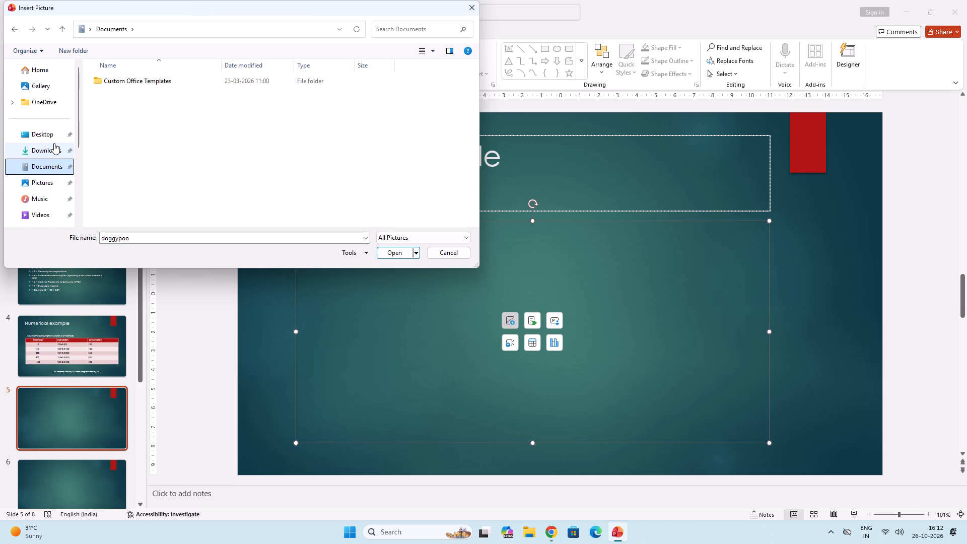
{"action": "left_click", "coordinate": [54, 143]}
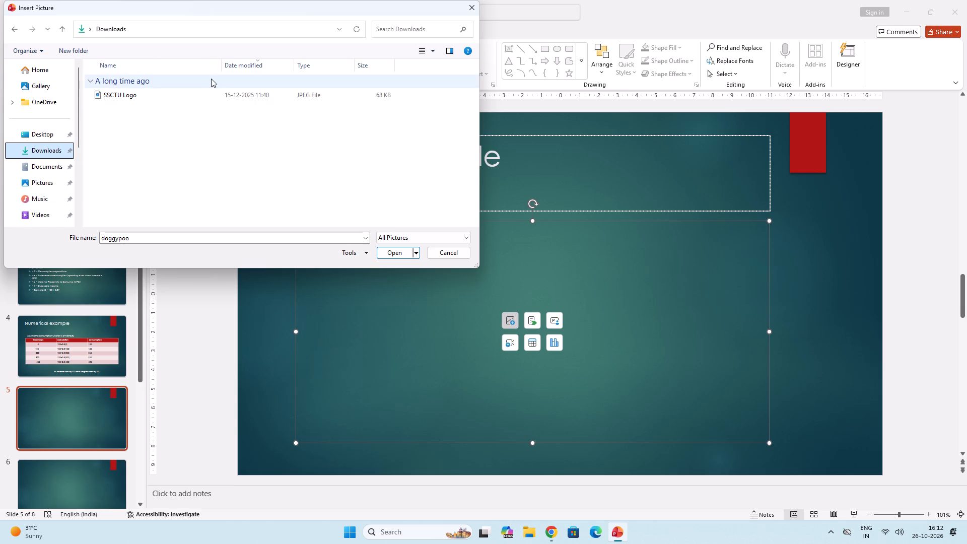
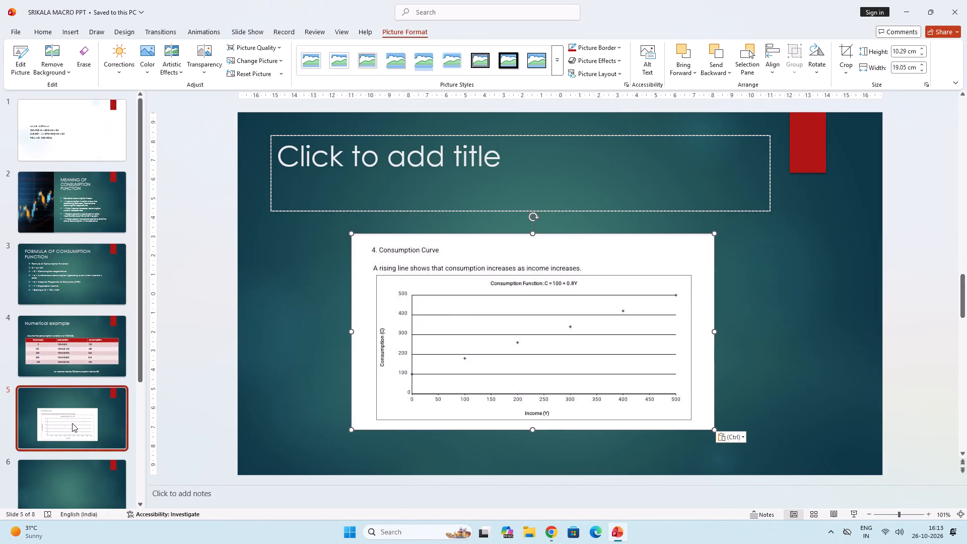
Open slide 7, "Important concepts", to view its content.
{"action": "left_click", "coordinate": [58, 465]}
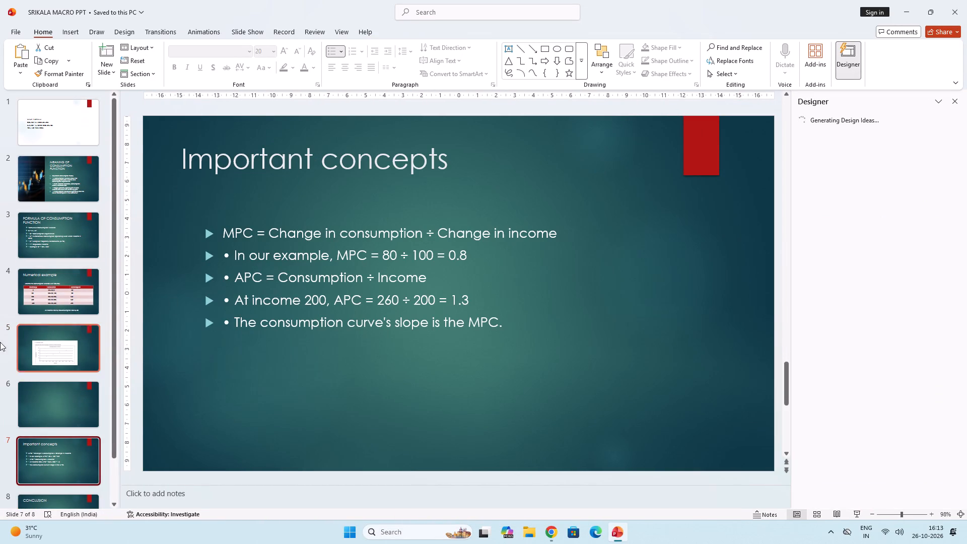
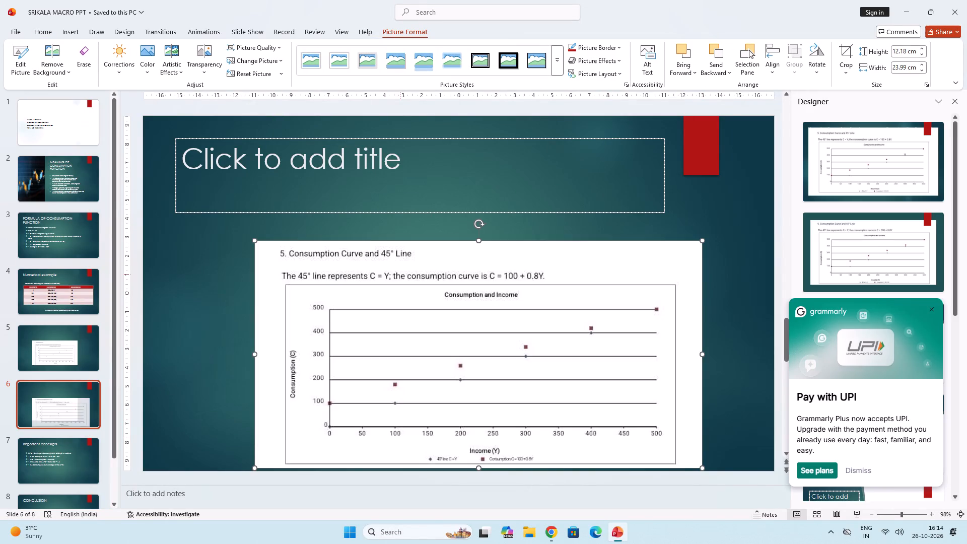
Resize slide 6's consumption curve and 45° line picture to about 9.6 cm high by 22 cm wide and place it just below the title placeholder.
{"action": "left_click_drag", "start_coordinate": [254, 241], "coordinate": [259, 238]}
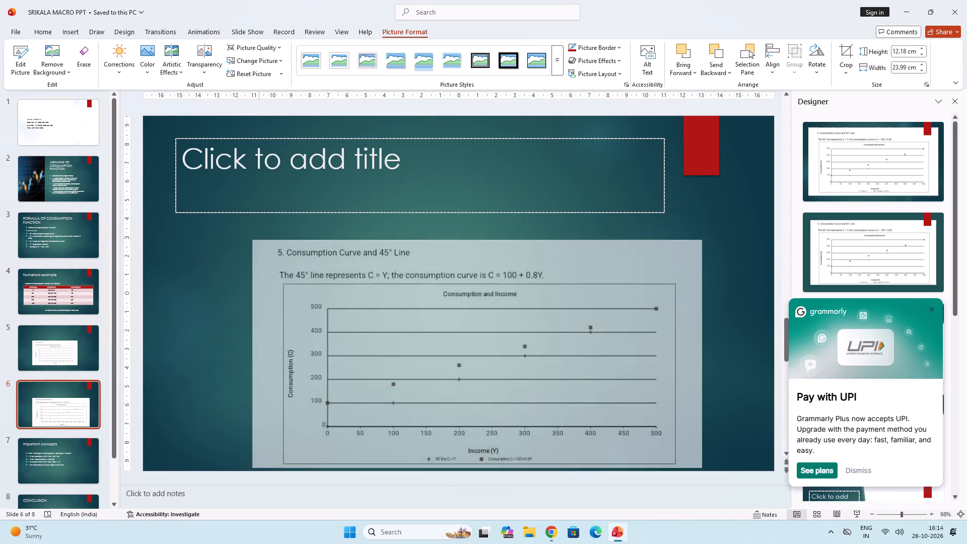
{"action": "left_click_drag", "start_coordinate": [259, 238], "coordinate": [334, 212]}
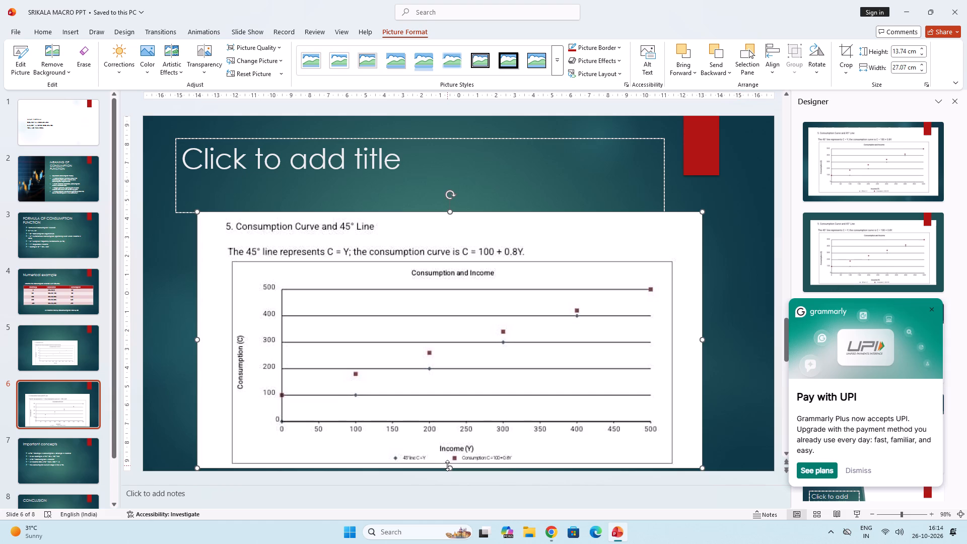
{"action": "left_click_drag", "start_coordinate": [447, 465], "coordinate": [460, 432]}
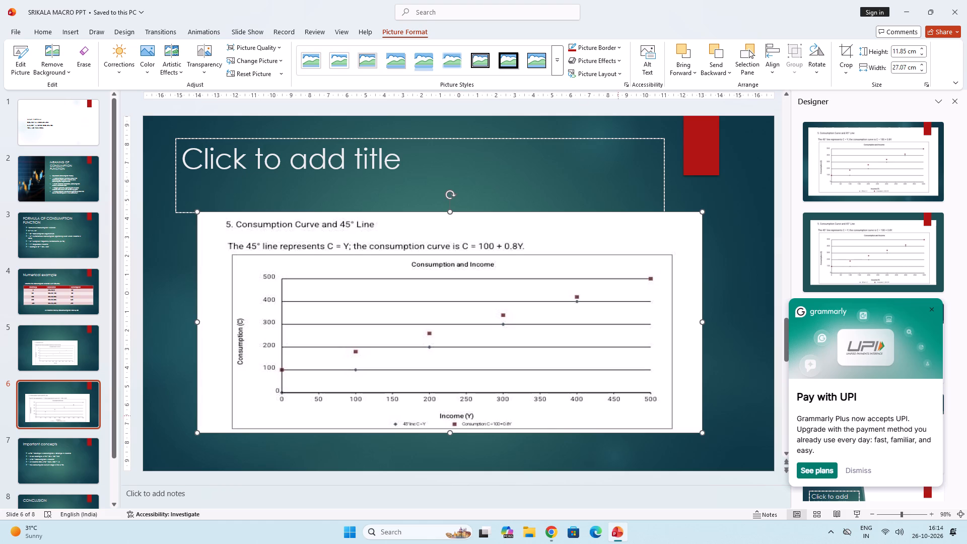
{"action": "left_click_drag", "start_coordinate": [704, 434], "coordinate": [613, 394]}
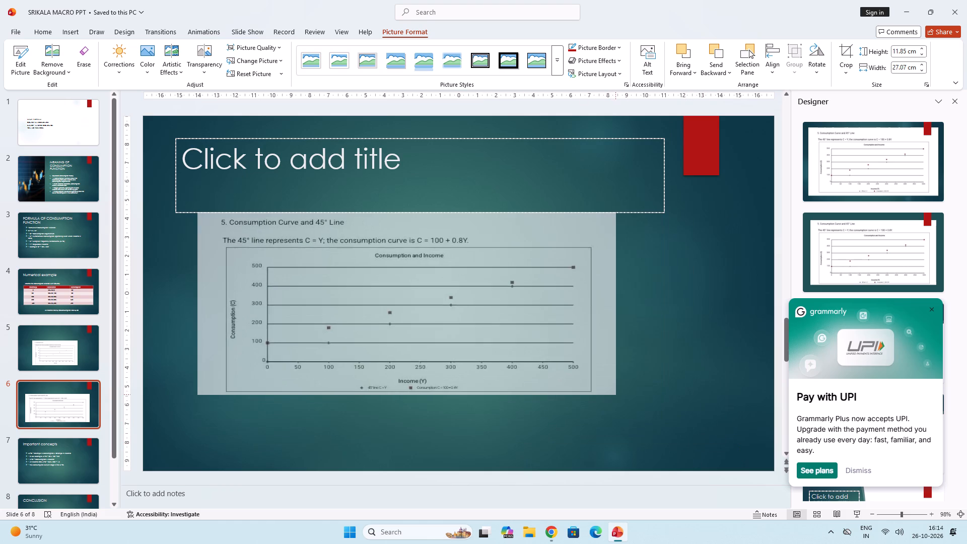
{"action": "left_click_drag", "start_coordinate": [613, 394], "coordinate": [604, 393]}
{"action": "left_click_drag", "start_coordinate": [442, 286], "coordinate": [435, 308]}
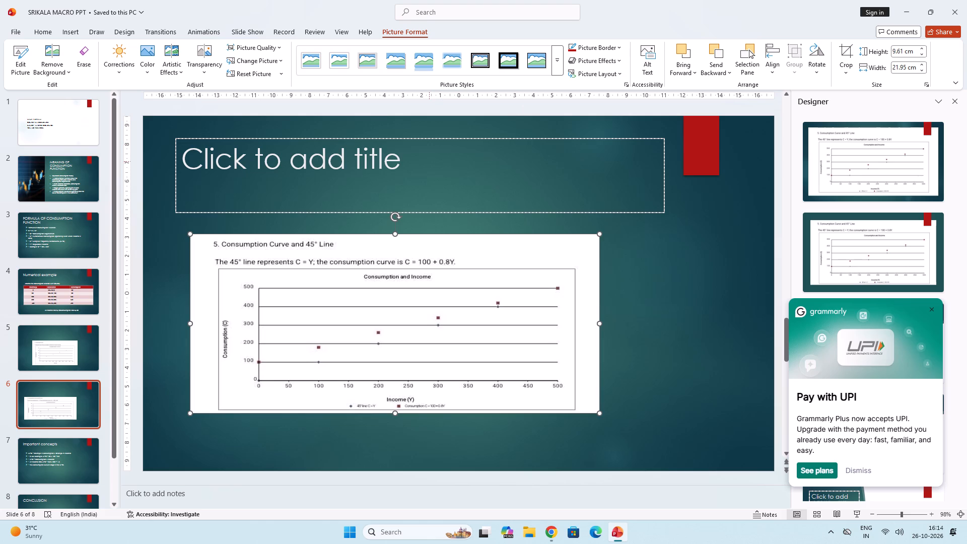
Move the consumption curve picture on slide 5 up and left, just beneath the title placeholder.
{"action": "left_click", "coordinate": [54, 349]}
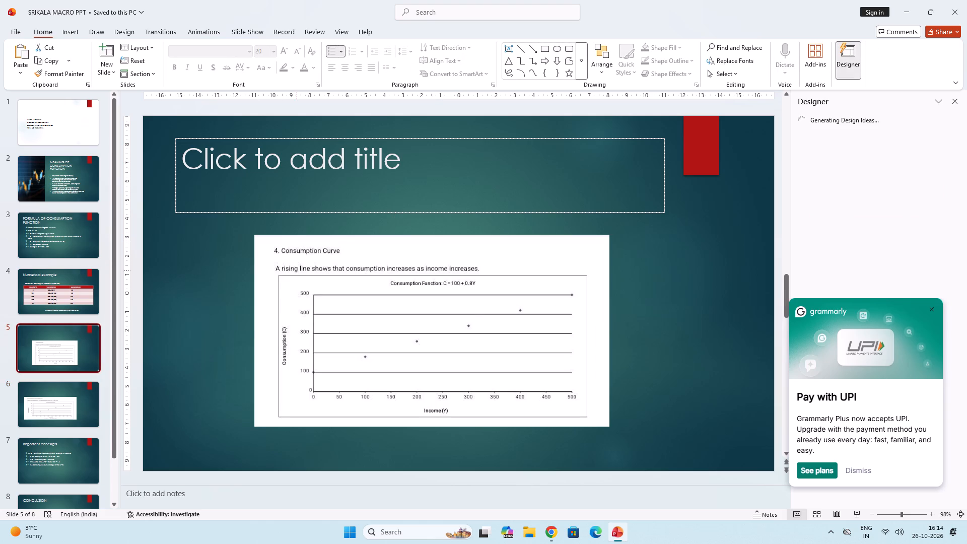
{"action": "left_click_drag", "start_coordinate": [341, 301], "coordinate": [291, 286]}
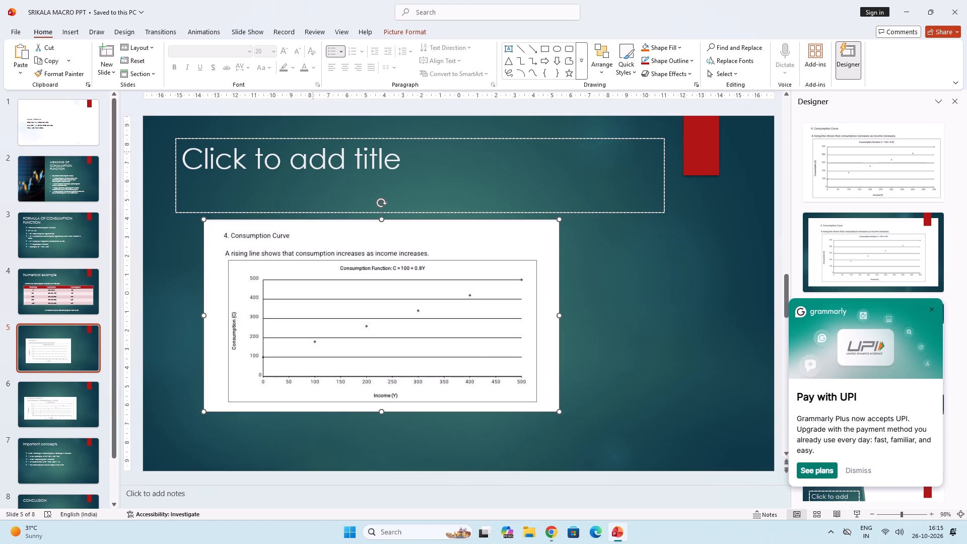
Add the title CONSUMPTION CURVE to slide 5.
{"action": "left_click", "coordinate": [295, 198]}
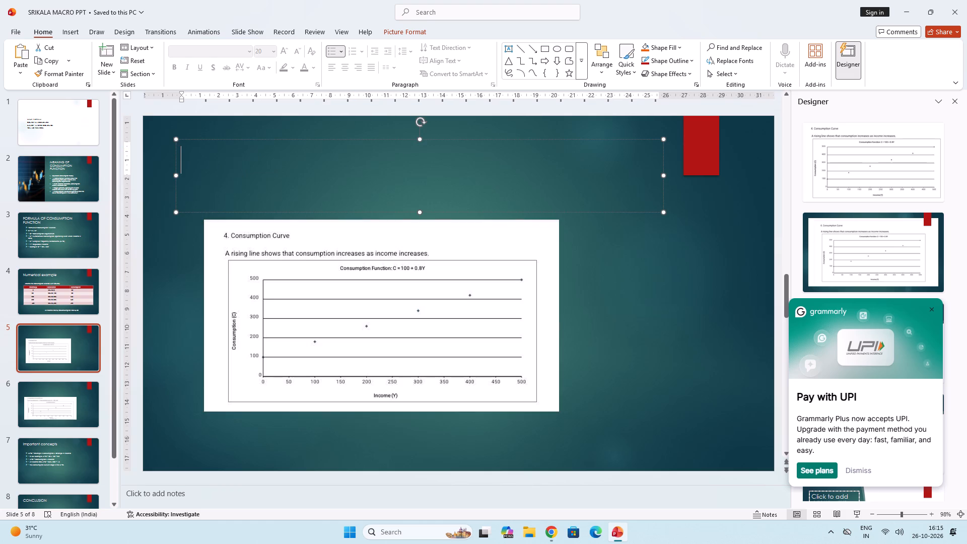
{"action": "type", "text": "CO"}
{"action": "key", "text": "n"}
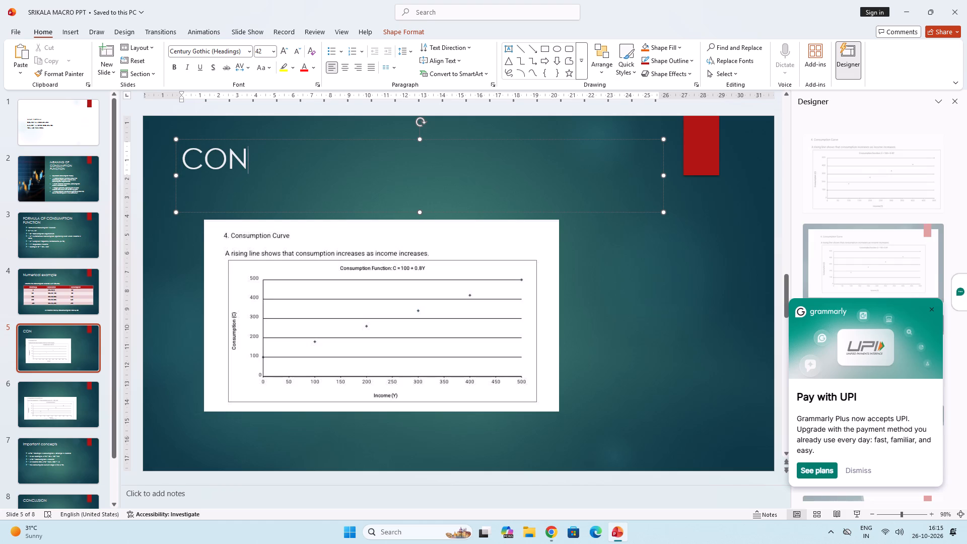
{"action": "type", "text": "SUMPTION CURVE"}
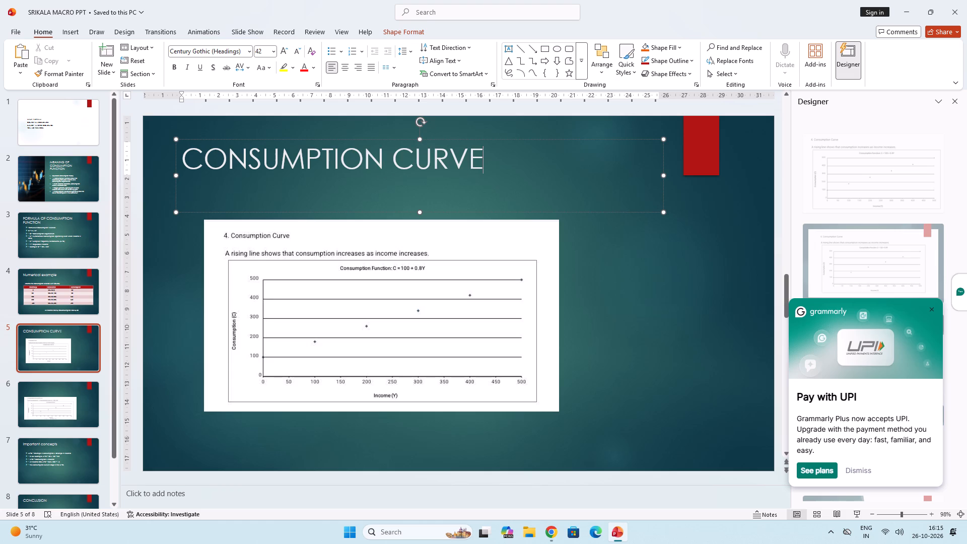
{"action": "scroll", "coordinate": [643, 17], "scroll_direction": "up", "scroll_amount": 1}
Add the title CONSUMPTION AND 45 to slide 6.
{"action": "left_click", "coordinate": [77, 417]}
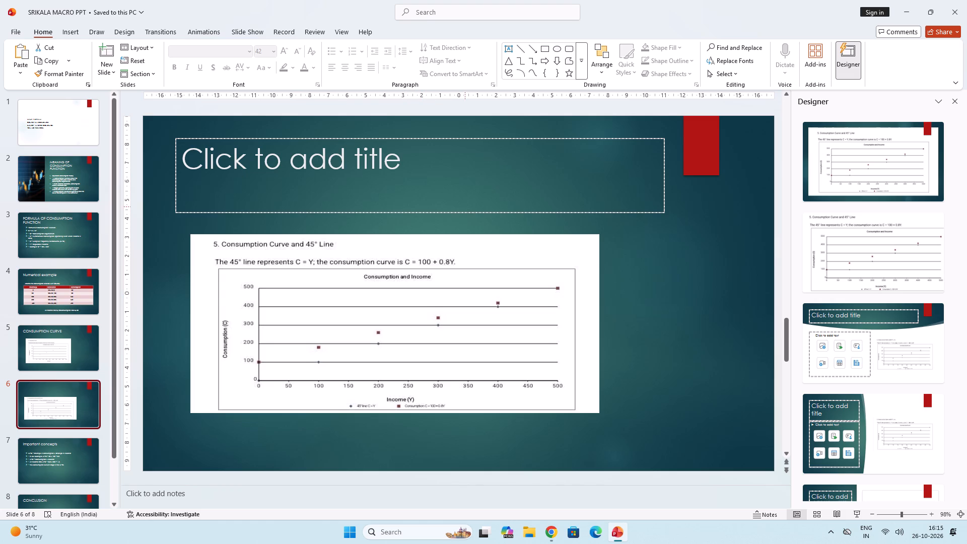
{"action": "left_click", "coordinate": [309, 171]}
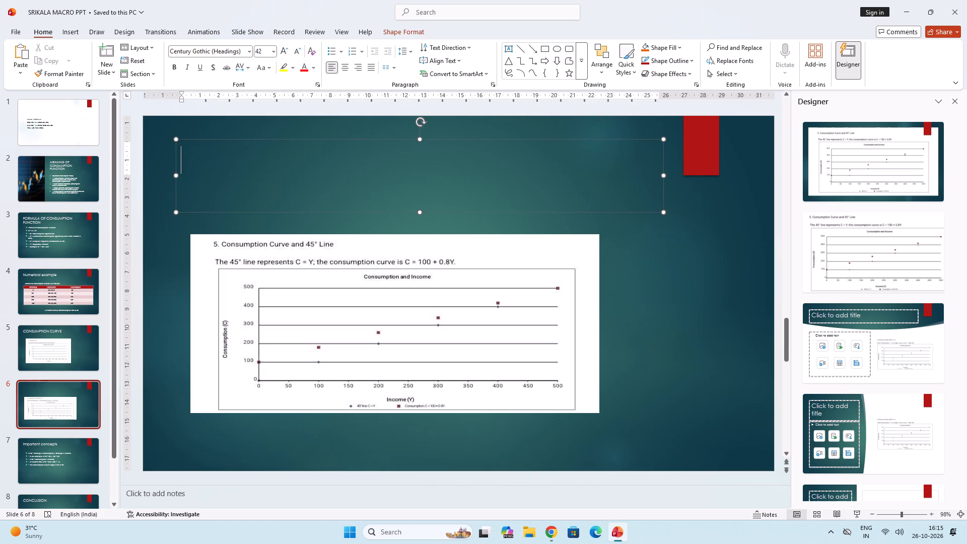
{"action": "key", "text": "c"}
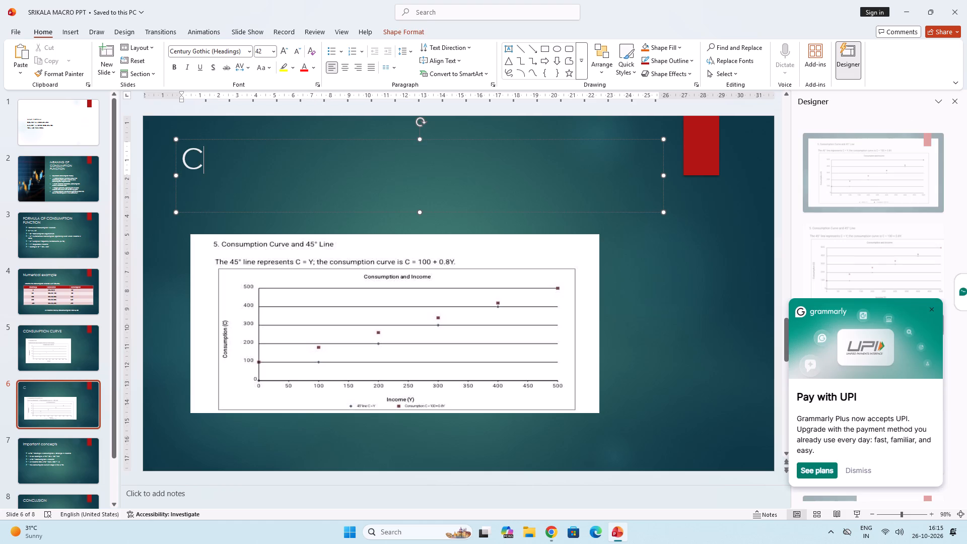
{"action": "type", "text": "ONSUMPTION"}
{"action": "key", "text": "space"}
{"action": "type", "text": "AND 45"}
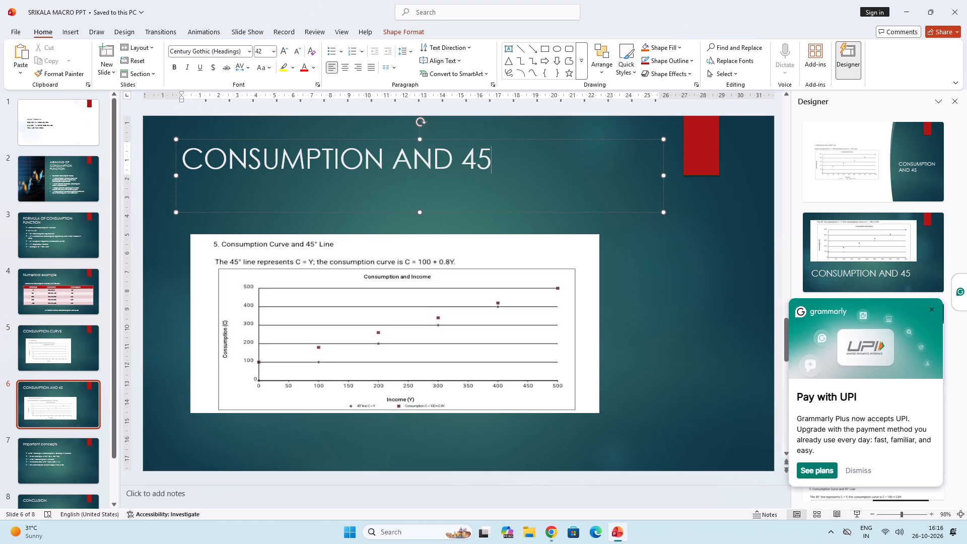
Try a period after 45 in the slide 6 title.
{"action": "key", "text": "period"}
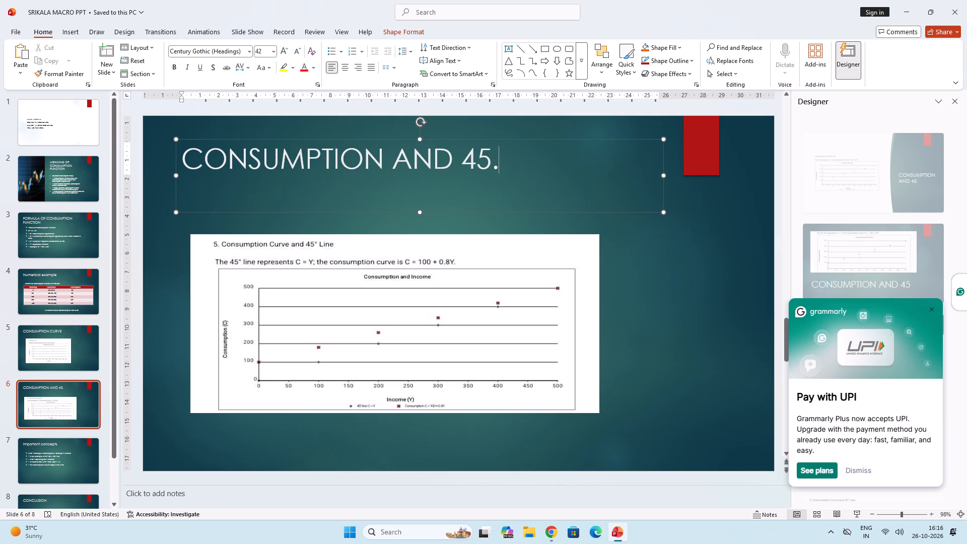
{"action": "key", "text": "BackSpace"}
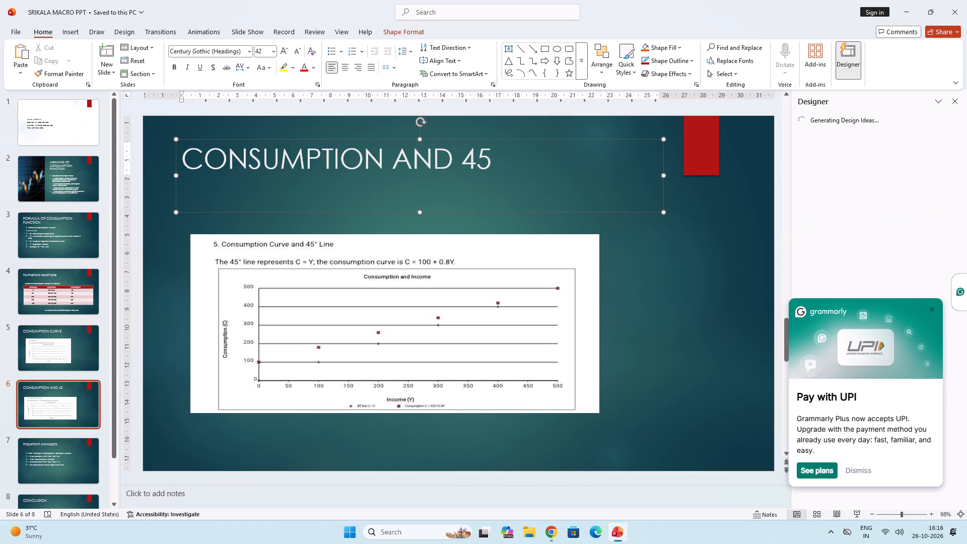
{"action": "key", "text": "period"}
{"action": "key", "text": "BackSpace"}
Look through the full shapes gallery, down to its last category, for a symbol to follow 45 in the title.
{"action": "left_click", "coordinate": [585, 67]}
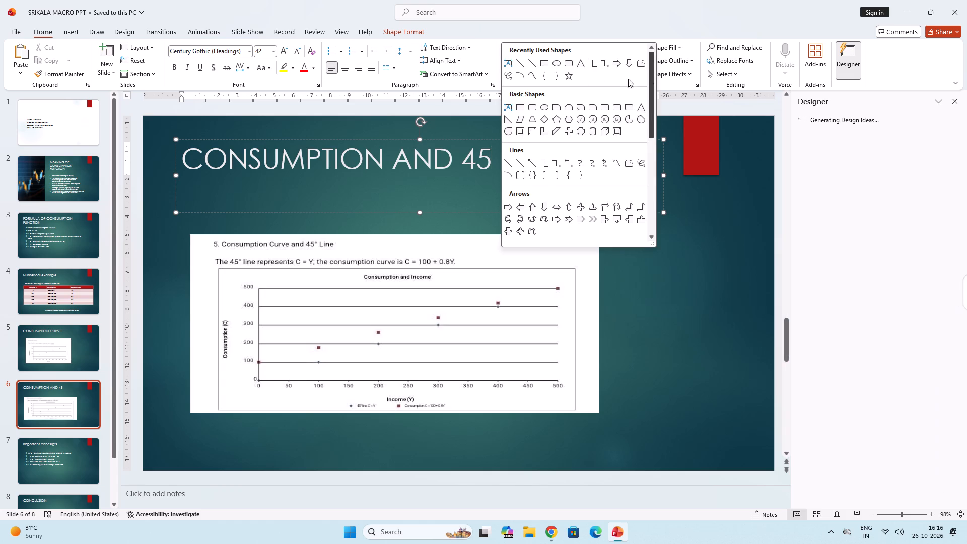
{"action": "left_click", "coordinate": [654, 233]}
{"action": "left_click", "coordinate": [654, 233]}
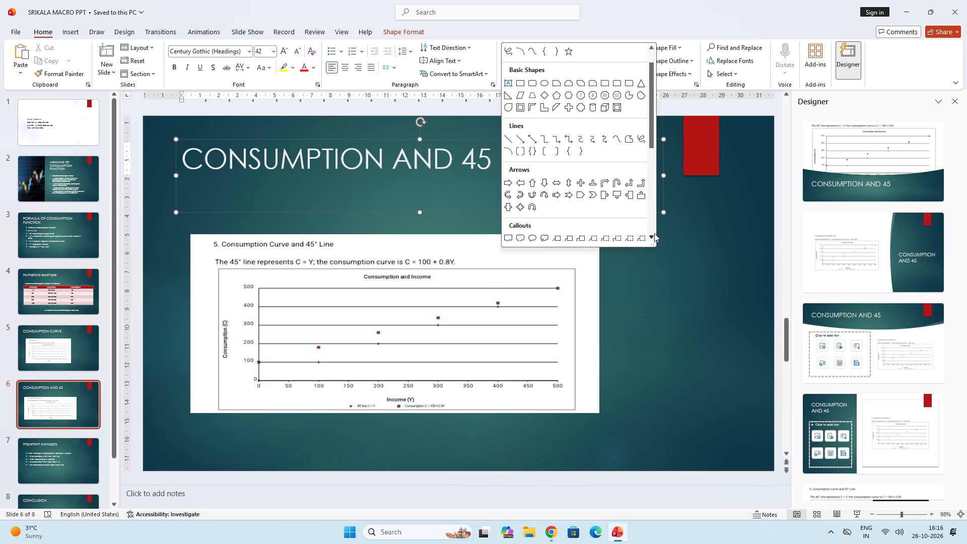
{"action": "left_click", "coordinate": [654, 233]}
{"action": "left_click", "coordinate": [654, 233]}
{"action": "triple_click", "coordinate": [654, 233]}
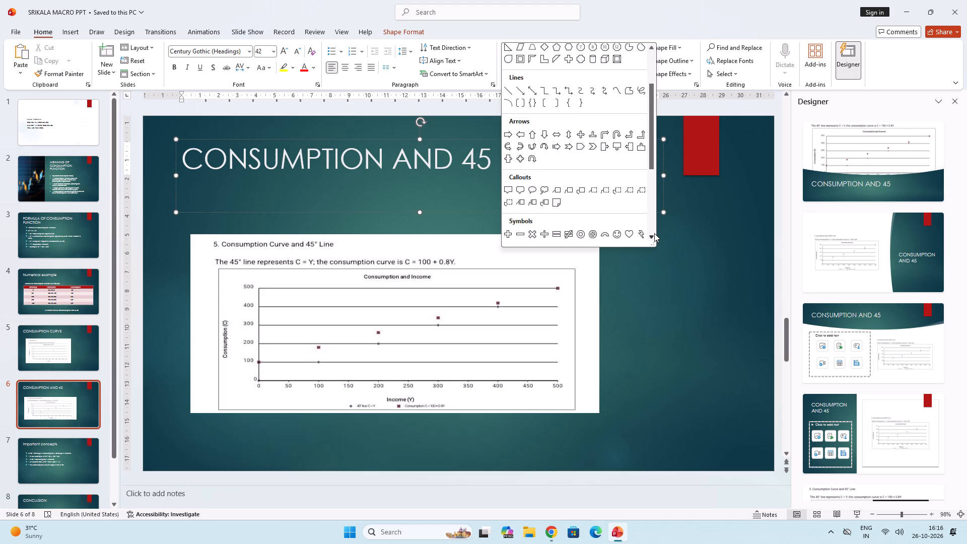
{"action": "left_click", "coordinate": [654, 233]}
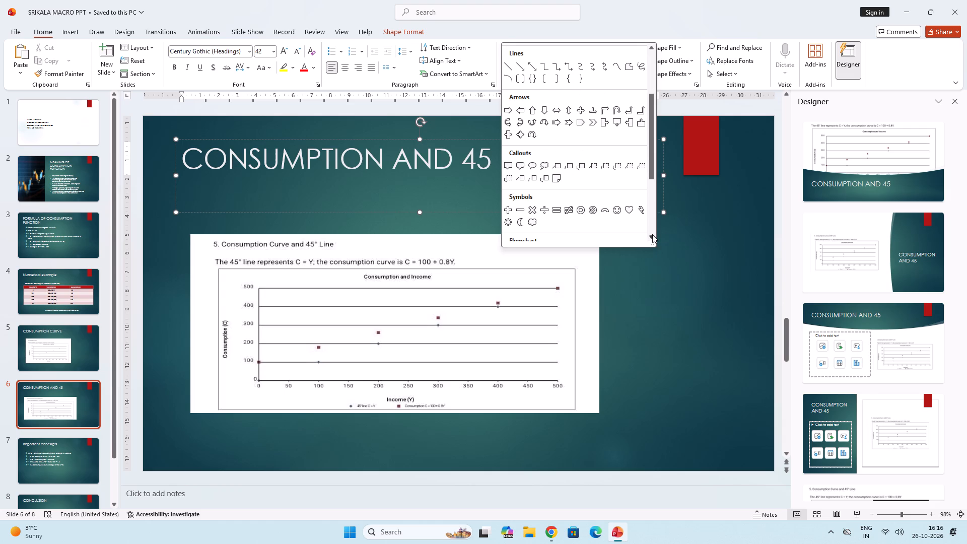
{"action": "left_click", "coordinate": [652, 234]}
{"action": "double_click", "coordinate": [652, 234]}
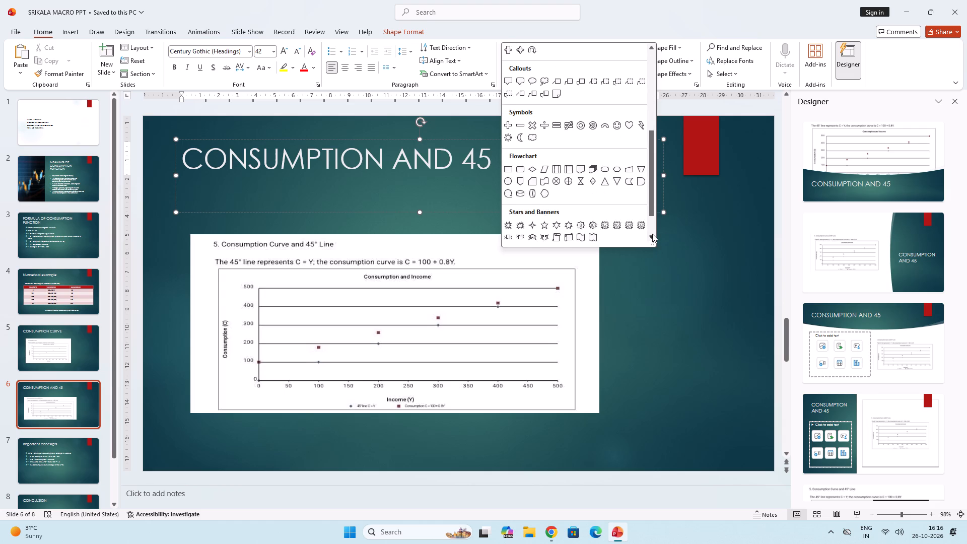
{"action": "double_click", "coordinate": [652, 234]}
{"action": "triple_click", "coordinate": [652, 234]}
{"action": "left_click", "coordinate": [652, 234]}
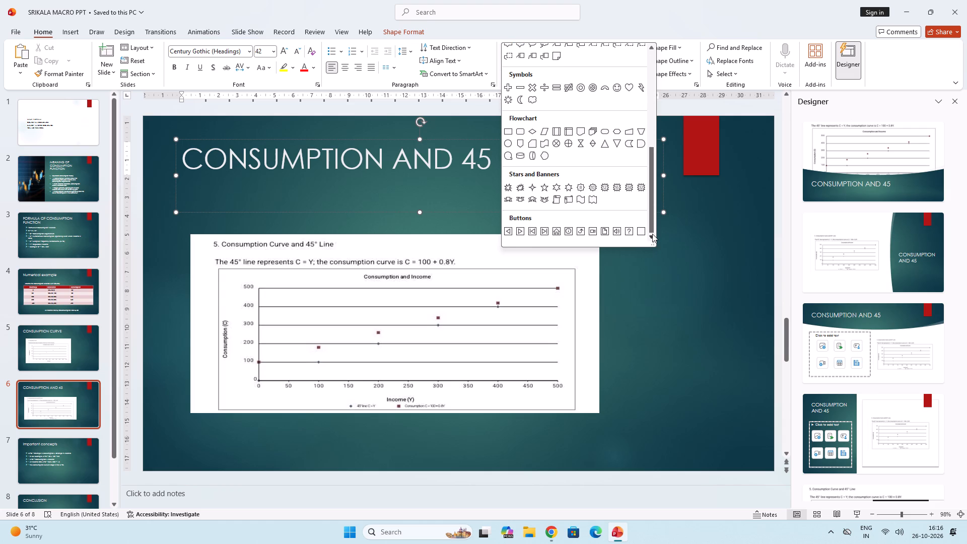
{"action": "triple_click", "coordinate": [651, 236]}
{"action": "triple_click", "coordinate": [652, 235]}
{"action": "left_click", "coordinate": [658, 54]}
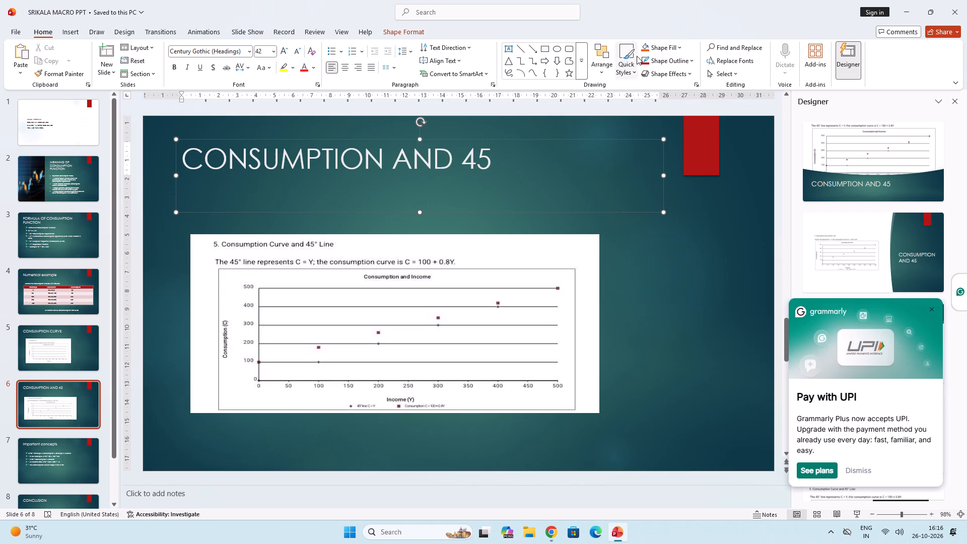
Reset the text formatting at the end of the slide 6 title, with no highlight colour and a near-white theme font colour.
{"action": "left_click", "coordinate": [311, 51]}
{"action": "left_click", "coordinate": [294, 64]}
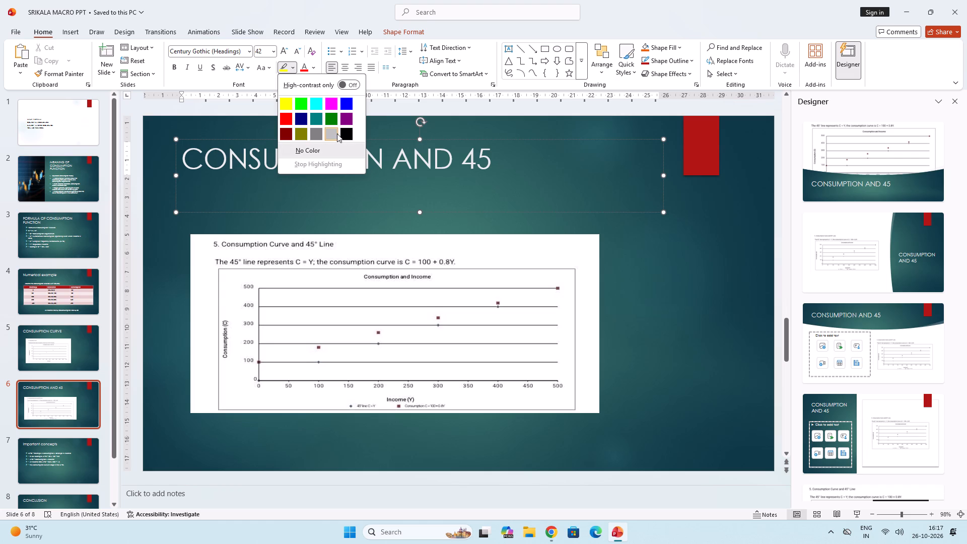
{"action": "left_click", "coordinate": [317, 148]}
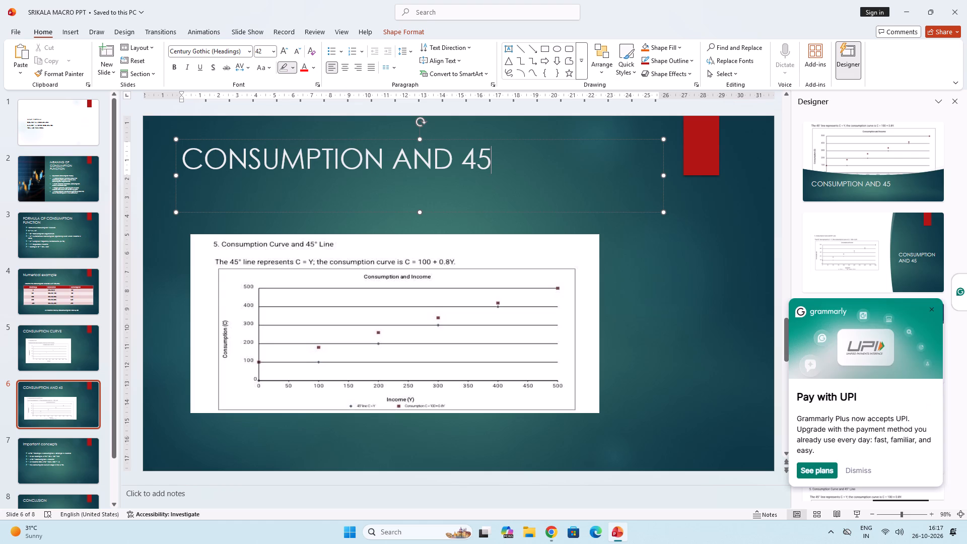
{"action": "left_click", "coordinate": [309, 67]}
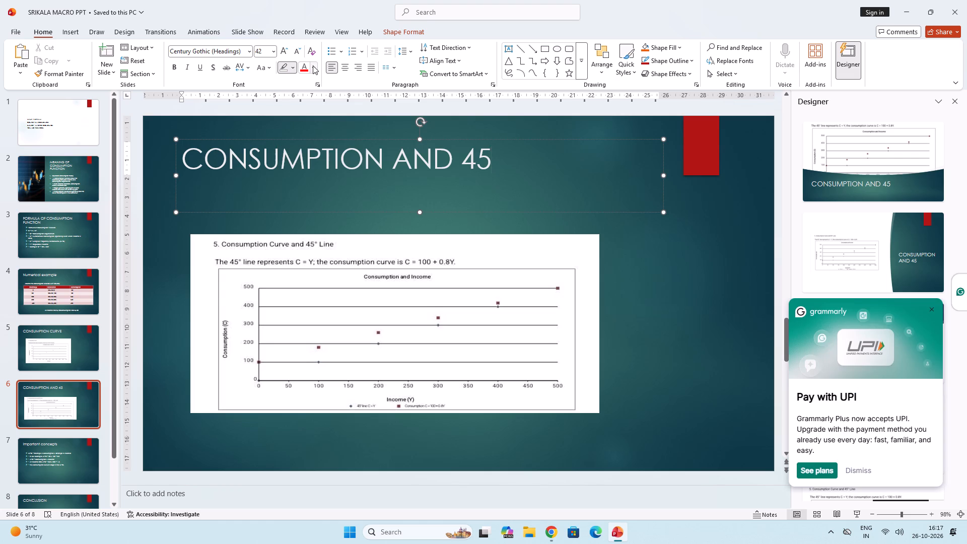
{"action": "left_click", "coordinate": [313, 65]}
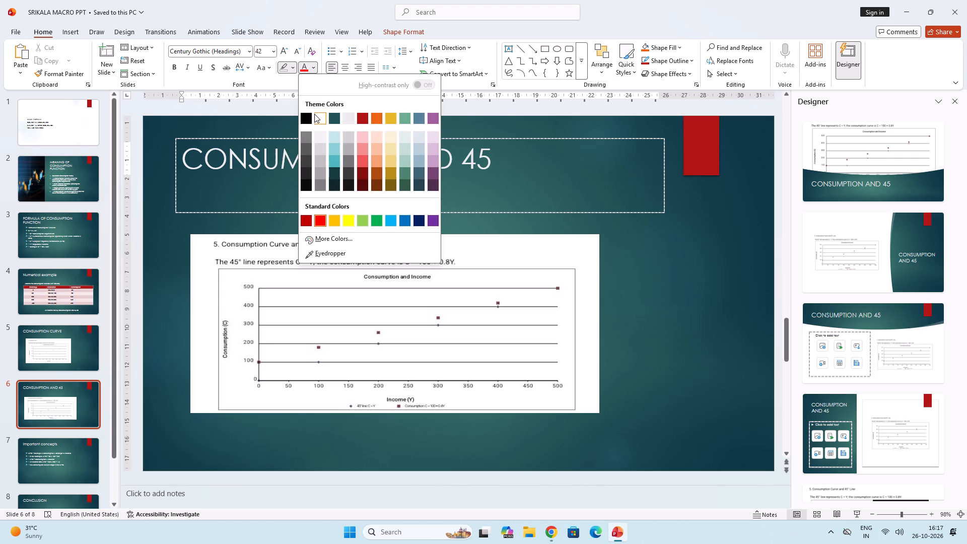
{"action": "left_click", "coordinate": [317, 134]}
{"action": "left_click", "coordinate": [504, 145]}
{"action": "left_click", "coordinate": [504, 145]}
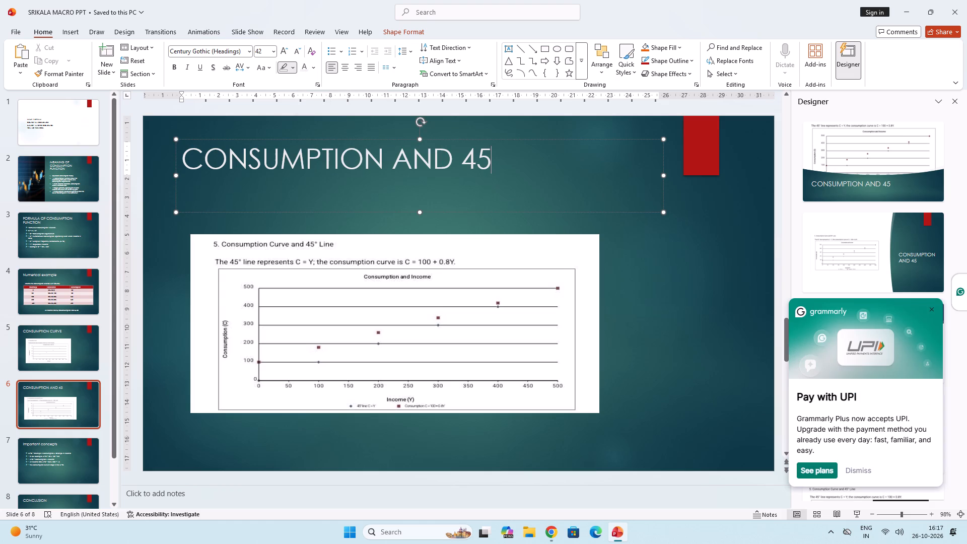
{"action": "left_click", "coordinate": [504, 148]}
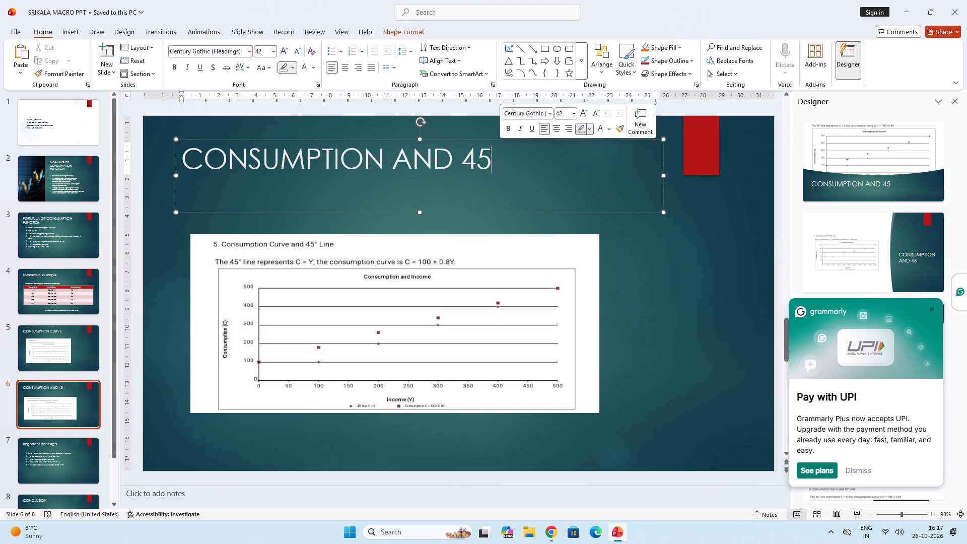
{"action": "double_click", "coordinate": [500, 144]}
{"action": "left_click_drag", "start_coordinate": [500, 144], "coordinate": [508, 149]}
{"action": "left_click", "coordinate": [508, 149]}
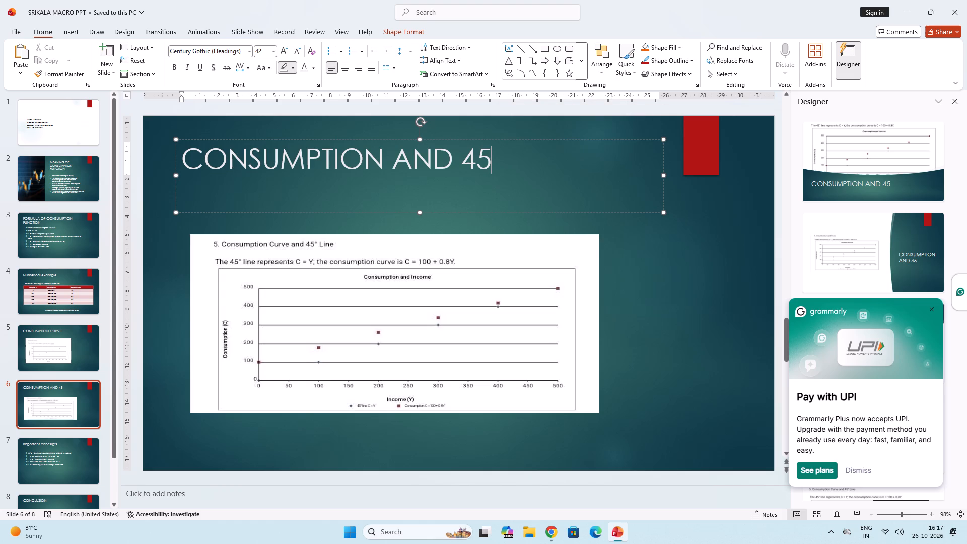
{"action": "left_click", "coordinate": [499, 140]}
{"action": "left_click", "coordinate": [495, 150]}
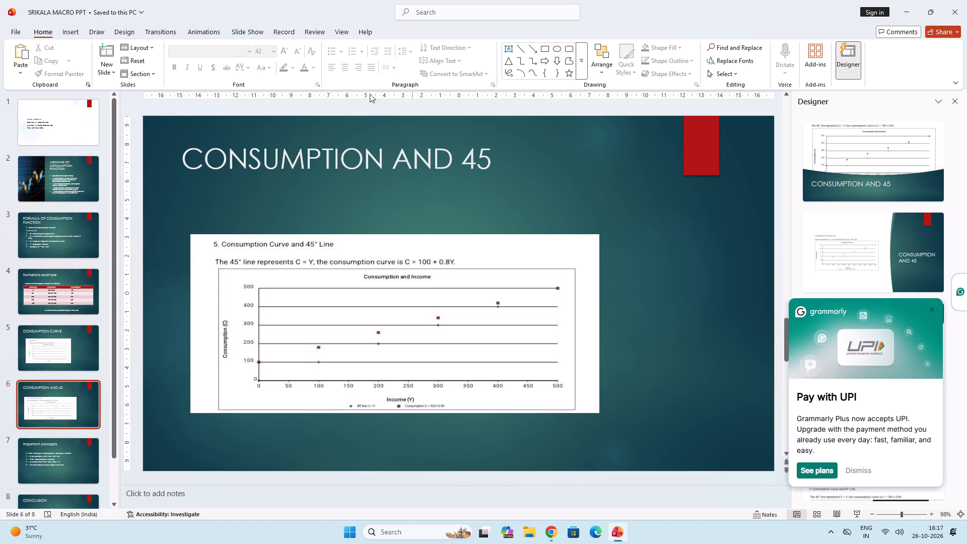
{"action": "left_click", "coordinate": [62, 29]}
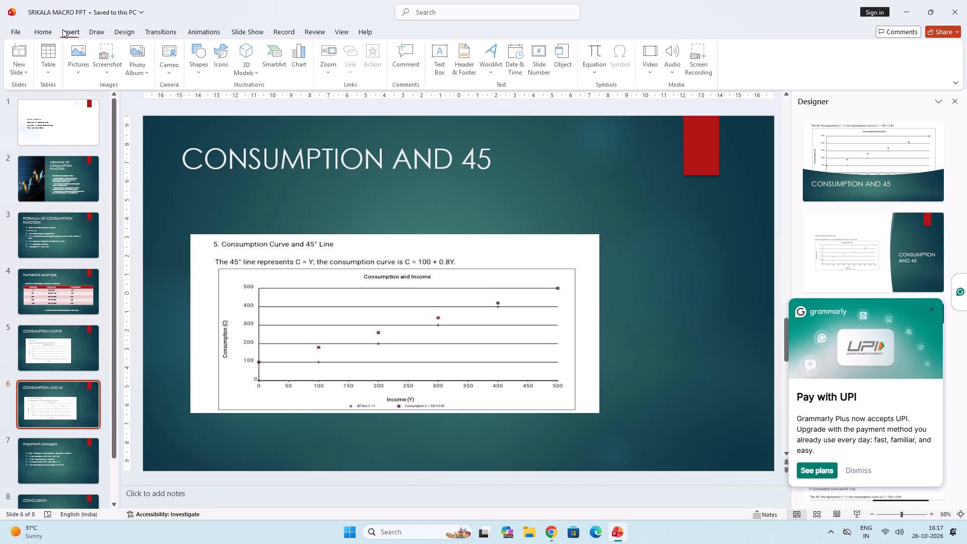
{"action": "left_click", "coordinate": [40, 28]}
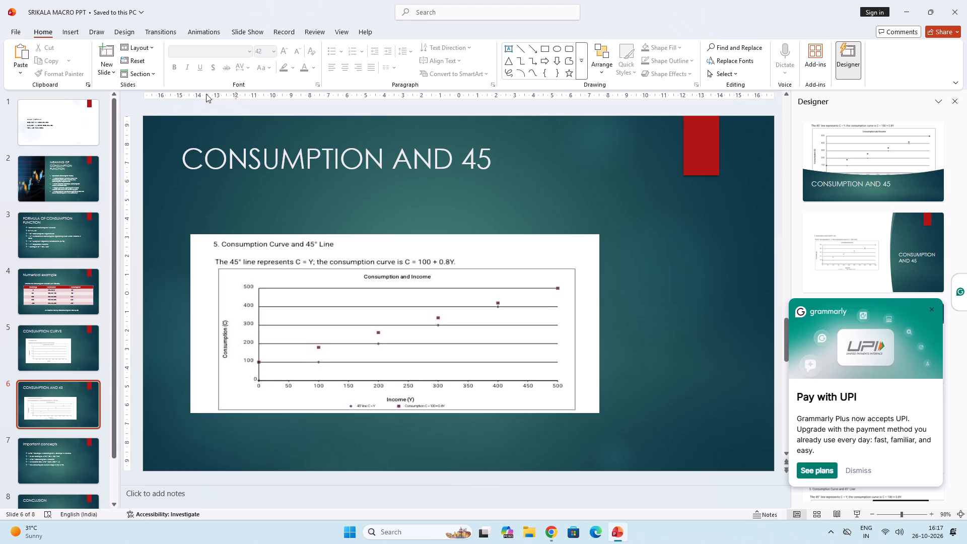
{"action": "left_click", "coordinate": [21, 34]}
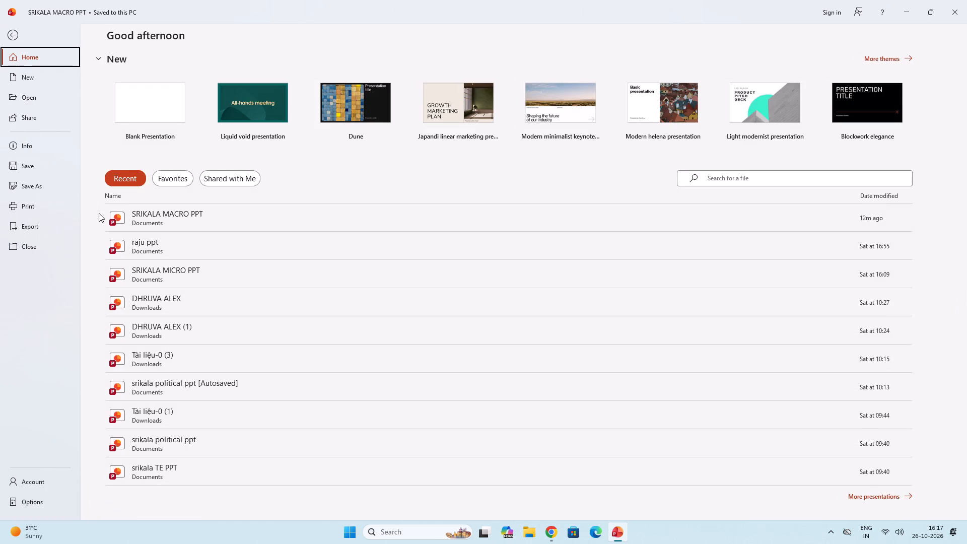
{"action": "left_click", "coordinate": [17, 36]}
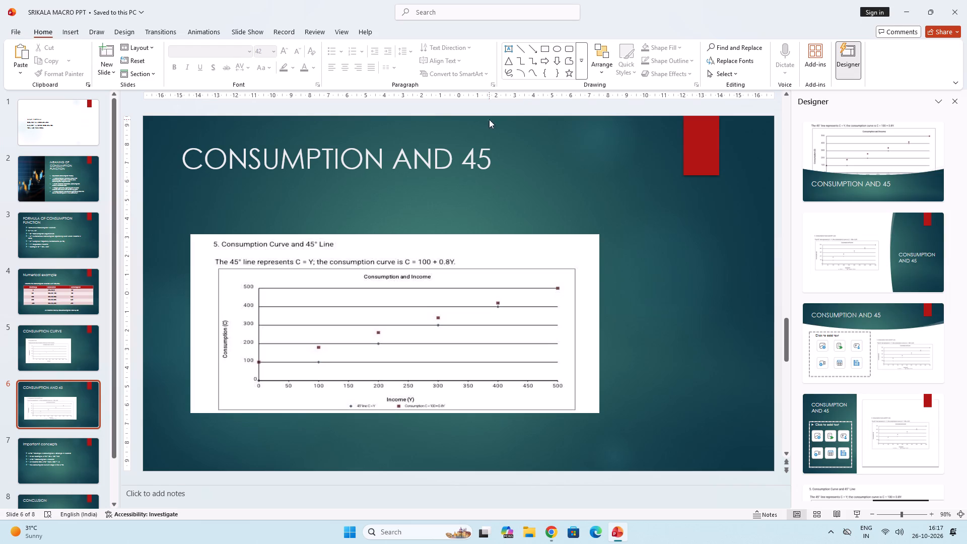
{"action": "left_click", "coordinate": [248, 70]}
Widen the small text box after 45 in both directions across the slide 6 title, and try to make it taller.
{"action": "left_click", "coordinate": [492, 155]}
{"action": "double_click", "coordinate": [496, 152]}
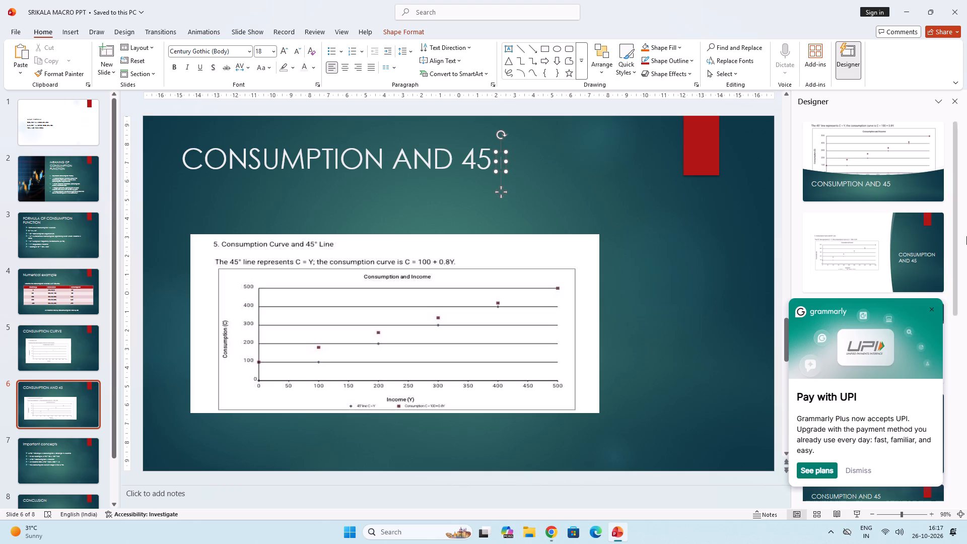
{"action": "left_click", "coordinate": [927, 310]}
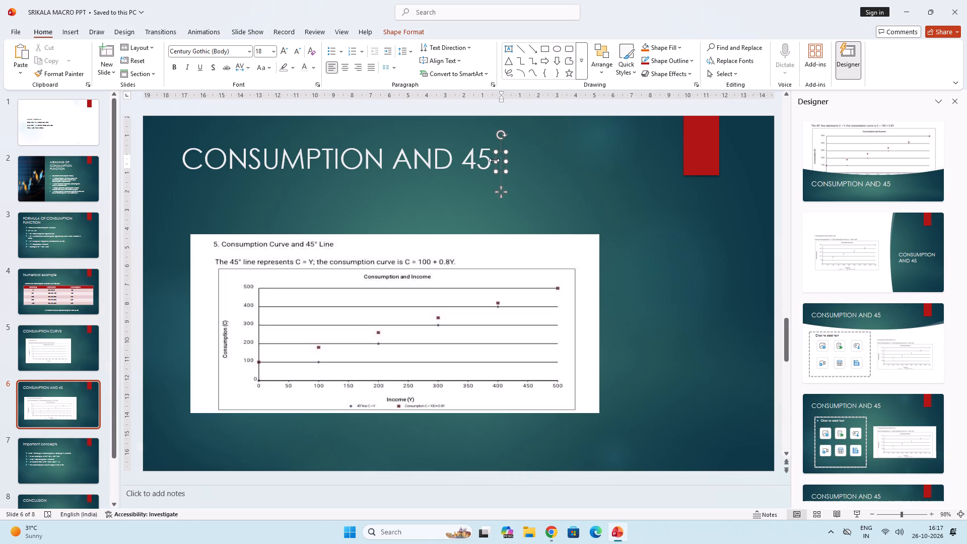
{"action": "left_click_drag", "start_coordinate": [494, 160], "coordinate": [122, 101]}
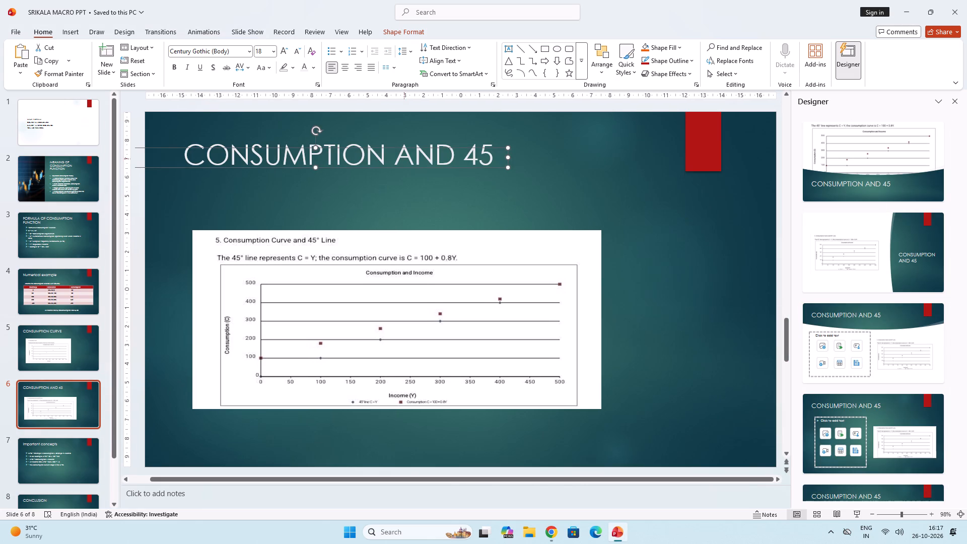
{"action": "left_click_drag", "start_coordinate": [315, 146], "coordinate": [324, 132]}
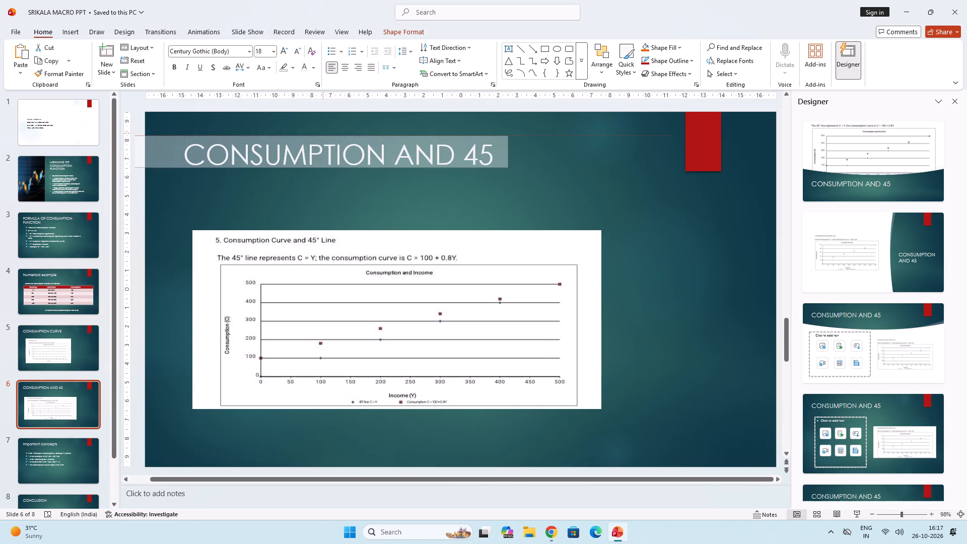
{"action": "left_click_drag", "start_coordinate": [324, 132], "coordinate": [329, 127]}
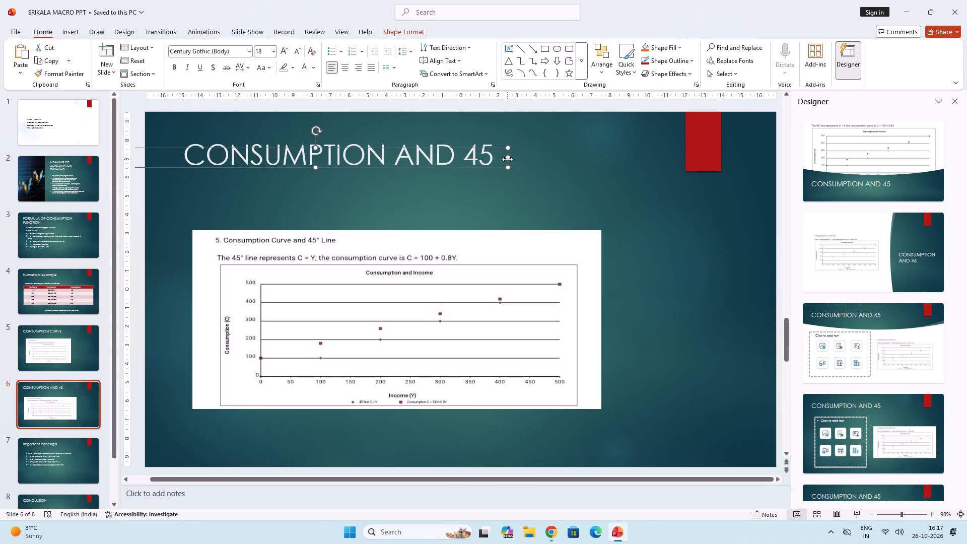
{"action": "left_click_drag", "start_coordinate": [507, 159], "coordinate": [650, 169]}
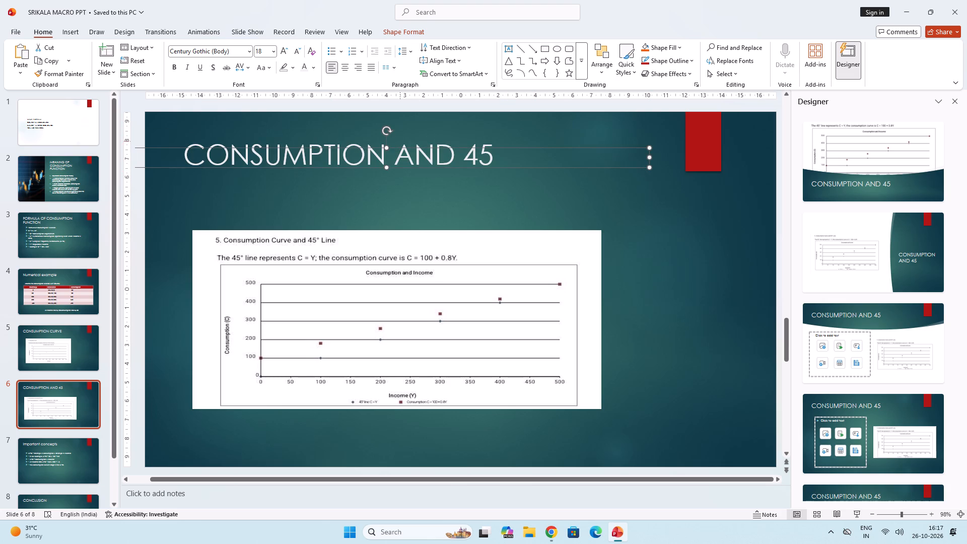
{"action": "left_click_drag", "start_coordinate": [387, 146], "coordinate": [393, 125]}
{"action": "left_click_drag", "start_coordinate": [386, 165], "coordinate": [387, 188]}
{"action": "left_click_drag", "start_coordinate": [388, 147], "coordinate": [395, 122]}
Move the widened text box over the CONSUMPTION AND 45 title, aligning its left edge with the title text, and try to increase its height.
{"action": "left_click", "coordinate": [495, 151]}
{"action": "left_click_drag", "start_coordinate": [495, 152], "coordinate": [496, 159]}
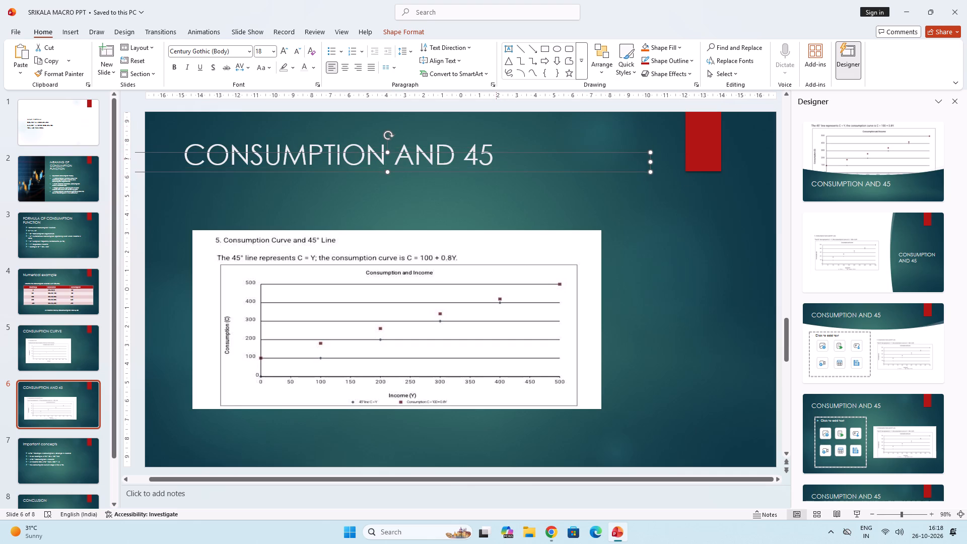
{"action": "left_click_drag", "start_coordinate": [389, 171], "coordinate": [390, 177]}
{"action": "left_click_drag", "start_coordinate": [389, 153], "coordinate": [395, 129]}
{"action": "left_click_drag", "start_coordinate": [154, 155], "coordinate": [205, 145]}
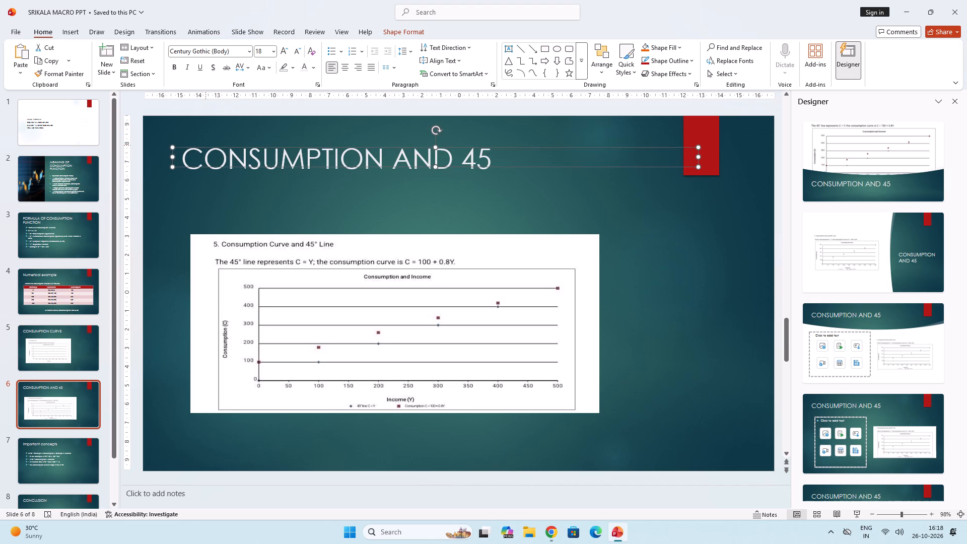
{"action": "left_click_drag", "start_coordinate": [171, 166], "coordinate": [173, 174]}
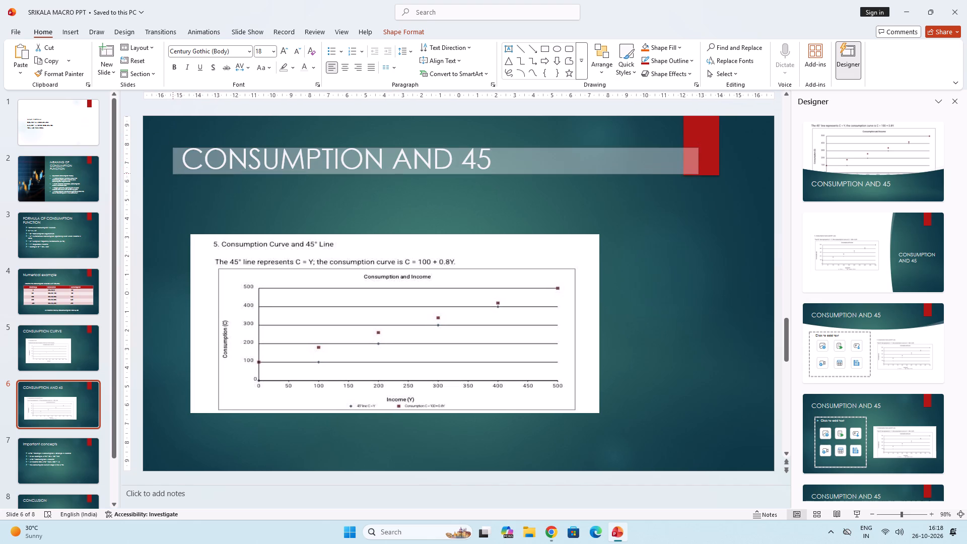
{"action": "left_click_drag", "start_coordinate": [173, 174], "coordinate": [174, 179]}
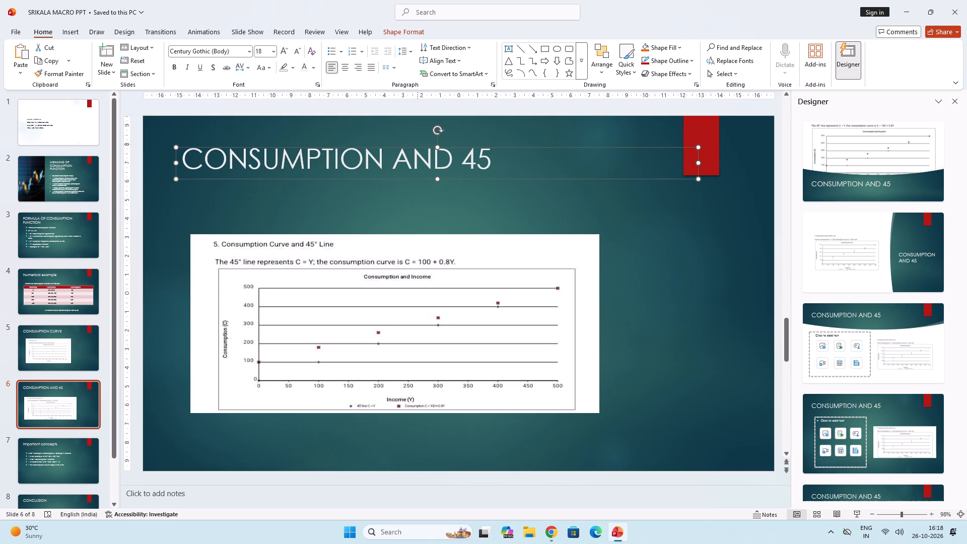
{"action": "left_click_drag", "start_coordinate": [440, 145], "coordinate": [438, 135]}
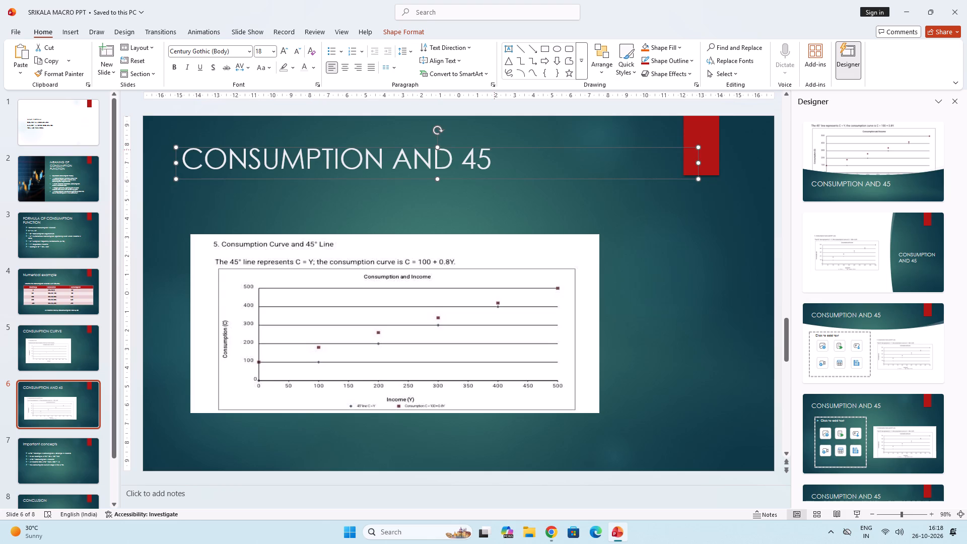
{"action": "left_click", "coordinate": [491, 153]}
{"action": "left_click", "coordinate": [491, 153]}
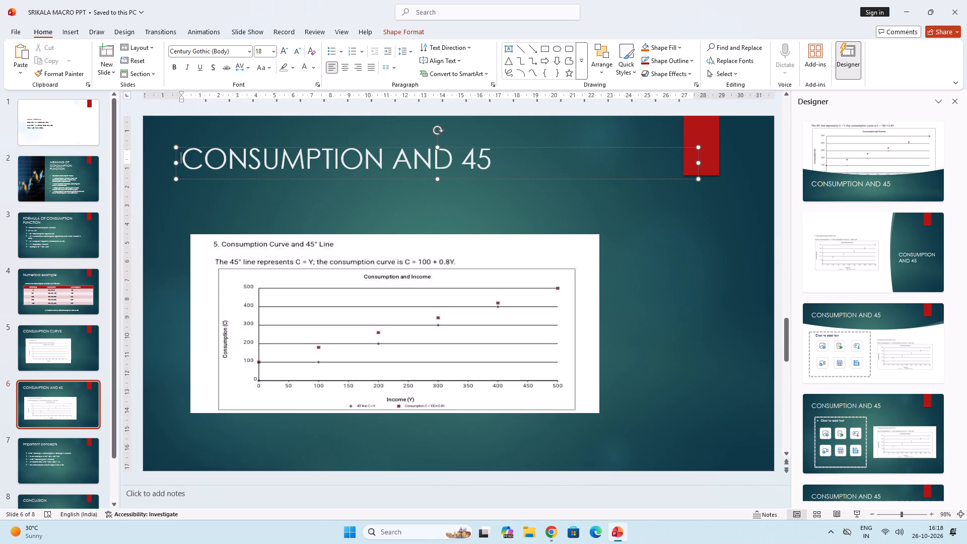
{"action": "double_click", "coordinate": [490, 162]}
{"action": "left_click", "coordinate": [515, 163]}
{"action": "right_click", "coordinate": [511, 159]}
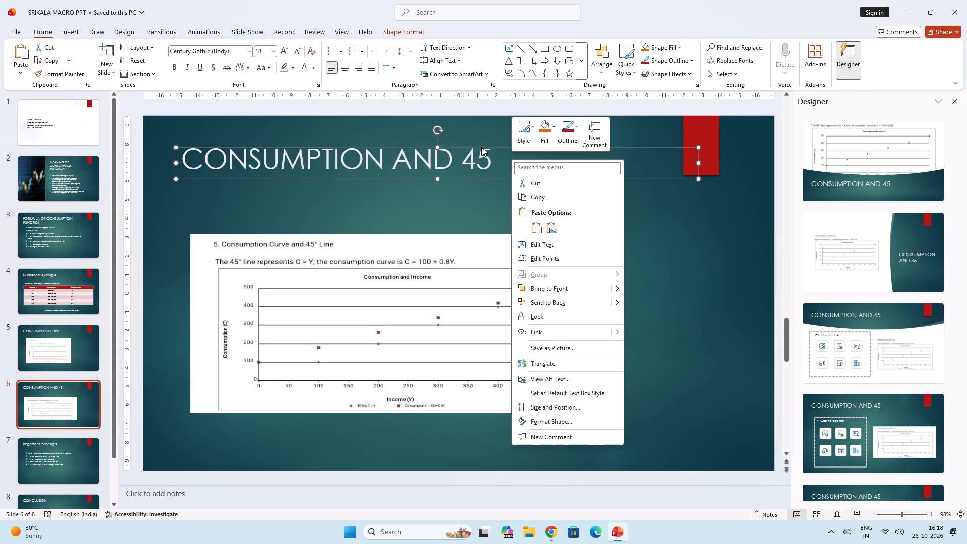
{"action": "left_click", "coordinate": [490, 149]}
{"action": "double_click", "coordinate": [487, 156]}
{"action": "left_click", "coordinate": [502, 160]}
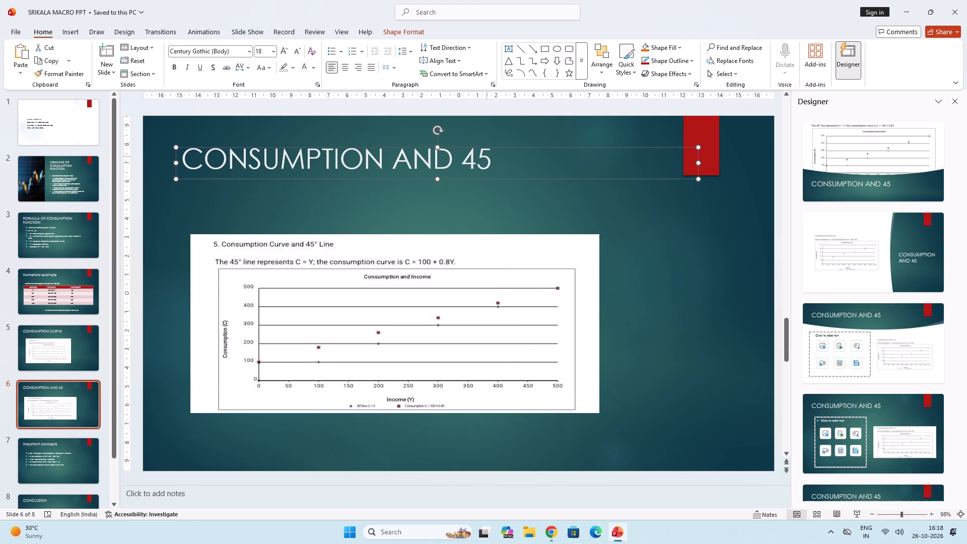
Give the text box over the slide 6 title a black theme-colour outline after checking its fill and style choices.
{"action": "right_click", "coordinate": [502, 160]}
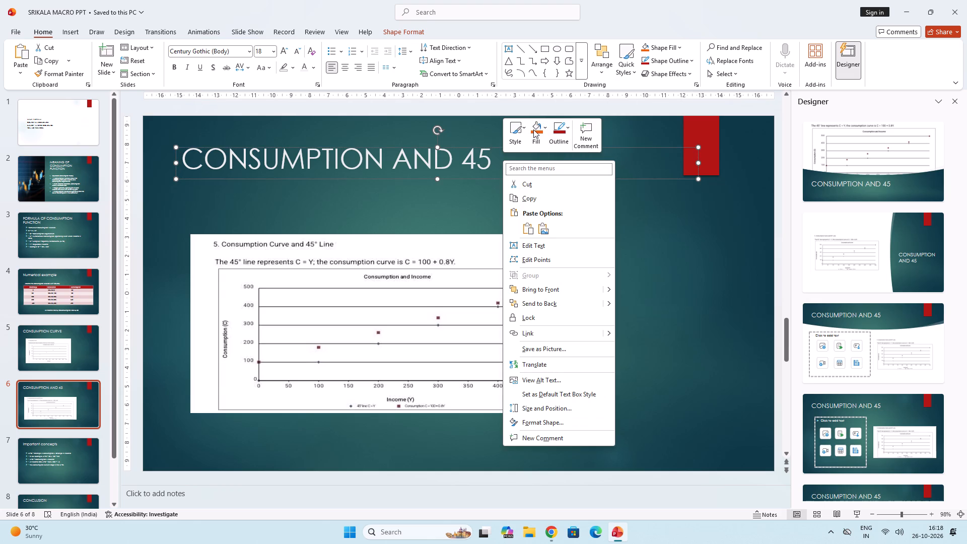
{"action": "left_click", "coordinate": [533, 129]}
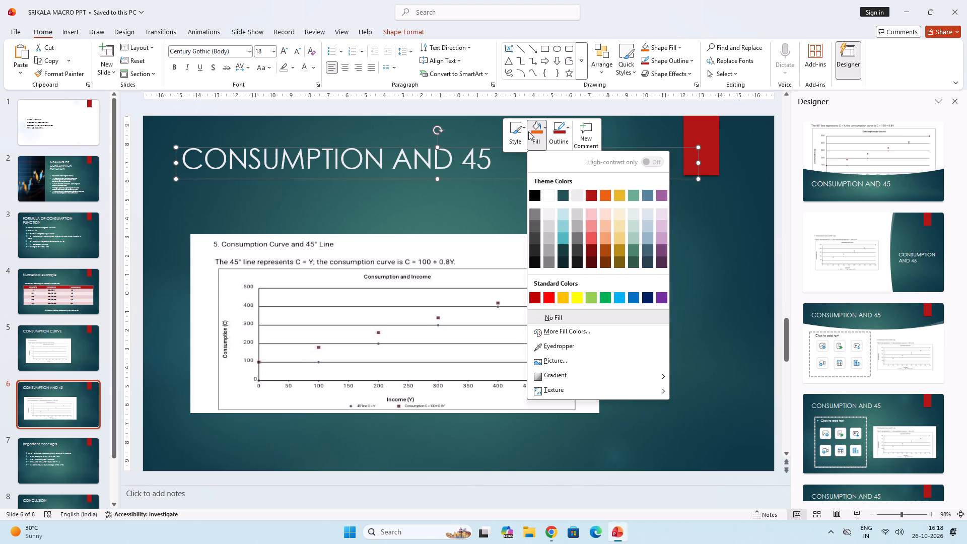
{"action": "left_click", "coordinate": [510, 130]}
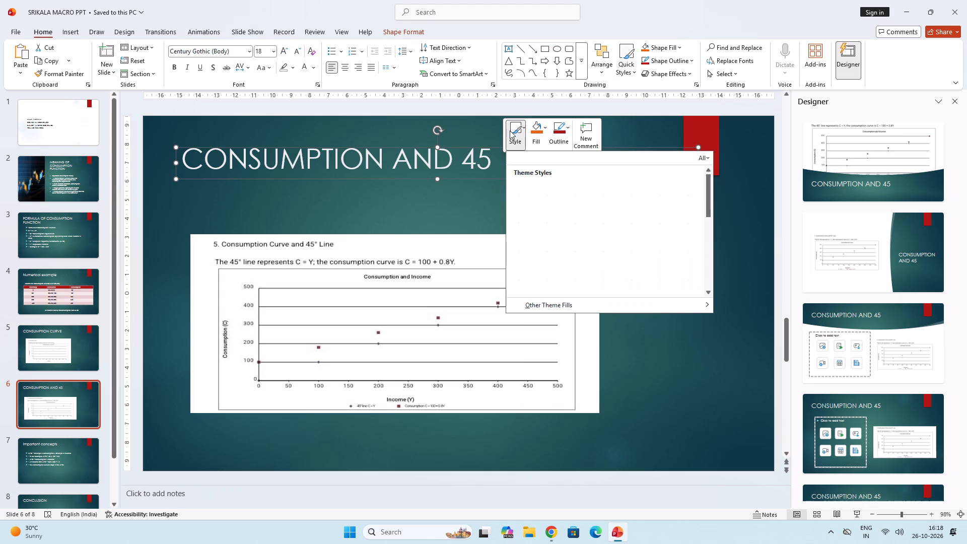
{"action": "left_click", "coordinate": [555, 137]}
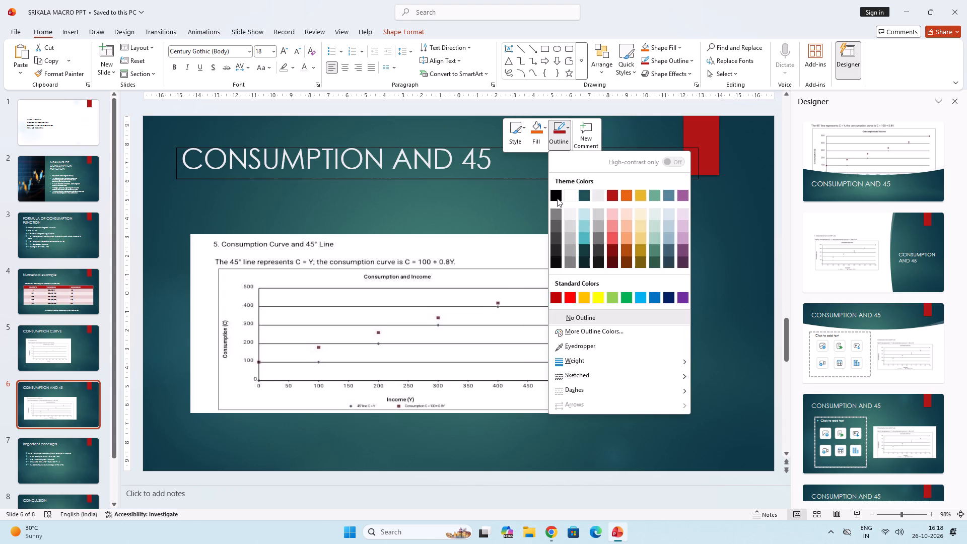
{"action": "left_click", "coordinate": [557, 197]}
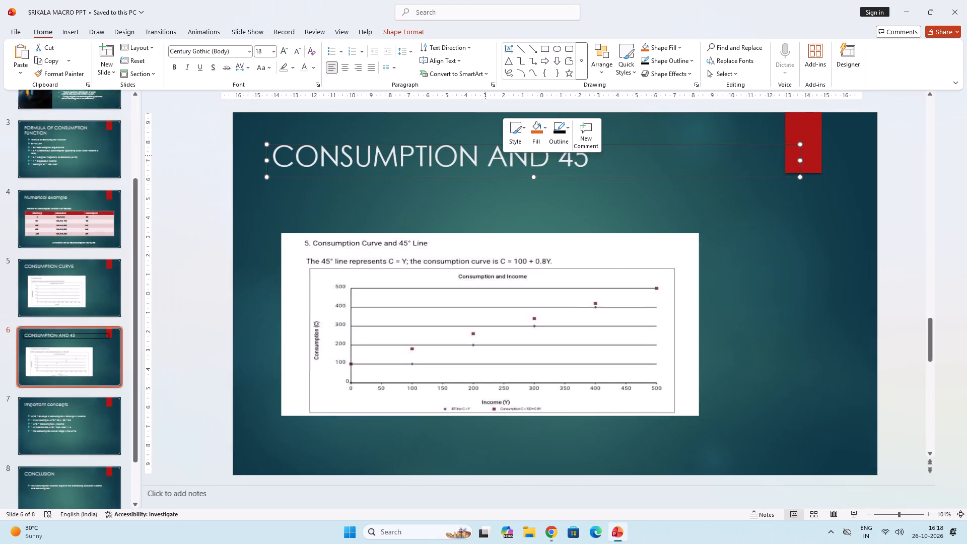
{"action": "left_click", "coordinate": [645, 162]}
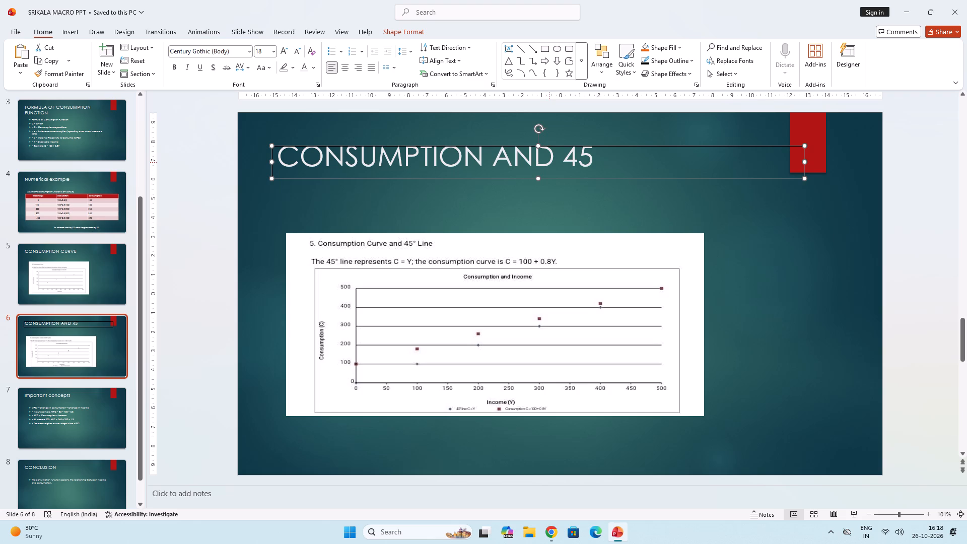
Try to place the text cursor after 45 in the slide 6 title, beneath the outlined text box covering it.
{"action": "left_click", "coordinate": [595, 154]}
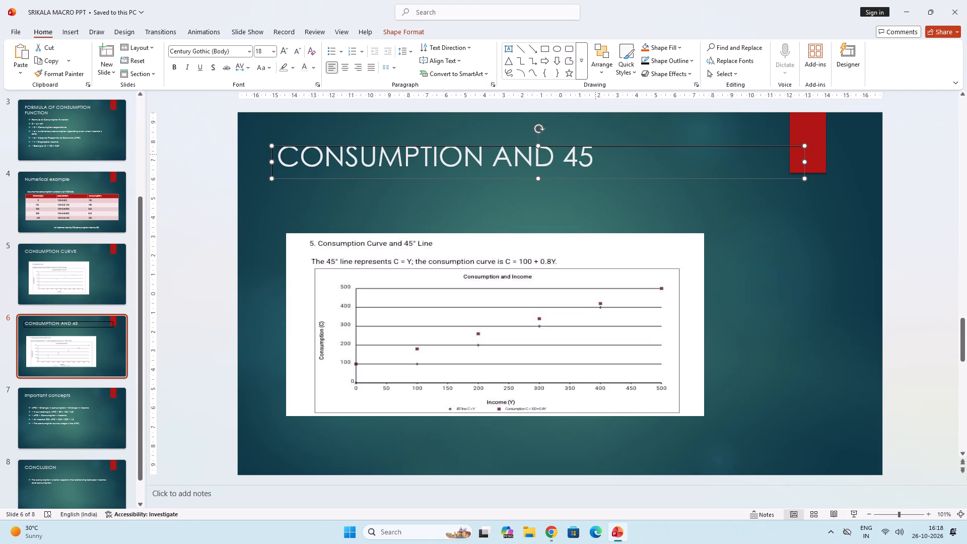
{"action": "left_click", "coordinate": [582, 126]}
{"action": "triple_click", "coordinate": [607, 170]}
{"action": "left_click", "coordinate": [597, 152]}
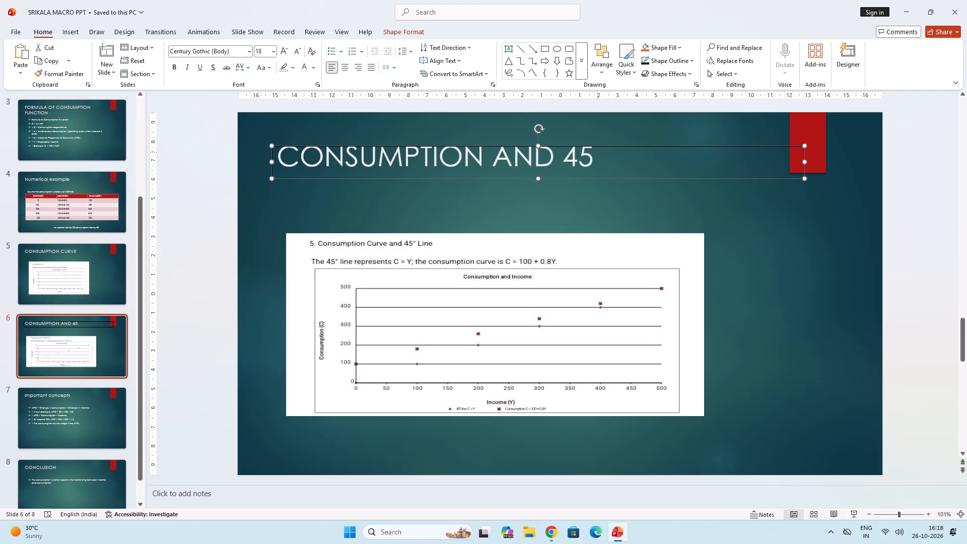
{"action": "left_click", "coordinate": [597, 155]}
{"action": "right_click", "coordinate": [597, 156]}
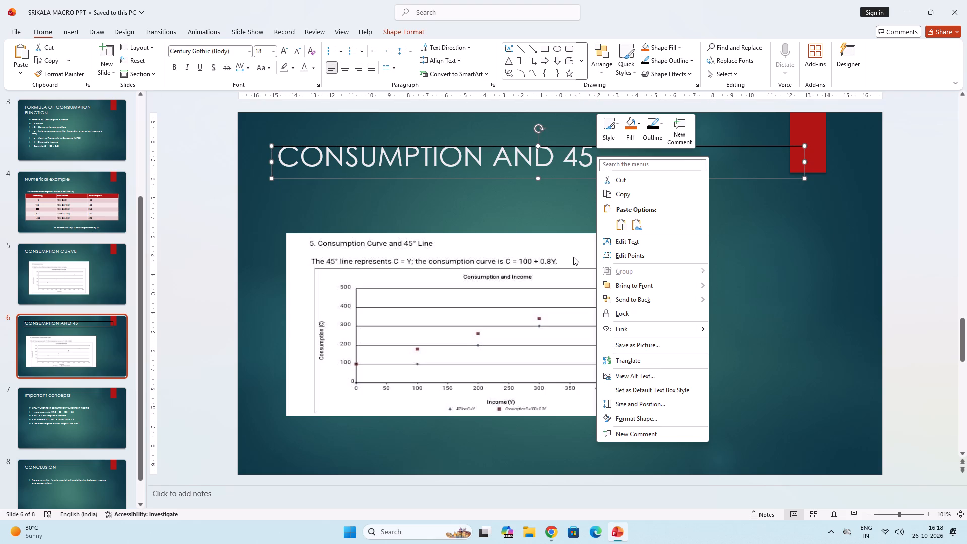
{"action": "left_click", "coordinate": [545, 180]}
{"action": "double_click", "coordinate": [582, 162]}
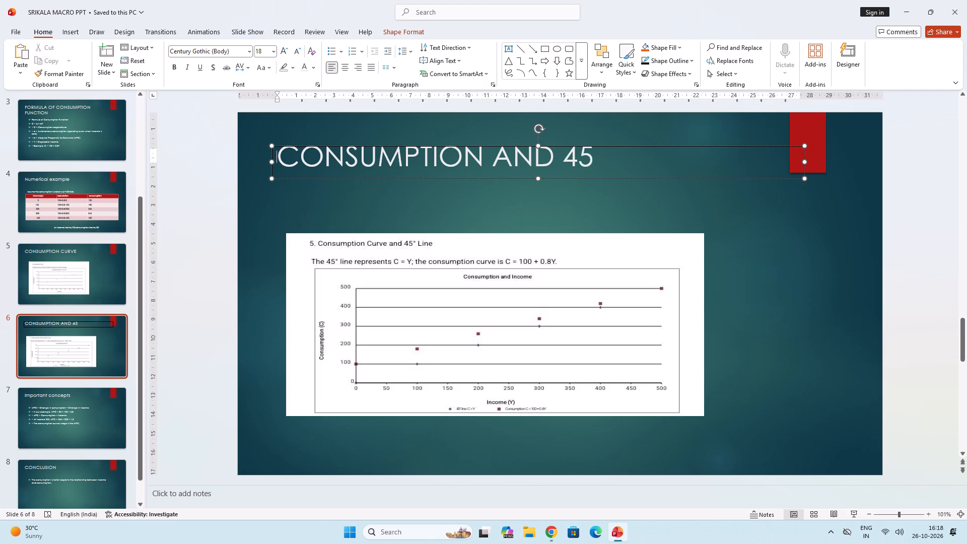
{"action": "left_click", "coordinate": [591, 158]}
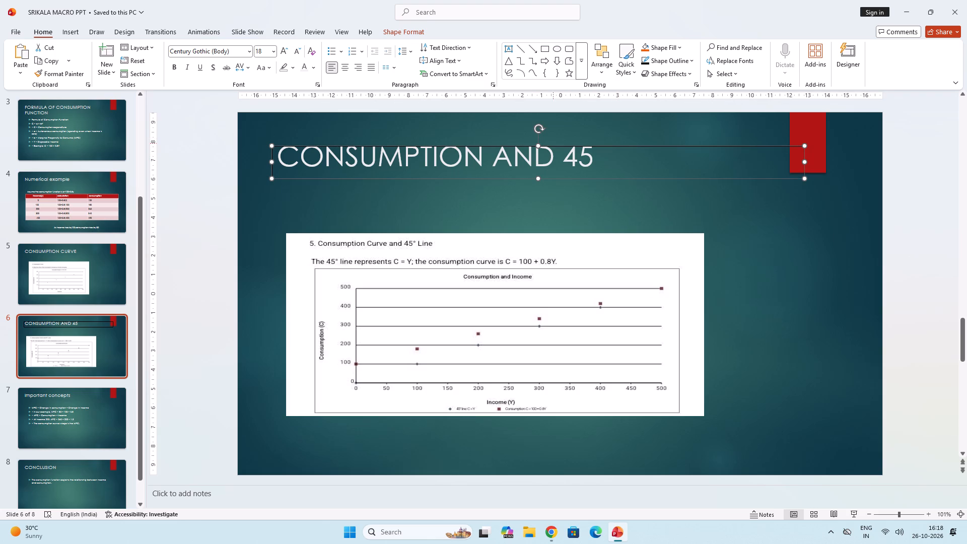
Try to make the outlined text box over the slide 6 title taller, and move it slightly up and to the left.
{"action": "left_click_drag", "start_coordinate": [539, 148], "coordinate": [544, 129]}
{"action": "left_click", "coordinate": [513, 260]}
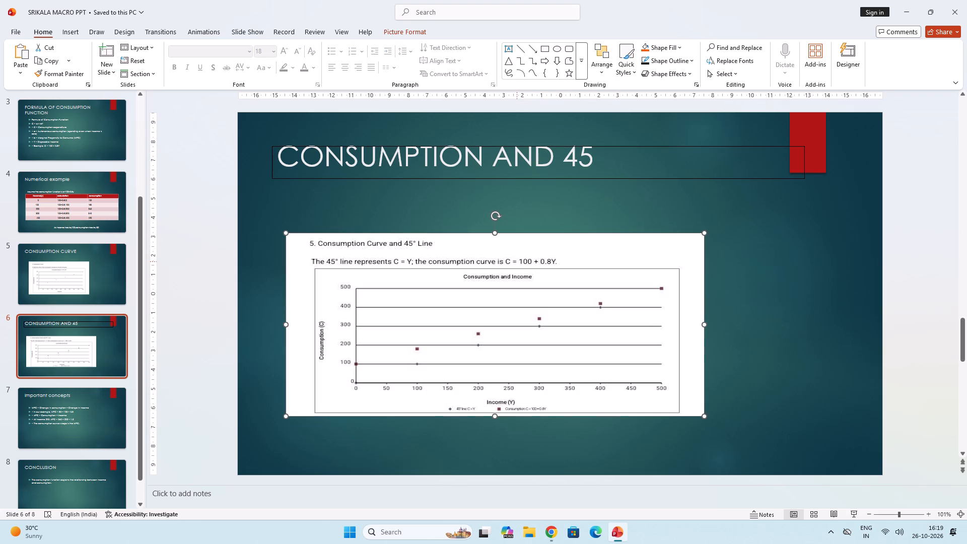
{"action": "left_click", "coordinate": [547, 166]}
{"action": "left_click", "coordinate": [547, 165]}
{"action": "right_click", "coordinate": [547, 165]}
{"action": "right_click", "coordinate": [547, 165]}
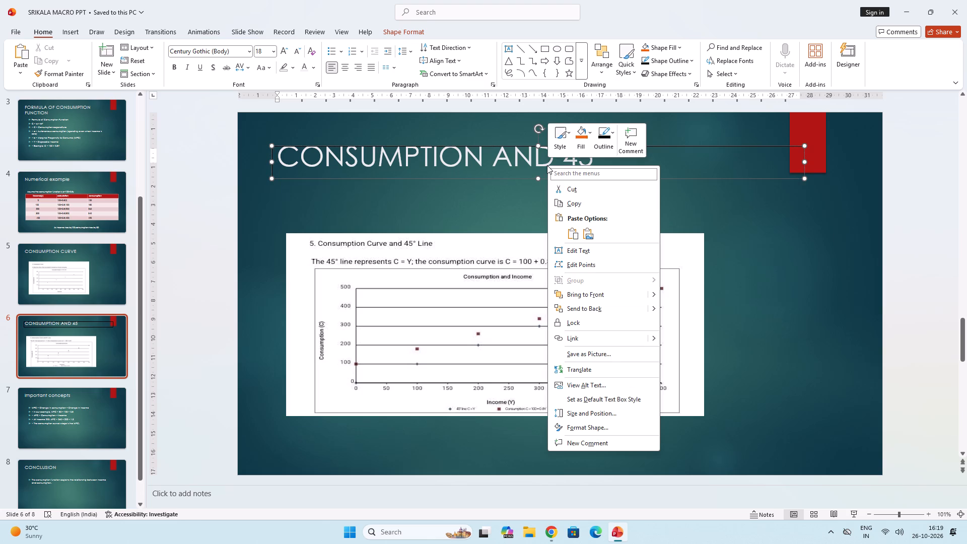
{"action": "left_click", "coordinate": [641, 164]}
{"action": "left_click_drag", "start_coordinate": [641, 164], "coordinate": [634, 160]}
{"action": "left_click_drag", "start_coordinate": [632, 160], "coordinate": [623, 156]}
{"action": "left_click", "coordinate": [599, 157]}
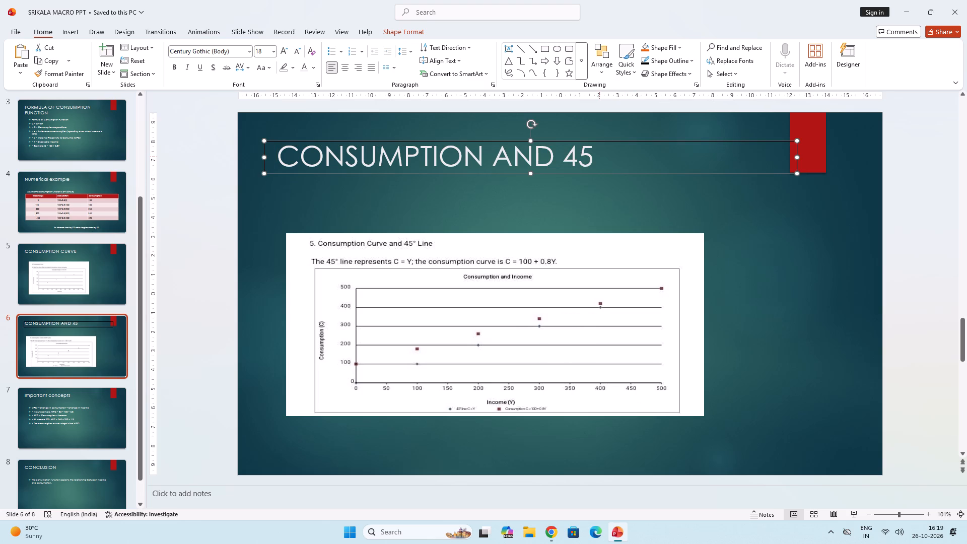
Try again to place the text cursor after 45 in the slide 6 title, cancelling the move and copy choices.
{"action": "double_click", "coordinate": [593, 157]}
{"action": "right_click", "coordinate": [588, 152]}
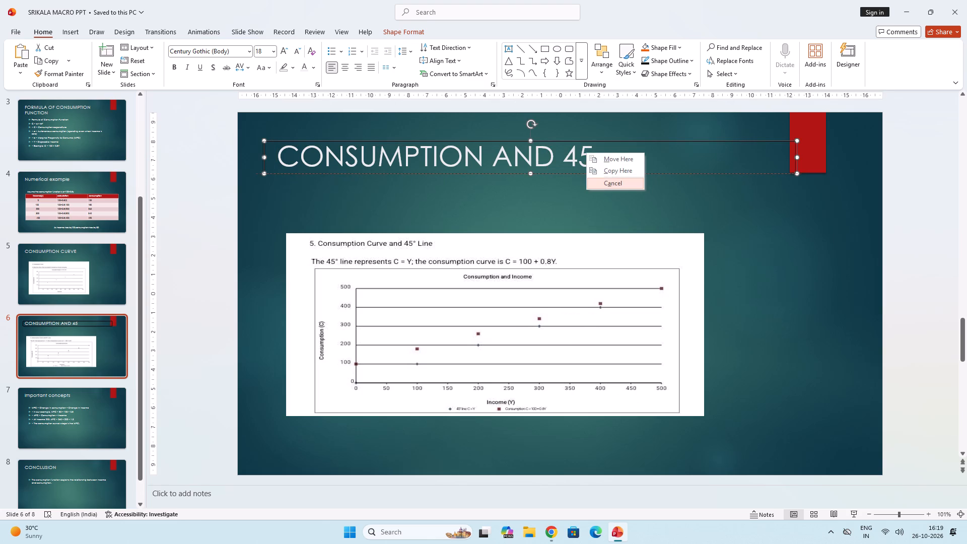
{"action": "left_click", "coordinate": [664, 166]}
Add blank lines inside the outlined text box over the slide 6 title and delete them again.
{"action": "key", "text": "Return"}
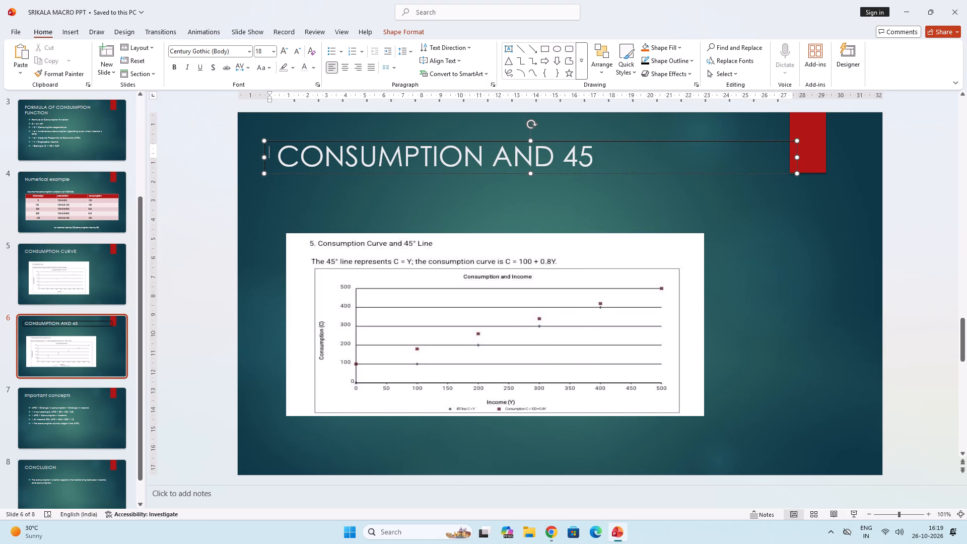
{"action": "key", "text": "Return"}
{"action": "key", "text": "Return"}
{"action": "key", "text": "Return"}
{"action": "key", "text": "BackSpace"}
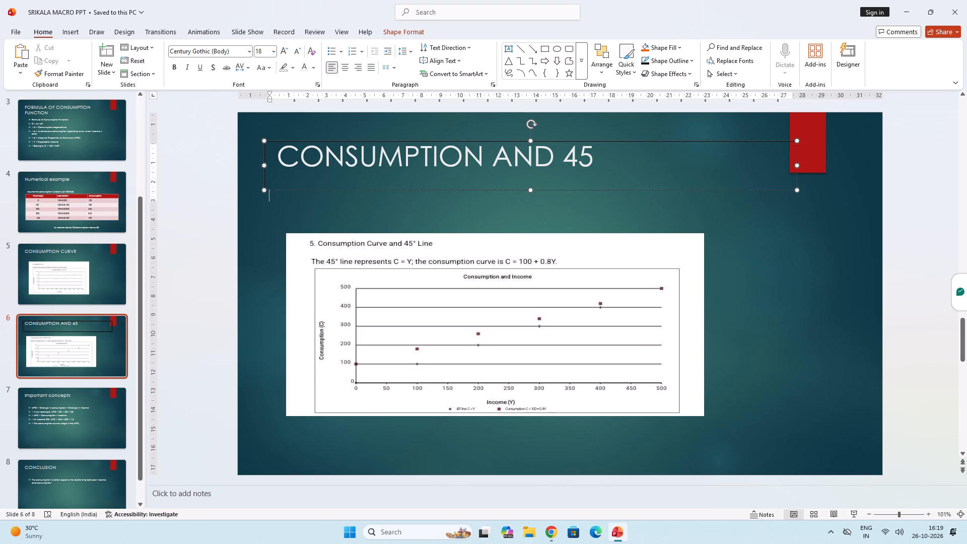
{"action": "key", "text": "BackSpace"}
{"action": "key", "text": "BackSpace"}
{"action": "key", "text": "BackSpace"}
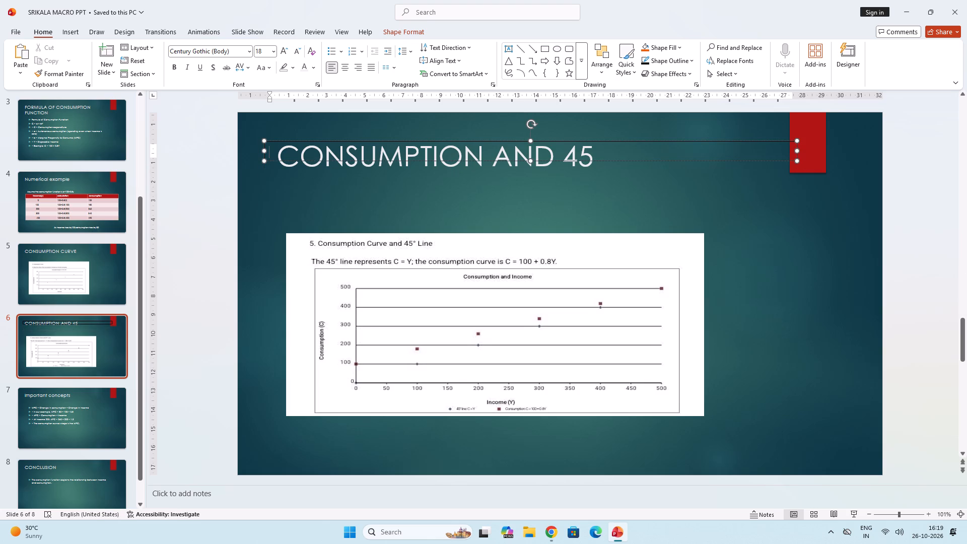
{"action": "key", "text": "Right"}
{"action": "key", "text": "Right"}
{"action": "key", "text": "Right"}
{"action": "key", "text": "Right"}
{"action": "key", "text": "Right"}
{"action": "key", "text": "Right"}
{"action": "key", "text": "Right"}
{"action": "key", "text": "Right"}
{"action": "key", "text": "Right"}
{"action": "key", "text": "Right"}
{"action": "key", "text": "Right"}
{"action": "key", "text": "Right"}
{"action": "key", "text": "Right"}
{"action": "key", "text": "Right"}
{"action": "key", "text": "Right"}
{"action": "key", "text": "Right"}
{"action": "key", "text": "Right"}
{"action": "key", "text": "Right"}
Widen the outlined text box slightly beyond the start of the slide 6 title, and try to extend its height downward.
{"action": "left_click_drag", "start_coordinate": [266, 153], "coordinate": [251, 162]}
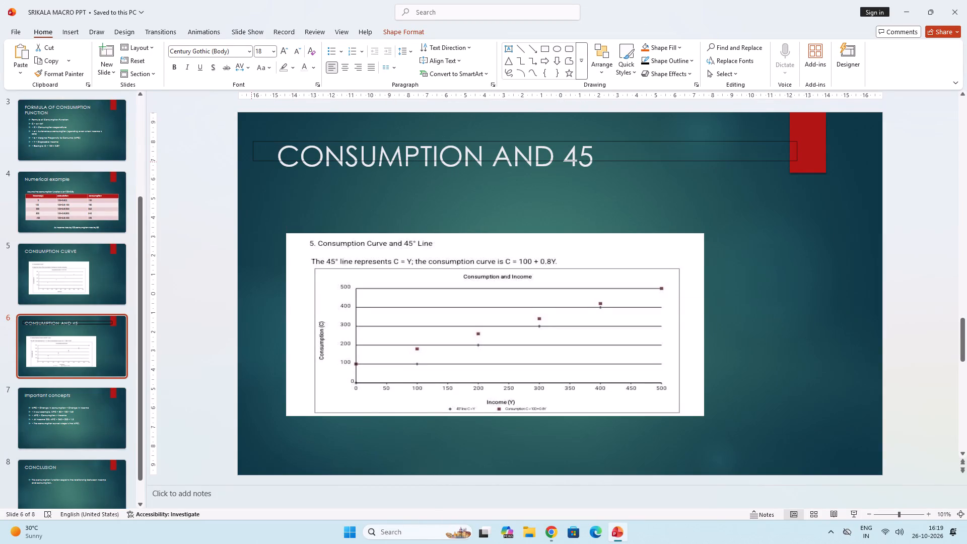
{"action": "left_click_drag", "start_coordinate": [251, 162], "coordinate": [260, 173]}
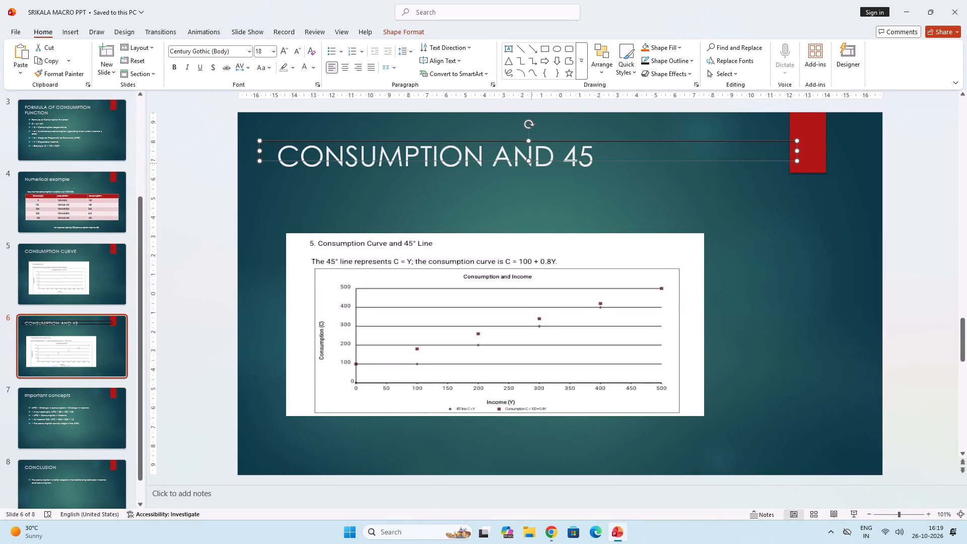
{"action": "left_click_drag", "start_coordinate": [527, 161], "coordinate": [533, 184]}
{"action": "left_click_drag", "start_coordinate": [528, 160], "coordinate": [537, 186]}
Cut the outlined text box that covers the slide 6 title.
{"action": "right_click", "coordinate": [759, 165]}
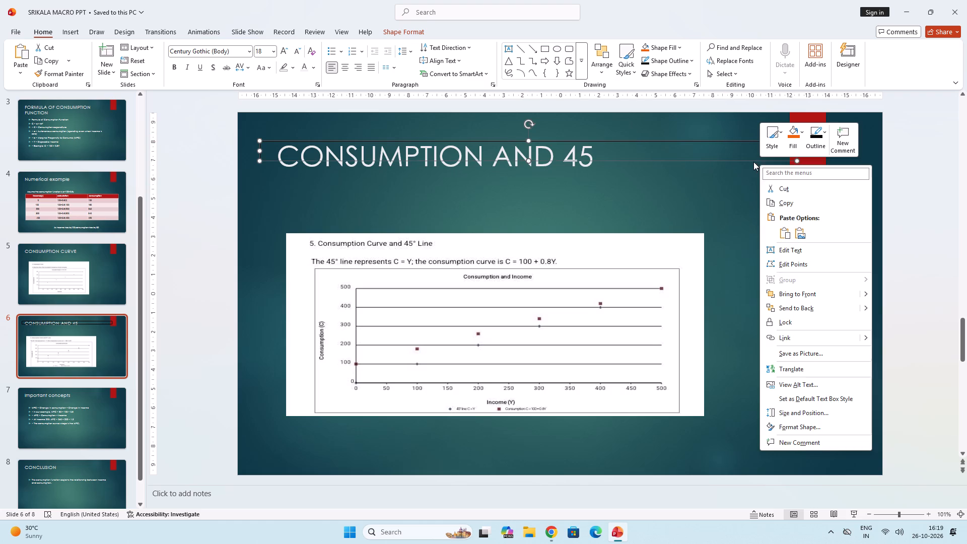
{"action": "left_click", "coordinate": [803, 190]}
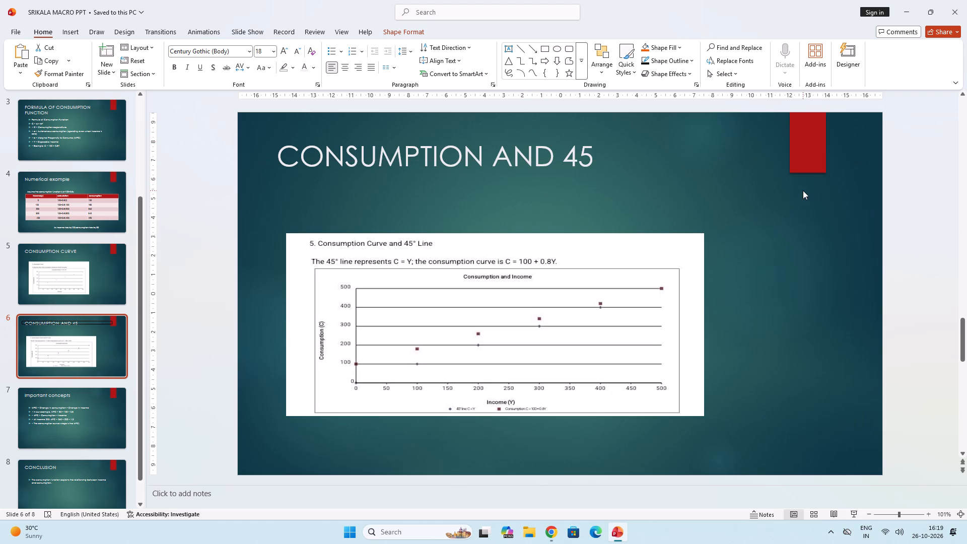
Append DEGREE LINE after 45 in the slide 6 title.
{"action": "left_click", "coordinate": [600, 152]}
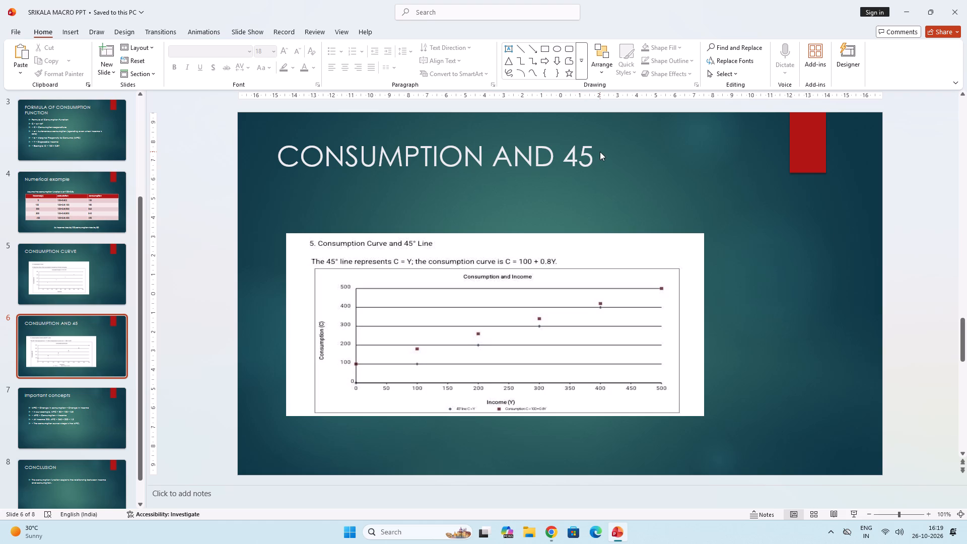
{"action": "left_click", "coordinate": [600, 152]}
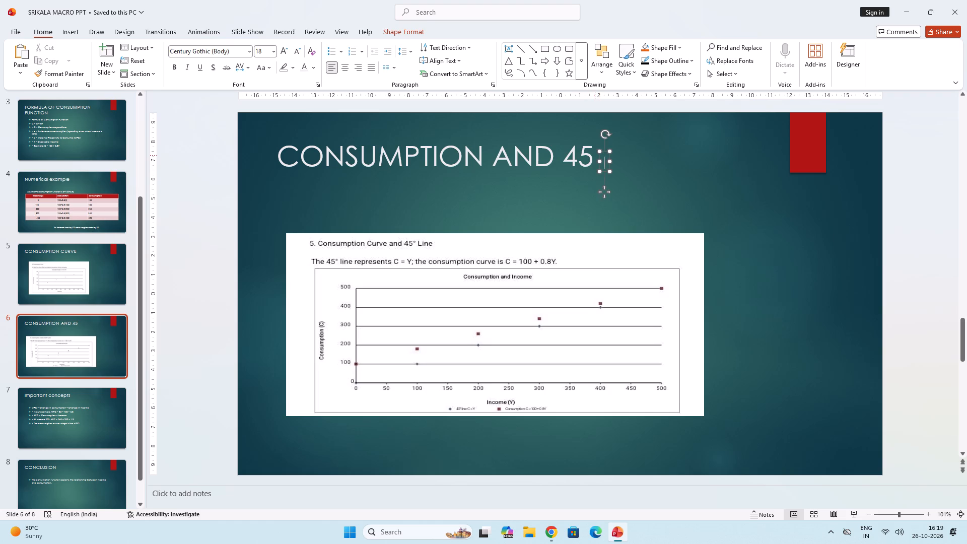
{"action": "left_click", "coordinate": [595, 155]}
{"action": "key", "text": "space"}
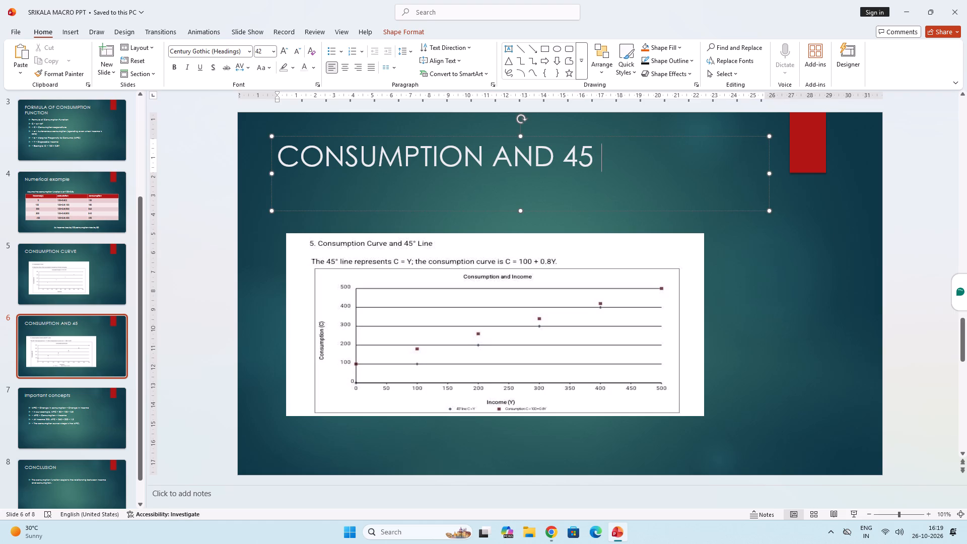
{"action": "type", "text": "DEGRR"}
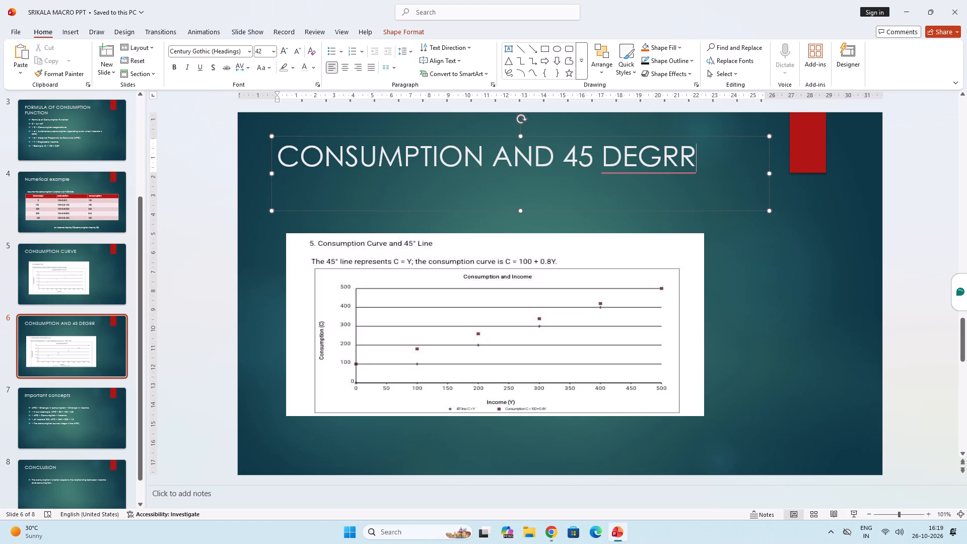
{"action": "key", "text": "BackSpace"}
{"action": "key", "text": "BackSpace"}
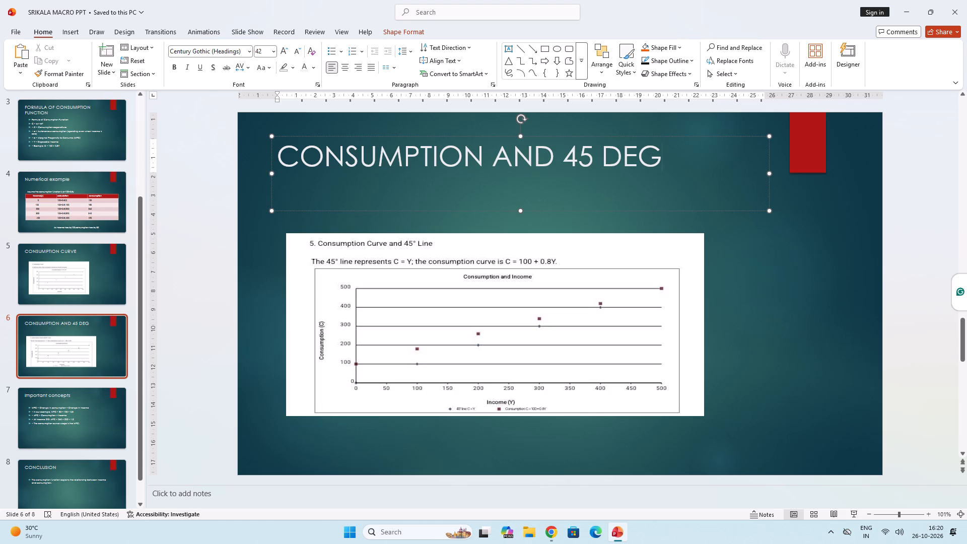
{"action": "type", "text": "REE"}
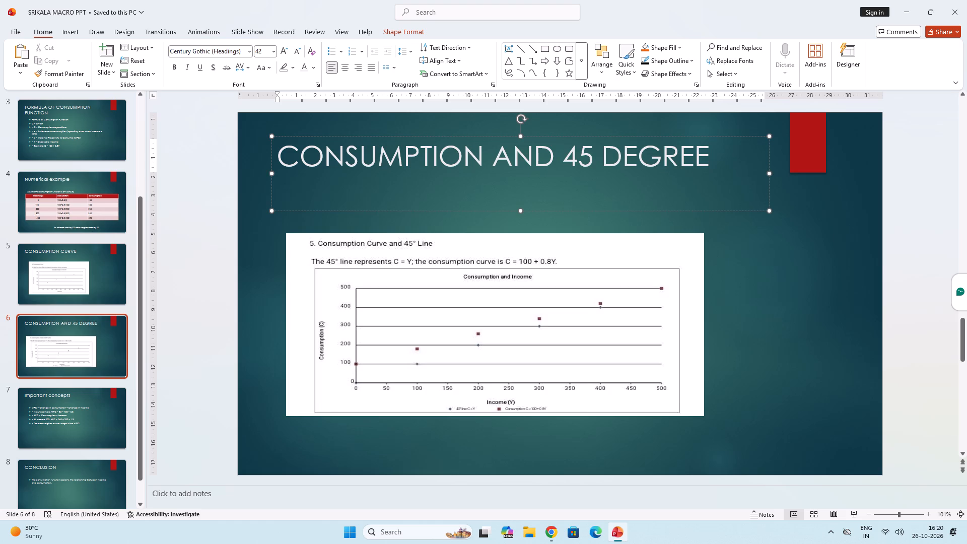
{"action": "key", "text": "space"}
{"action": "type", "text": "LINE"}
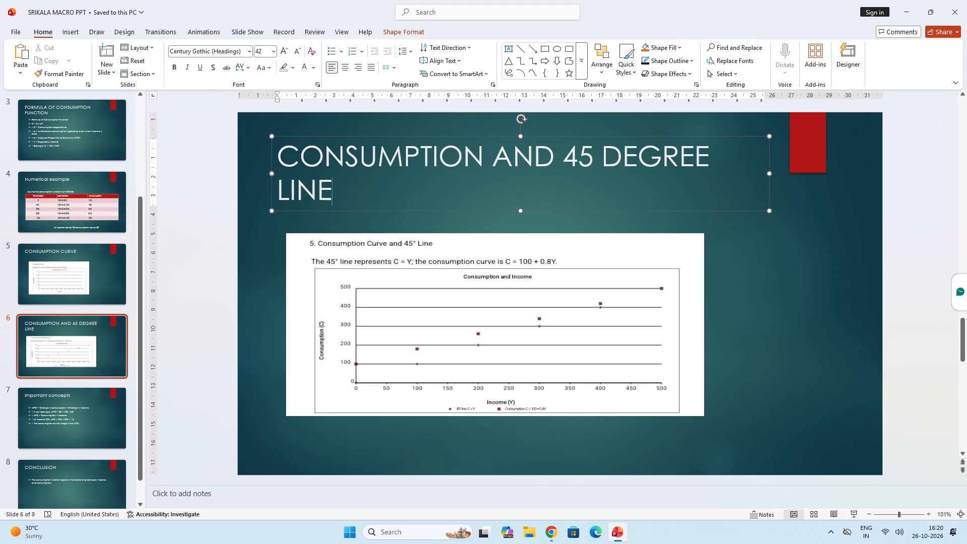
Insert CURVE before AND in the slide 6 title so it reads CONSUMPTION CURVE AND 45 DEGREE LINE, and deselect the title.
{"action": "left_click", "coordinate": [490, 158]}
{"action": "type", "text": "CUR"}
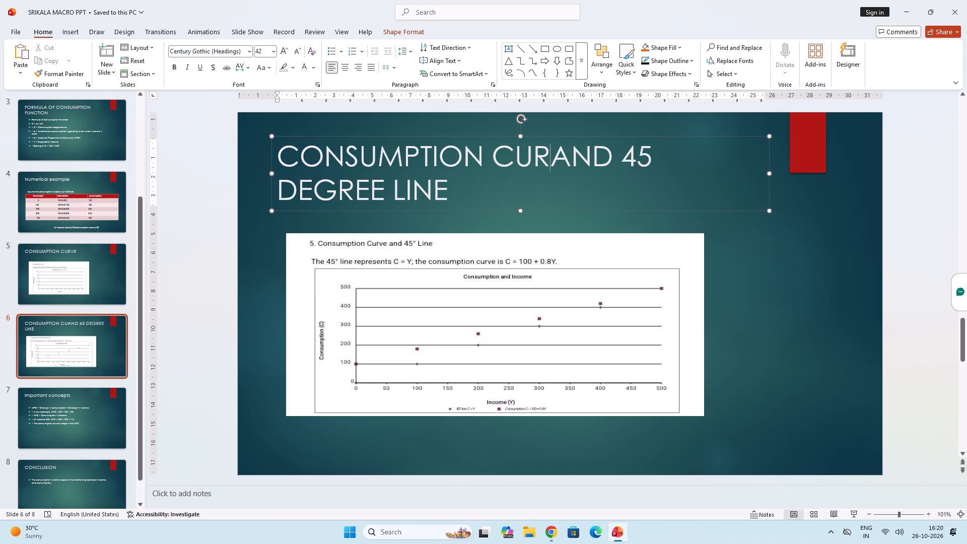
{"action": "type", "text": "VE"}
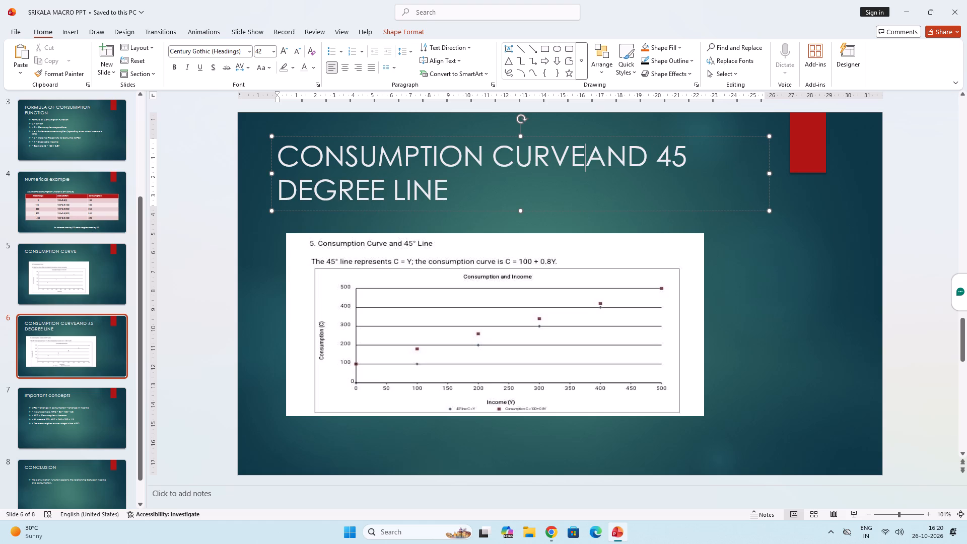
{"action": "key", "text": "space"}
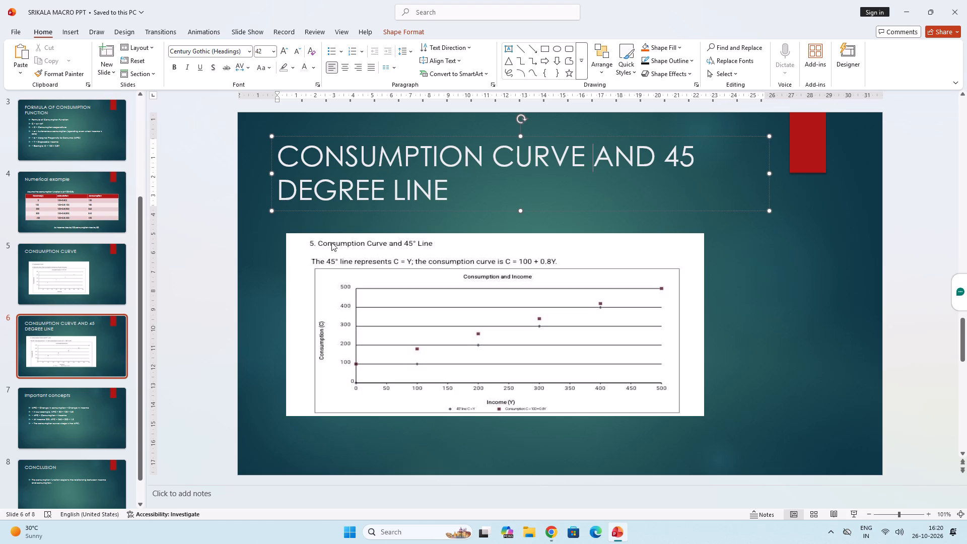
{"action": "left_click", "coordinate": [485, 436]}
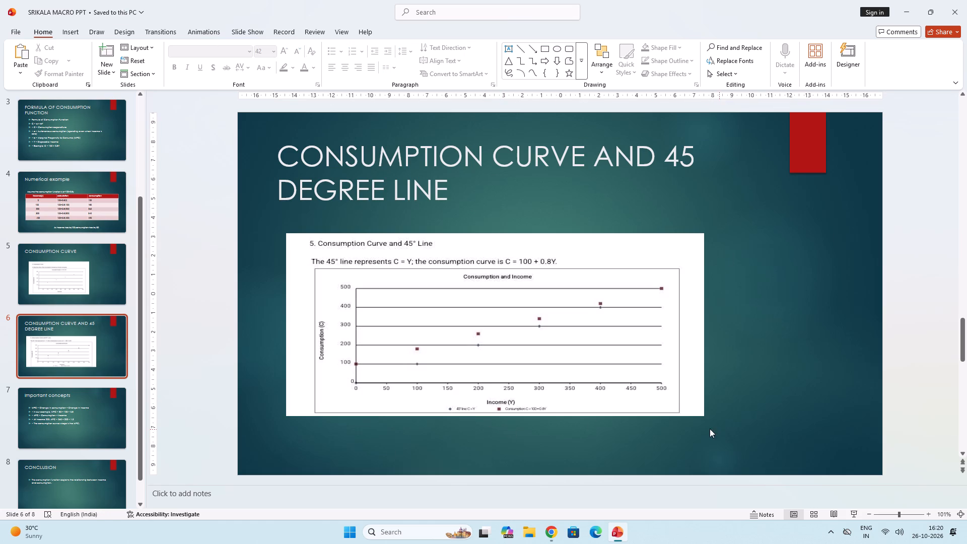
{"action": "left_click", "coordinate": [521, 443]}
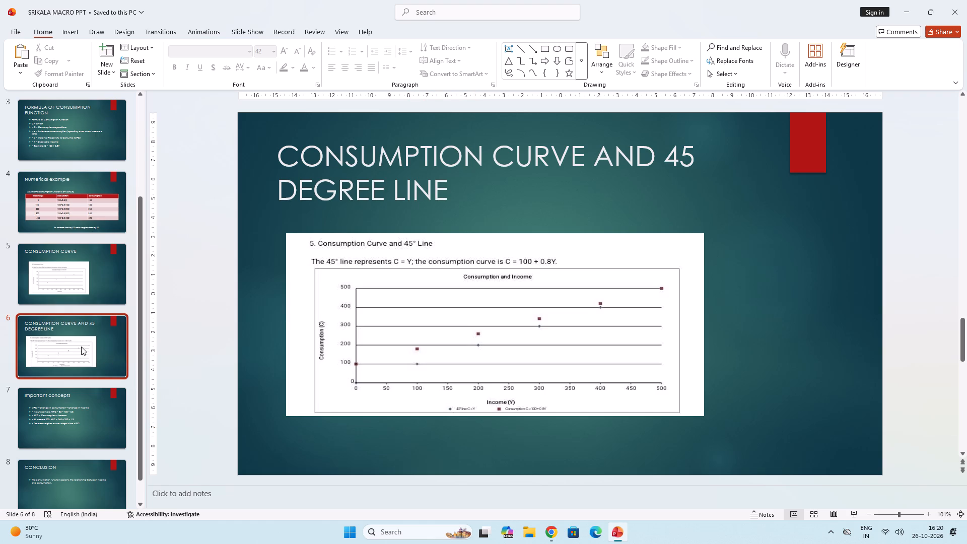
Review slide 4 with the numerical example table and slide 5 with the consumption curve chart.
{"action": "left_click", "coordinate": [93, 204]}
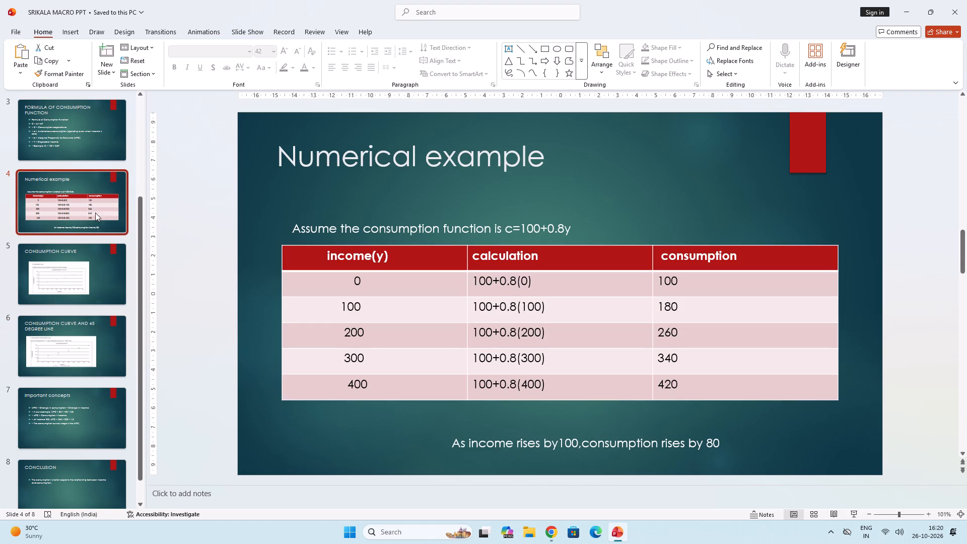
{"action": "left_click", "coordinate": [70, 271]}
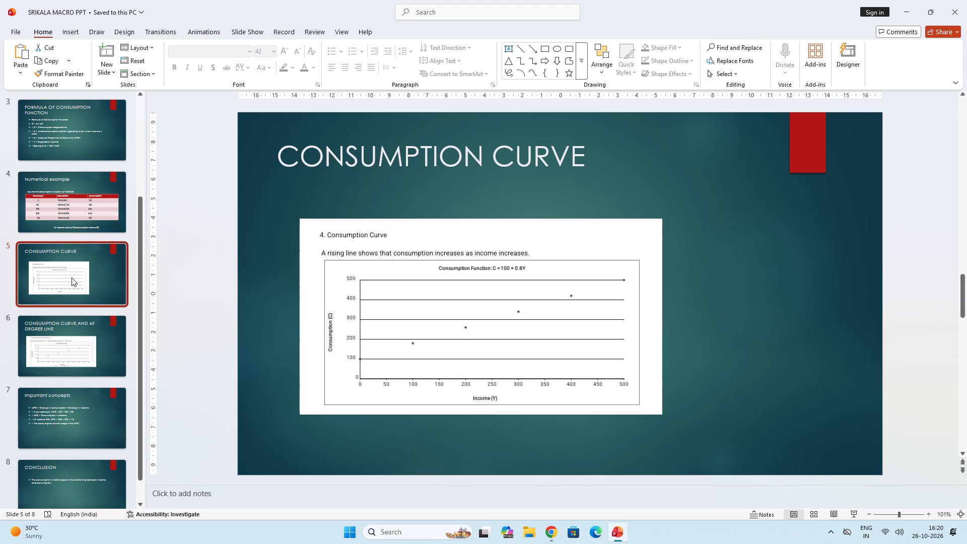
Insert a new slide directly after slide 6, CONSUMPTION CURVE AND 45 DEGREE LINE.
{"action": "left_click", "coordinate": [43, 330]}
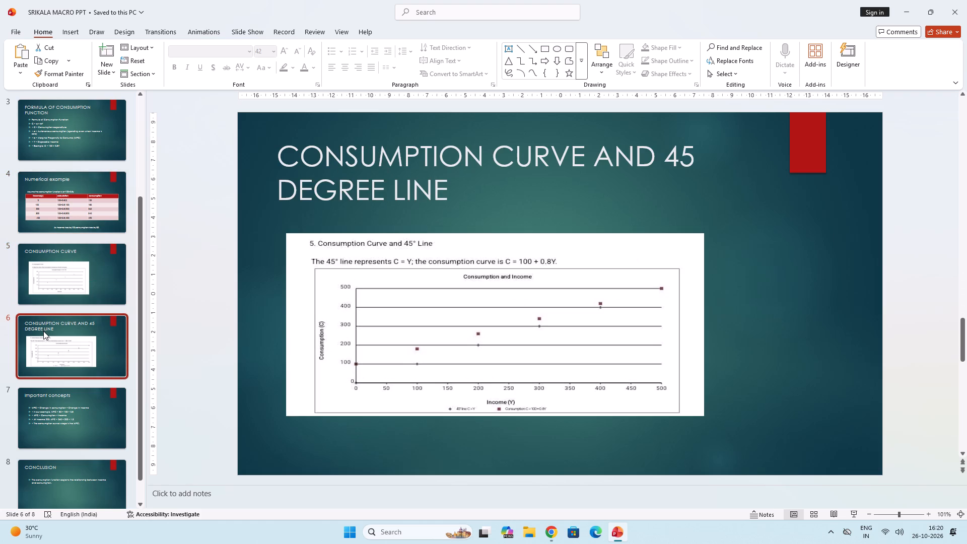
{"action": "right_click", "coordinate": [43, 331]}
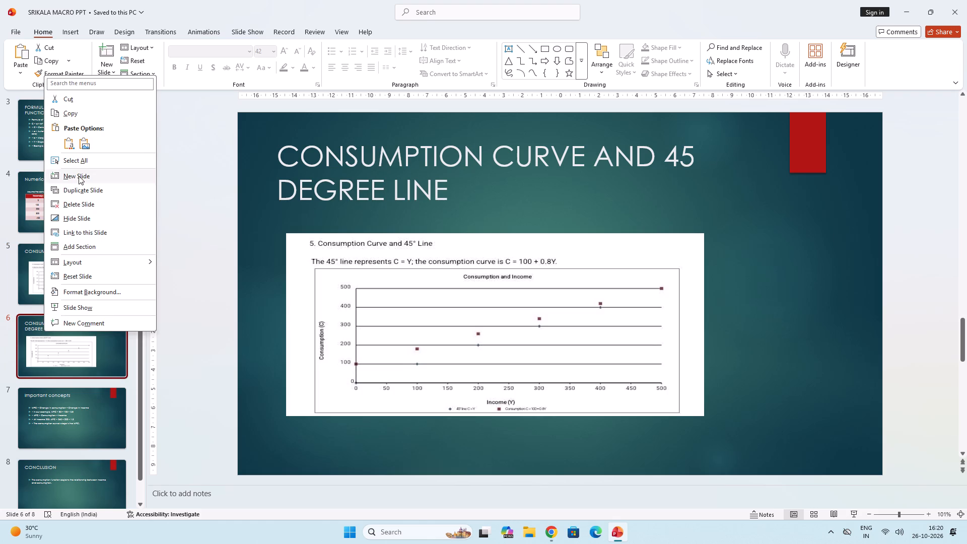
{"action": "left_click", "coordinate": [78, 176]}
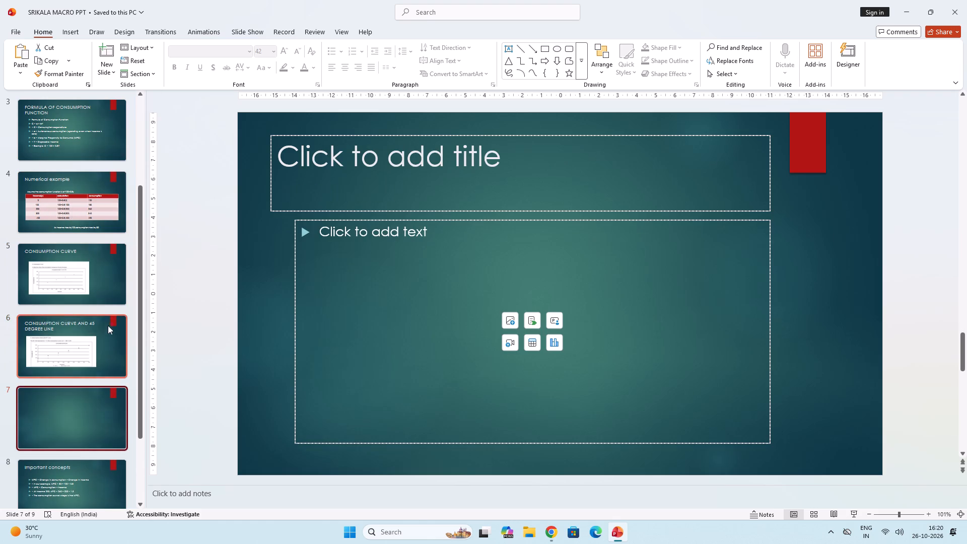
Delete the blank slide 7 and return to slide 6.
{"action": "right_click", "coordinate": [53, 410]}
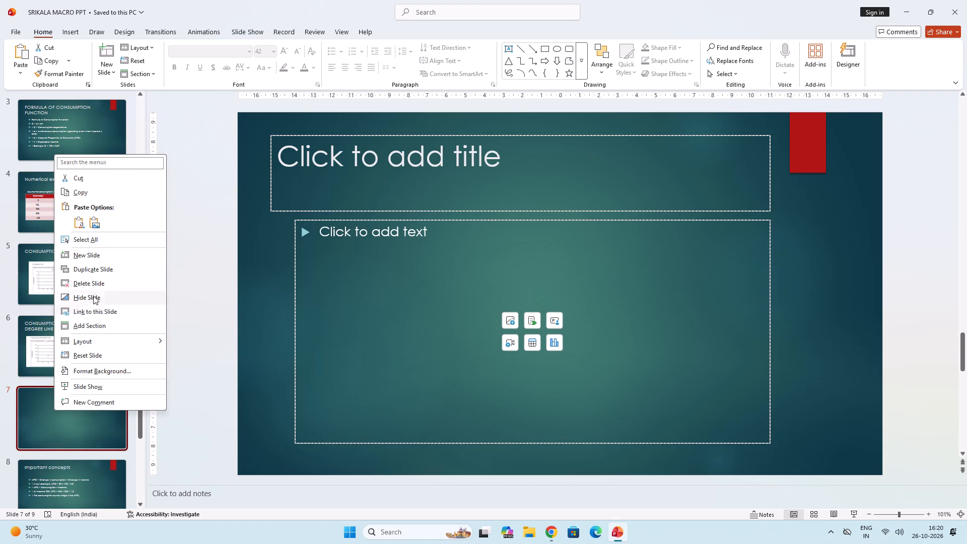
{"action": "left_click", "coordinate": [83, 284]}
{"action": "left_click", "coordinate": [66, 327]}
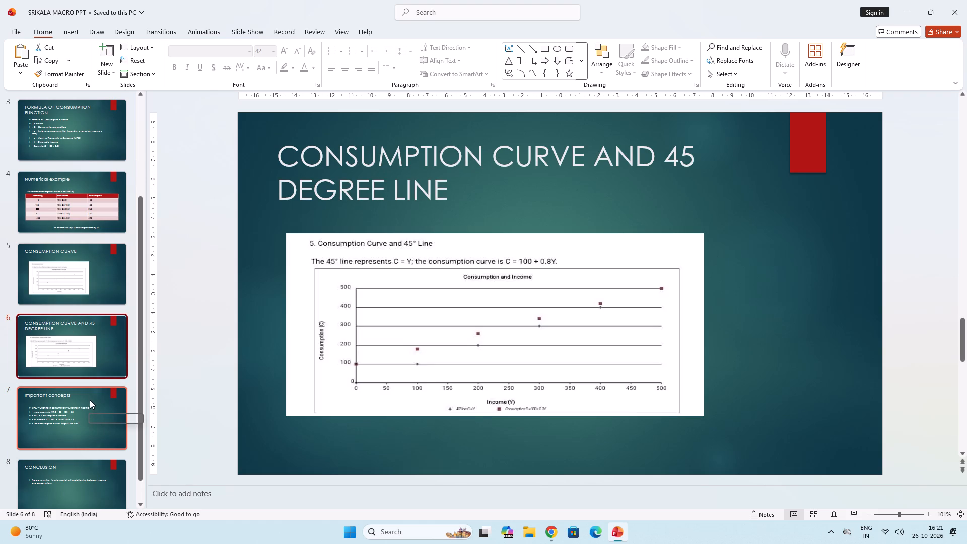
Revisit slide 5, CONSUMPTION CURVE, and open the slide options for slide 6, CONSUMPTION CURVE AND 45 DEGREE LINE.
{"action": "left_click", "coordinate": [84, 256]}
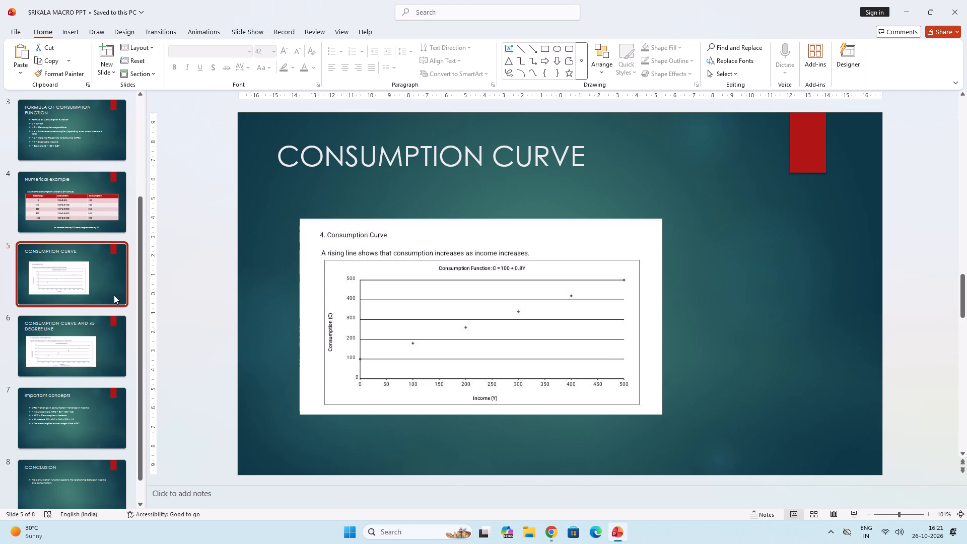
{"action": "left_click", "coordinate": [99, 329]}
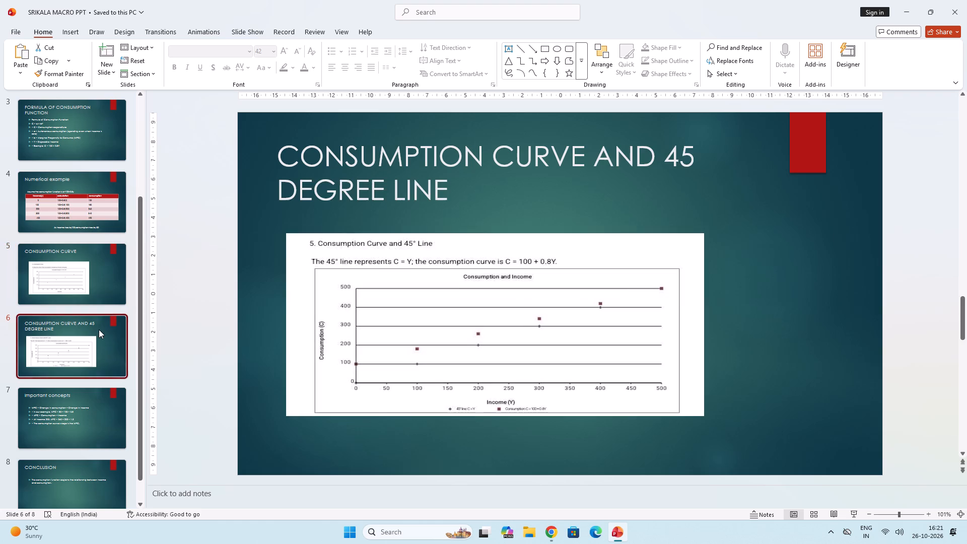
{"action": "right_click", "coordinate": [98, 329]}
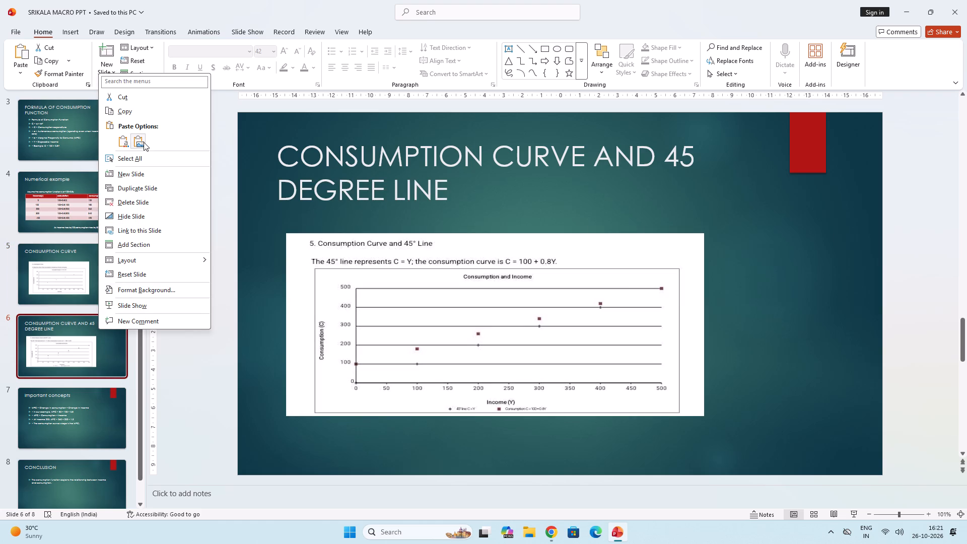
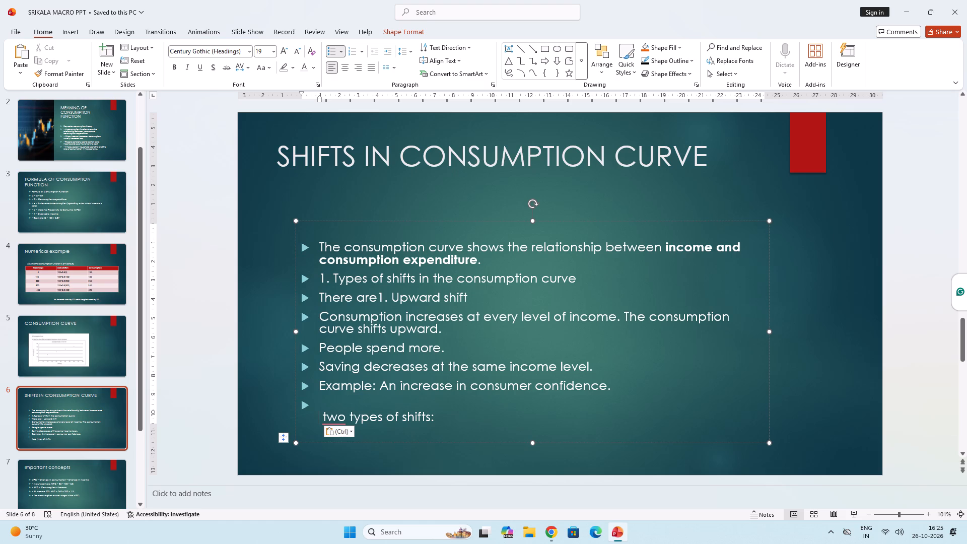
Break the line after "There are" so that "1. Upward shift" starts its own bullet.
{"action": "left_click", "coordinate": [378, 299]}
{"action": "key", "text": "Return"}
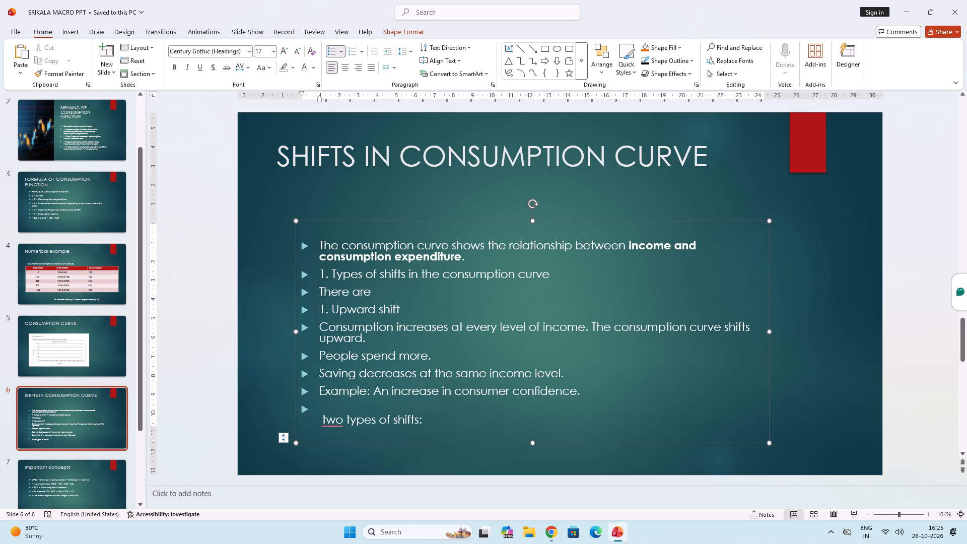
Delete the stray "two types of shifts:" text at the end of the body, back to "consumer confidence".
{"action": "left_click", "coordinate": [430, 419]}
{"action": "key", "text": "BackSpace"}
{"action": "key", "text": "BackSpace"}
{"action": "key", "text": "BackSpace"}
{"action": "key", "text": "BackSpace"}
{"action": "key", "text": "BackSpace"}
{"action": "key", "text": "BackSpace"}
{"action": "key", "text": "BackSpace"}
{"action": "key", "text": "BackSpace"}
{"action": "key", "text": "BackSpace"}
{"action": "key", "text": "BackSpace"}
{"action": "key", "text": "BackSpace"}
{"action": "key", "text": "BackSpace"}
{"action": "key", "text": "BackSpace"}
{"action": "key", "text": "BackSpace"}
{"action": "key", "text": "BackSpace"}
{"action": "key", "text": "BackSpace"}
{"action": "key", "text": "BackSpace"}
{"action": "key", "text": "BackSpace"}
{"action": "key", "text": "BackSpace"}
{"action": "key", "text": "BackSpace"}
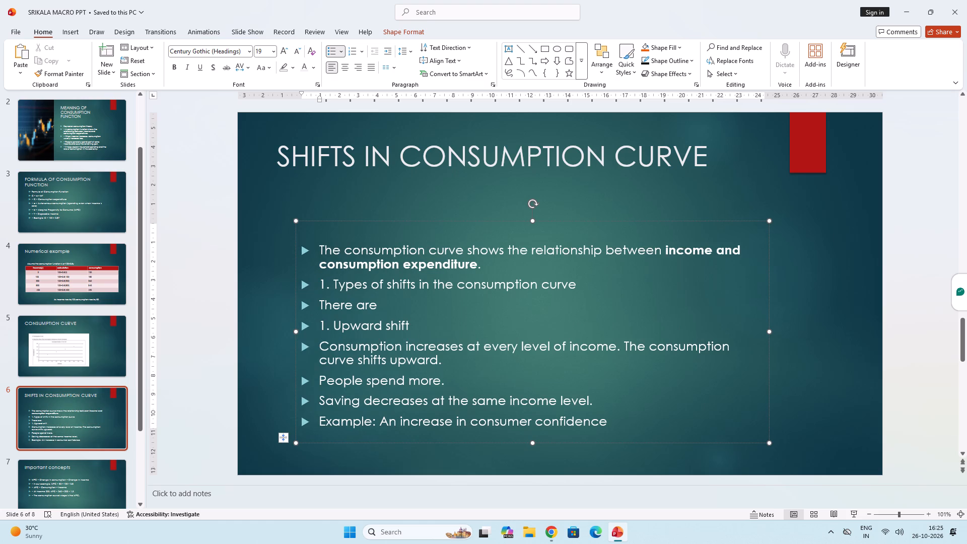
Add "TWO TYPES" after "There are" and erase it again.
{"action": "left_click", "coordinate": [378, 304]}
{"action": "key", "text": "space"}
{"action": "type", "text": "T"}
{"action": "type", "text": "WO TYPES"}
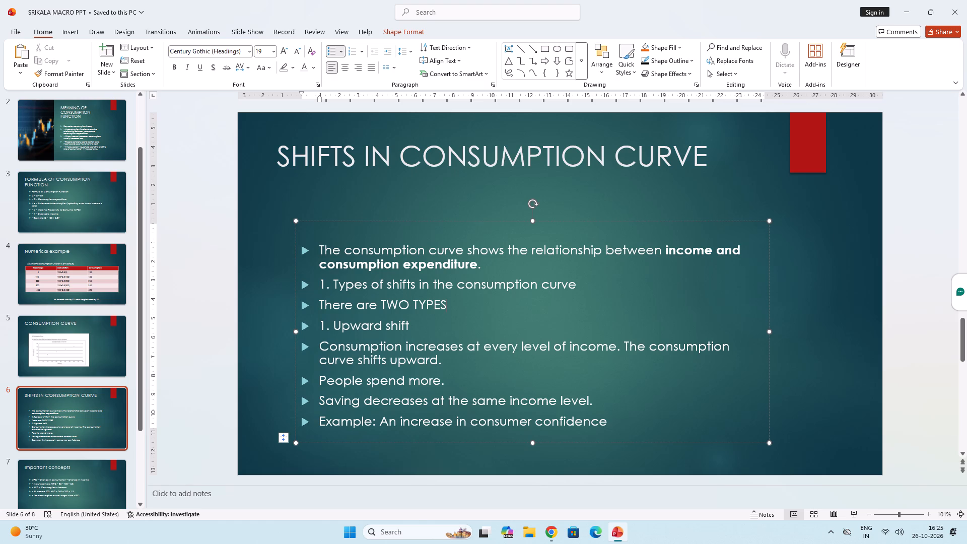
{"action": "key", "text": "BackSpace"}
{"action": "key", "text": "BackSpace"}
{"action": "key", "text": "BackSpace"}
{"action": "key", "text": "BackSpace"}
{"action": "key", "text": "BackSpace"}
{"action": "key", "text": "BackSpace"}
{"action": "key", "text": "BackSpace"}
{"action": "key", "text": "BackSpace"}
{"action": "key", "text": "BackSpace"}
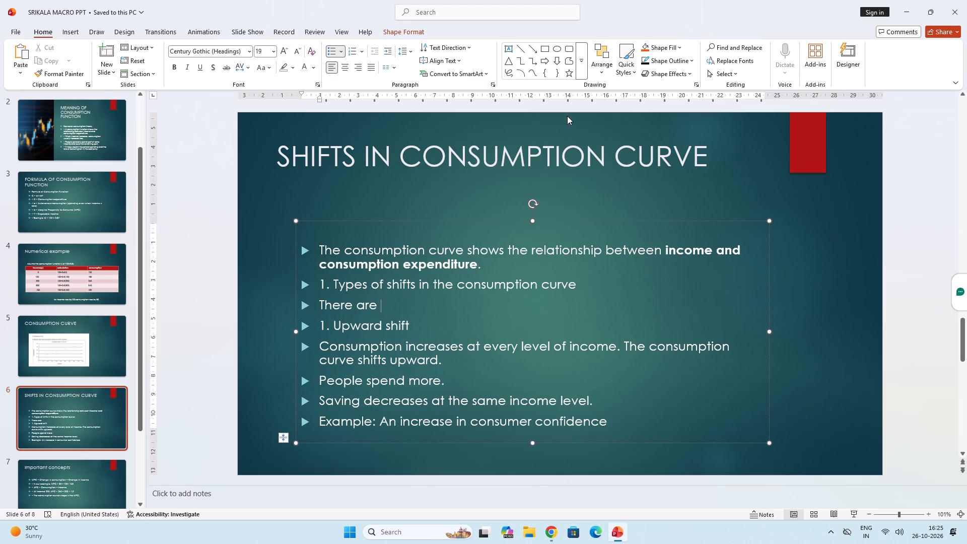
Complete the "There are" bullet on slide 6 so that it reads "There are two types".
{"action": "left_click_drag", "start_coordinate": [318, 304], "coordinate": [397, 315]}
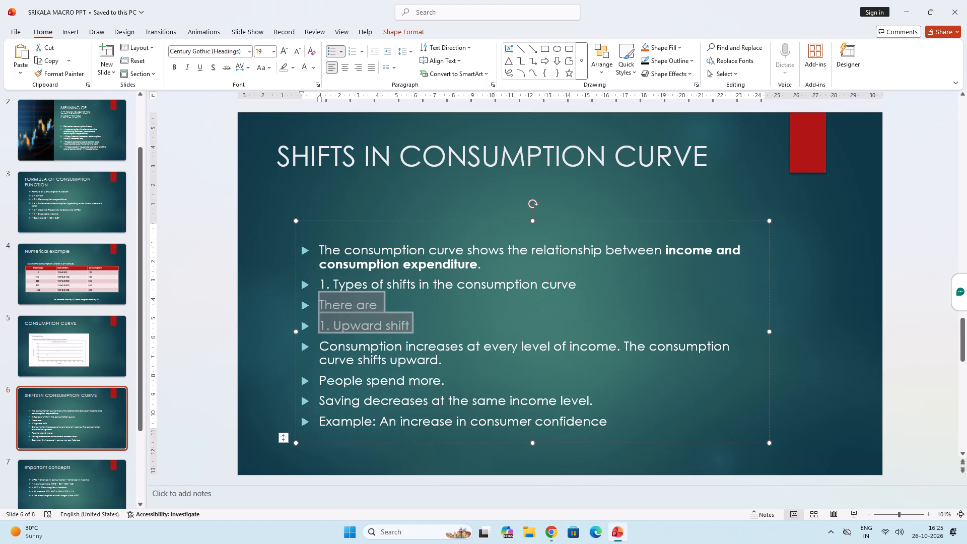
{"action": "left_click_drag", "start_coordinate": [397, 315], "coordinate": [403, 294]}
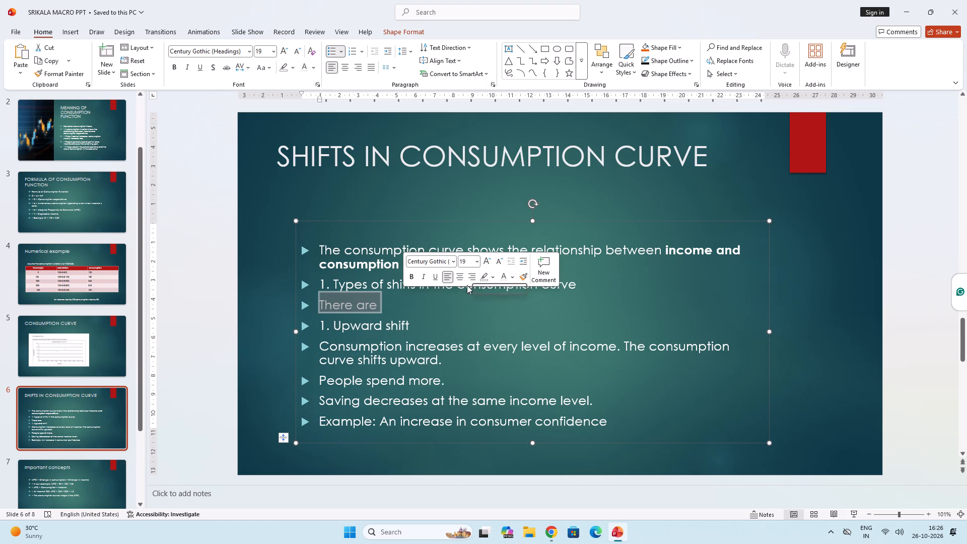
{"action": "left_click", "coordinate": [386, 304]}
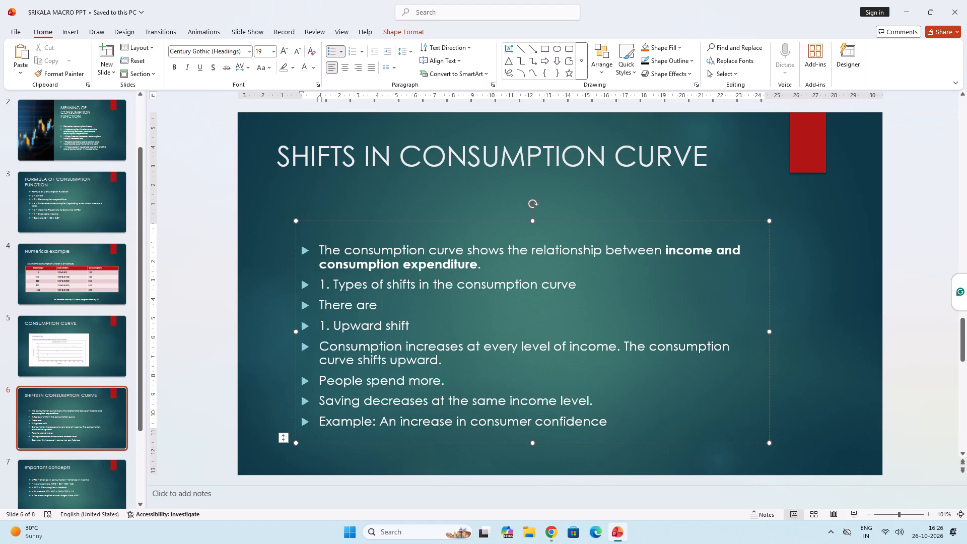
{"action": "key", "text": "t"}
{"action": "type", "text": "wo y"}
{"action": "key", "text": "BackSpace"}
{"action": "type", "text": "typ"}
{"action": "type", "text": "es"}
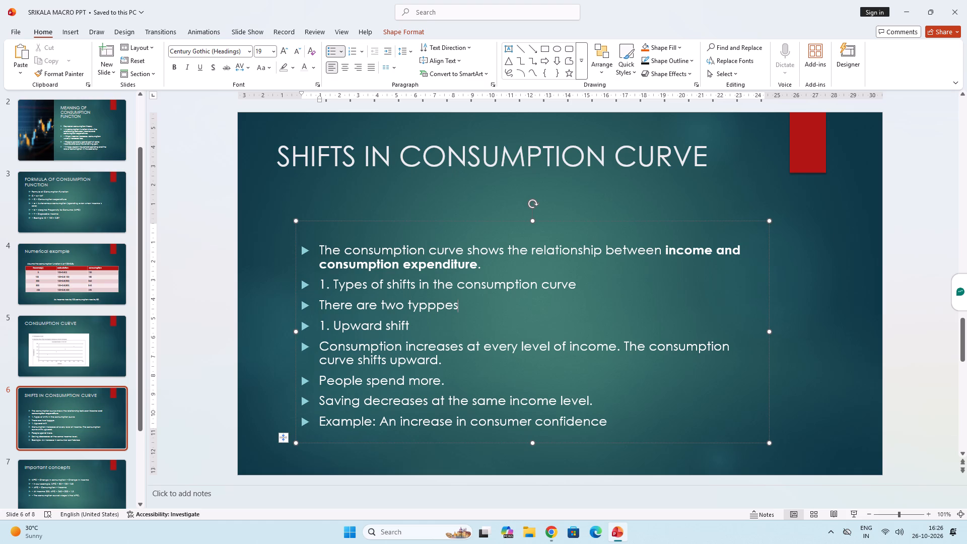
{"action": "key", "text": "BackSpace"}
{"action": "key", "text": "BackSpace"}
{"action": "key", "text": "BackSpace"}
{"action": "key", "text": "BackSpace"}
{"action": "key", "text": "BackSpace"}
{"action": "key", "text": "BackSpace"}
{"action": "type", "text": "ypes"}
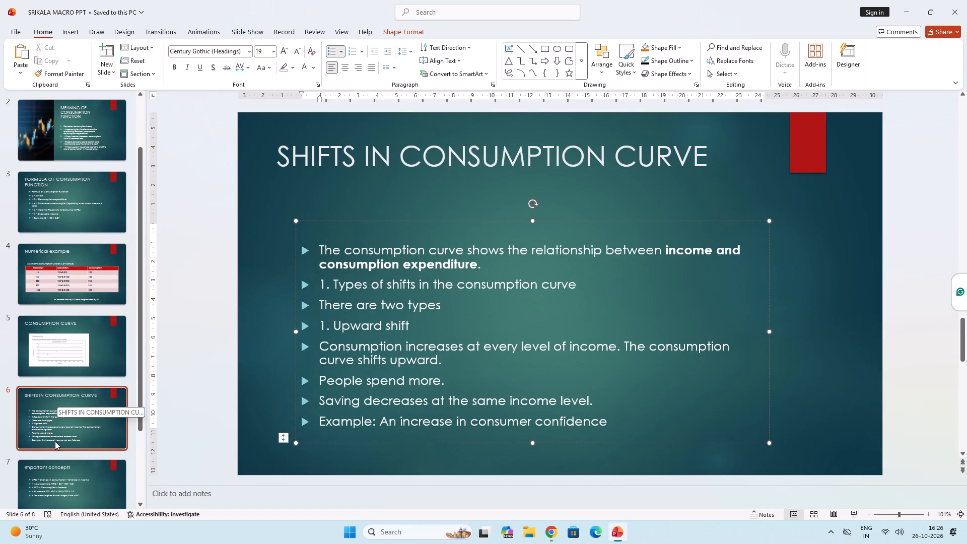
Insert a new blank slide after slide 6, SHIFTS IN CONSUMPTION CURVE.
{"action": "right_click", "coordinate": [53, 417]}
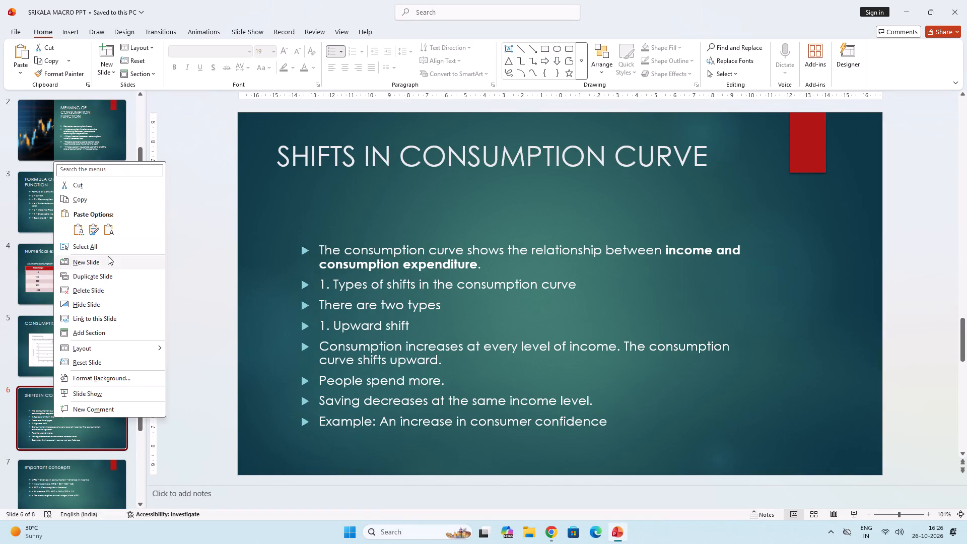
{"action": "left_click", "coordinate": [101, 263]}
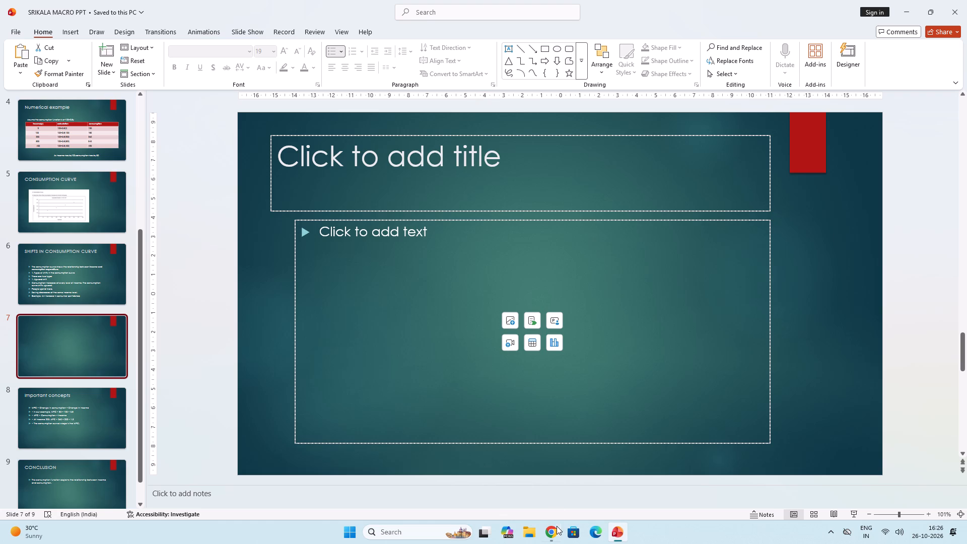
{"action": "right_click", "coordinate": [400, 288]}
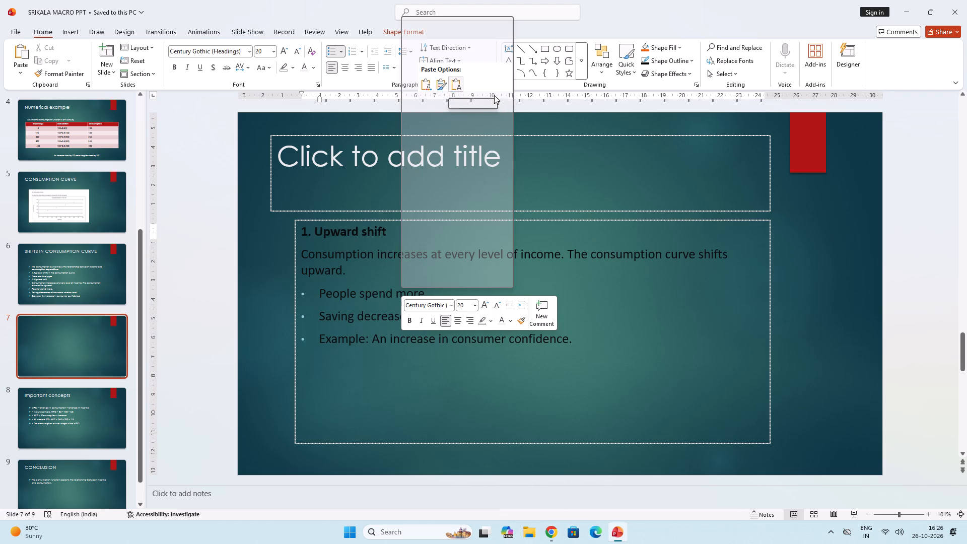
{"action": "left_click", "coordinate": [629, 286]}
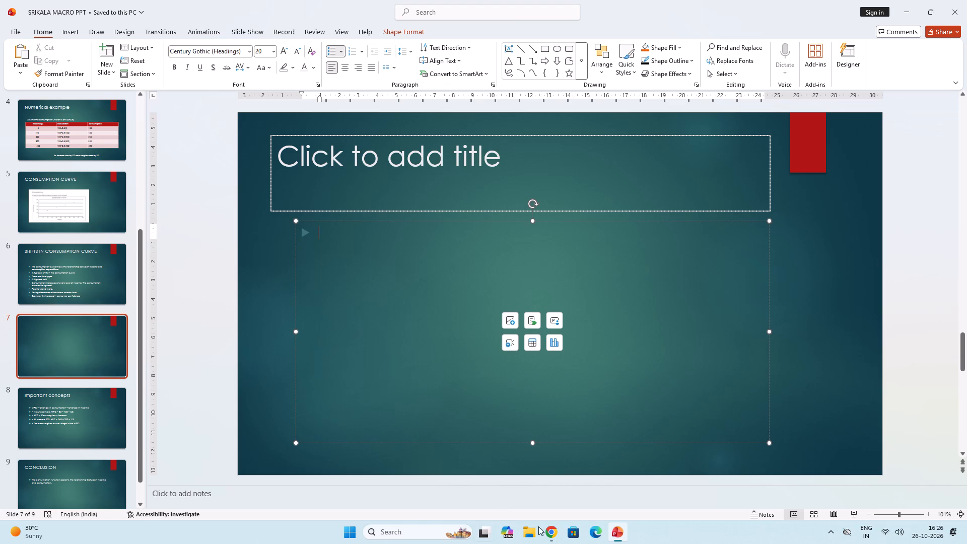
Switch to ChatGPT in Chrome, enlarge the graph beside "1. Upward shift" and copy the image.
{"action": "left_click", "coordinate": [557, 529]}
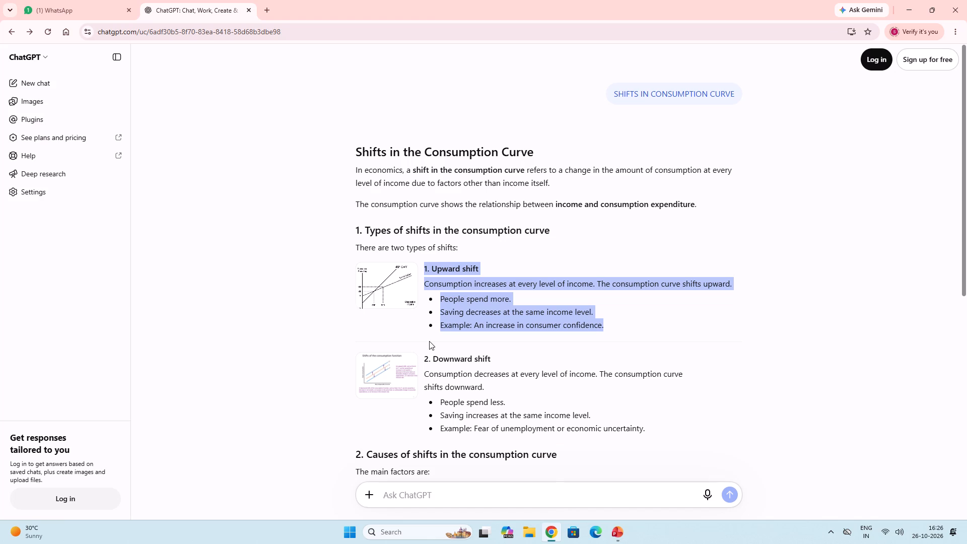
{"action": "left_click", "coordinate": [398, 297]}
{"action": "right_click", "coordinate": [454, 263]}
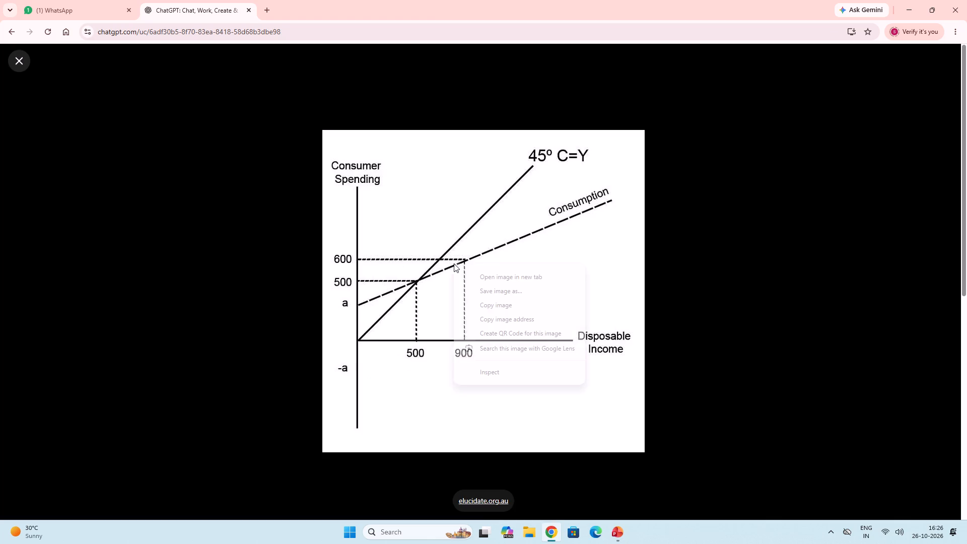
{"action": "left_click", "coordinate": [510, 307]}
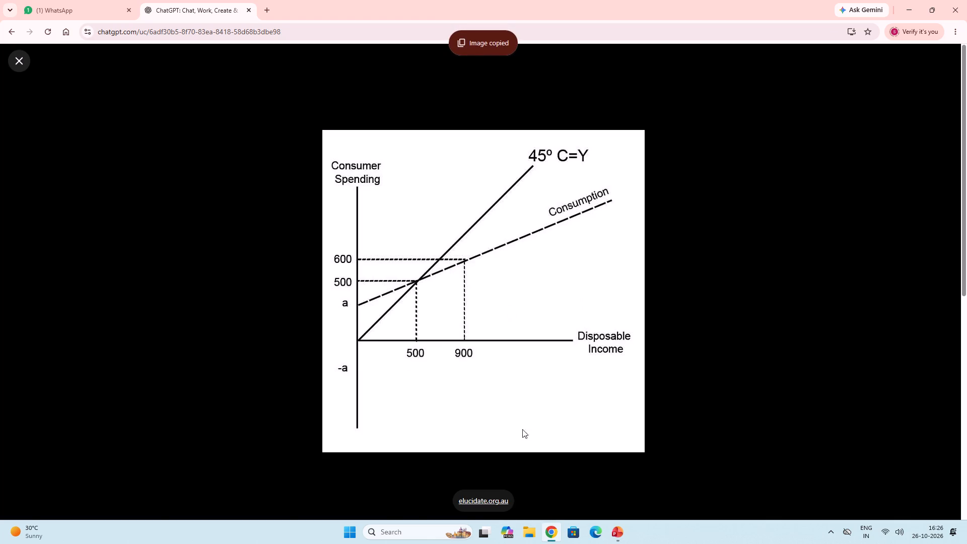
Switch back to PowerPoint and paste the copied graph as a picture into the body of slide 7.
{"action": "left_click", "coordinate": [617, 541]}
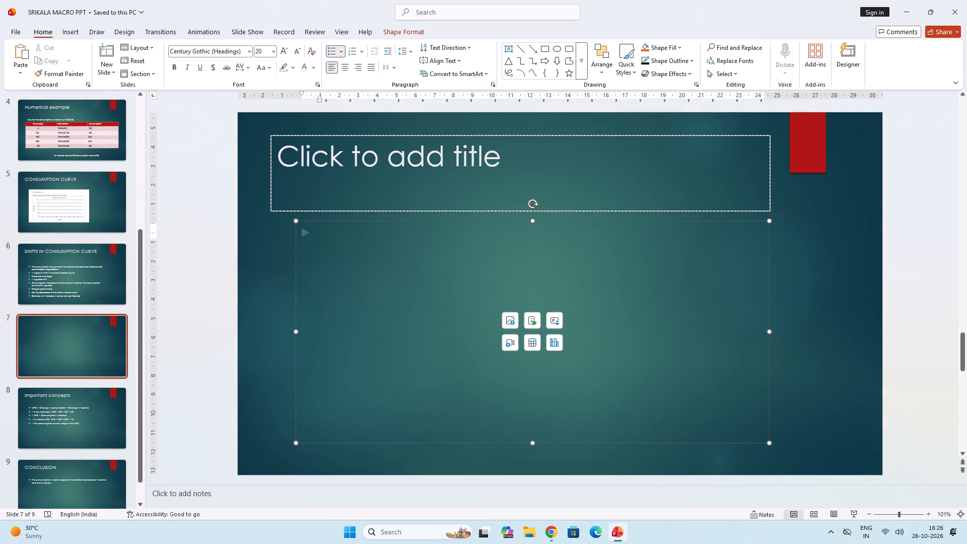
{"action": "right_click", "coordinate": [371, 277]}
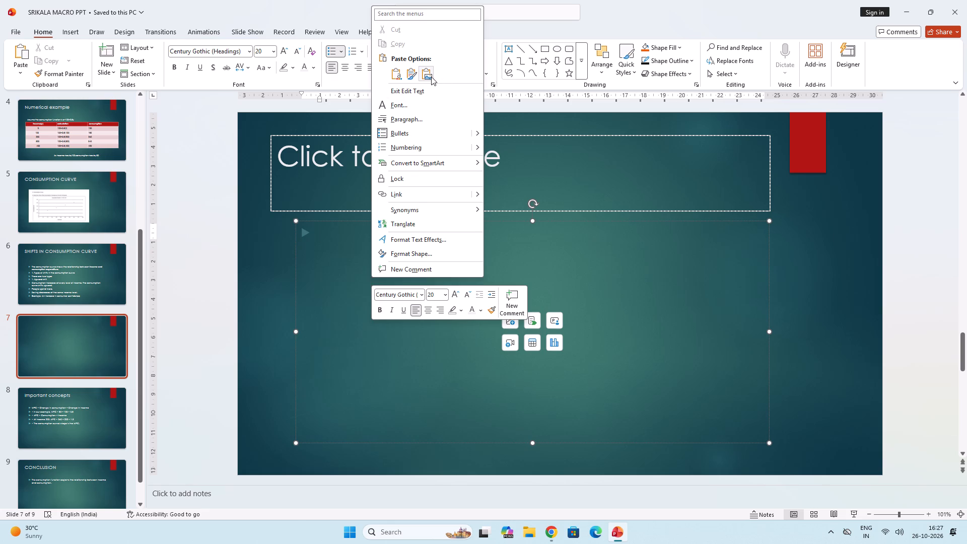
{"action": "left_click", "coordinate": [428, 79]}
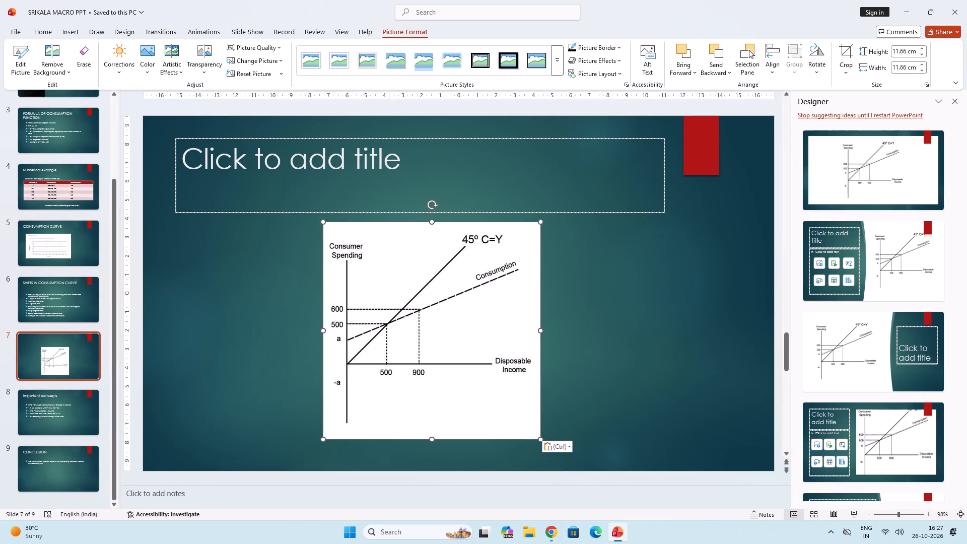
Stretch the graph on slide 7 leftward to a width of about 16 cm, keeping its height.
{"action": "left_click_drag", "start_coordinate": [323, 332], "coordinate": [278, 311]}
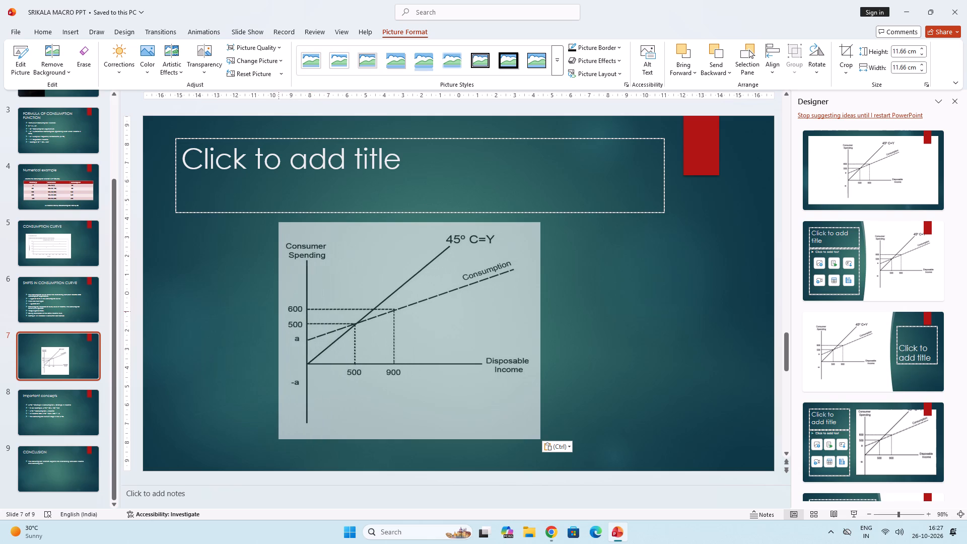
{"action": "left_click_drag", "start_coordinate": [278, 311], "coordinate": [241, 311]}
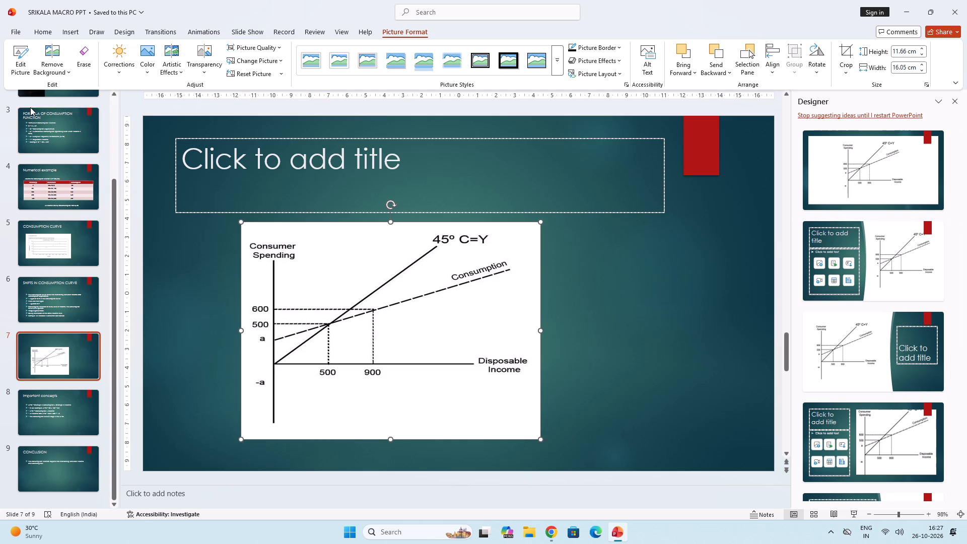
Make the words "Upward shift" bold in the "1. Upward shift" bullet on slide 6.
{"action": "left_click", "coordinate": [54, 293]}
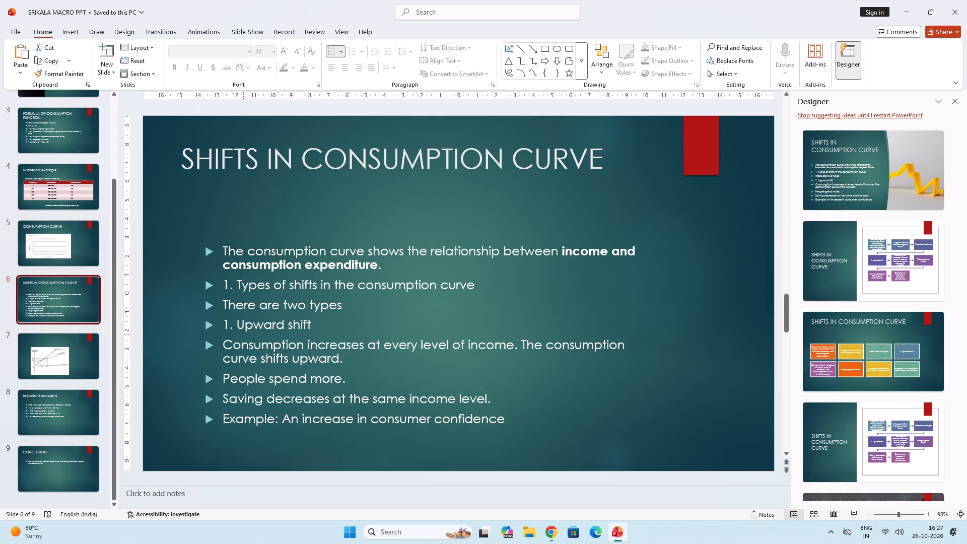
{"action": "left_click_drag", "start_coordinate": [235, 326], "coordinate": [318, 320]}
{"action": "right_click", "coordinate": [318, 320]}
{"action": "left_click", "coordinate": [323, 308]}
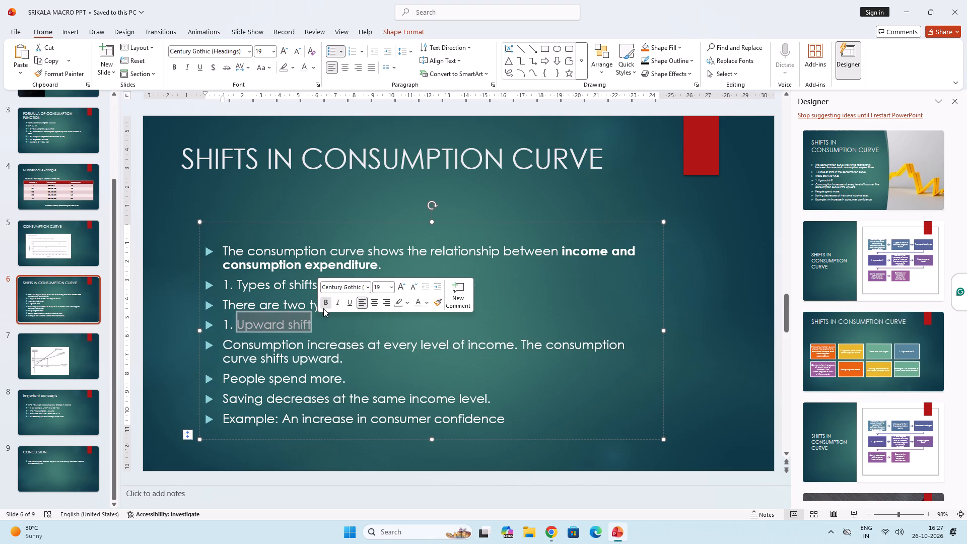
{"action": "left_click", "coordinate": [330, 327]}
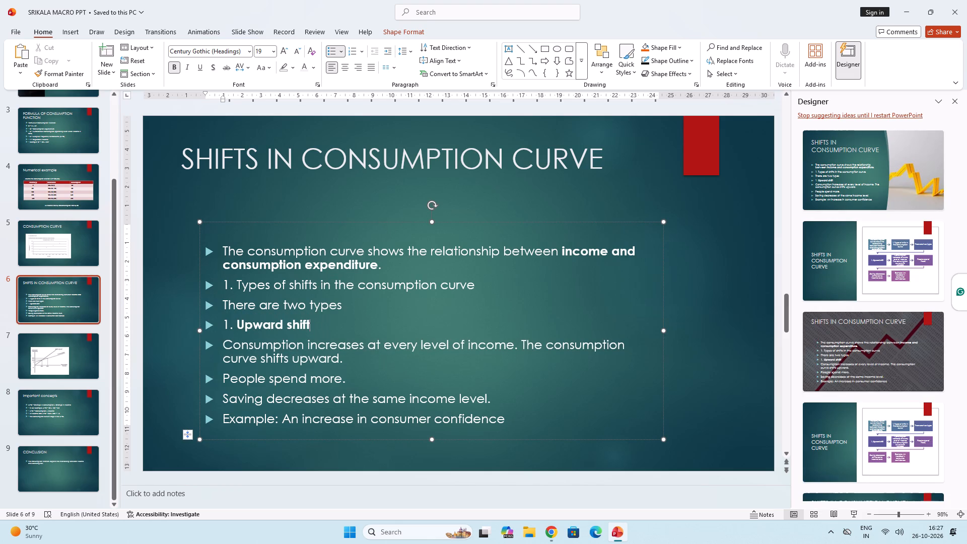
Start the title of slide 7, above the graph, with the text "1. Upward".
{"action": "left_click", "coordinate": [40, 356]}
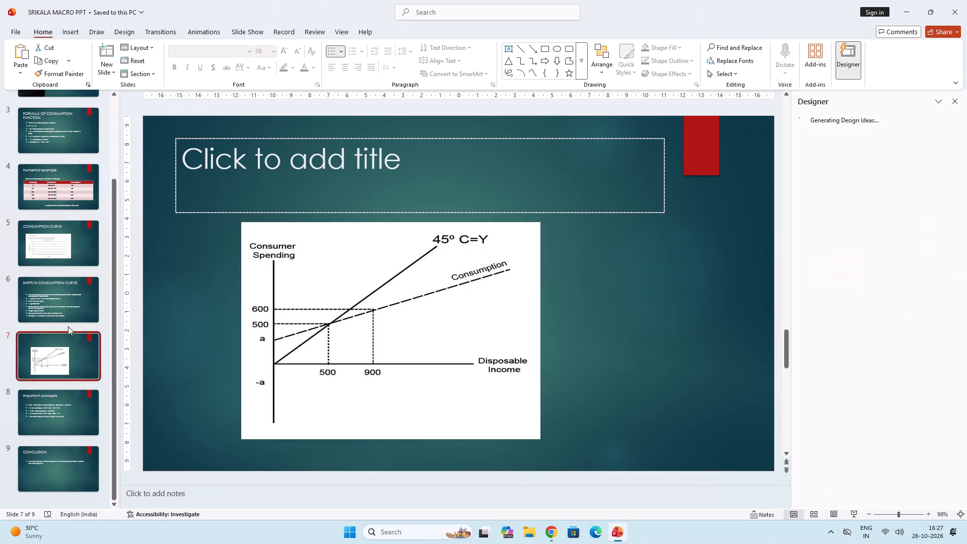
{"action": "left_click", "coordinate": [224, 167]}
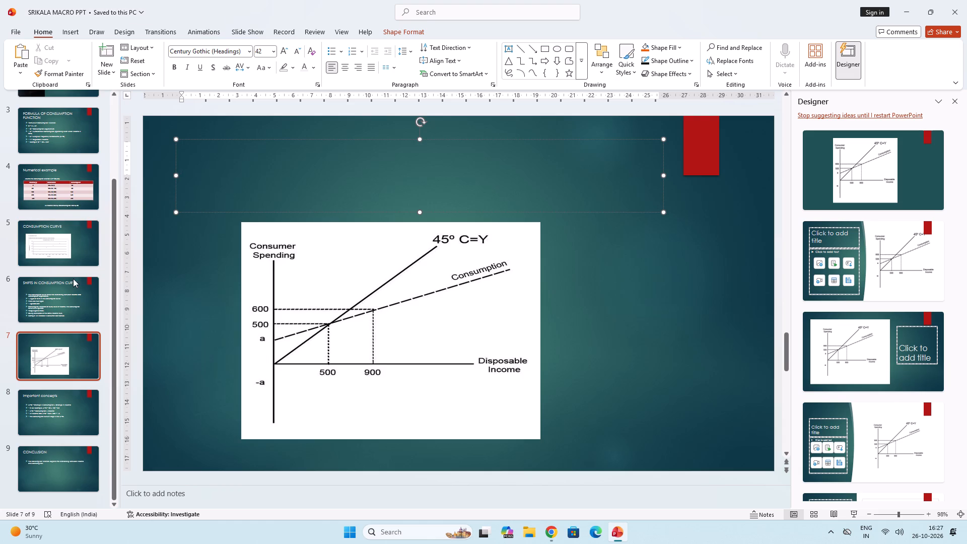
{"action": "left_click", "coordinate": [58, 301]}
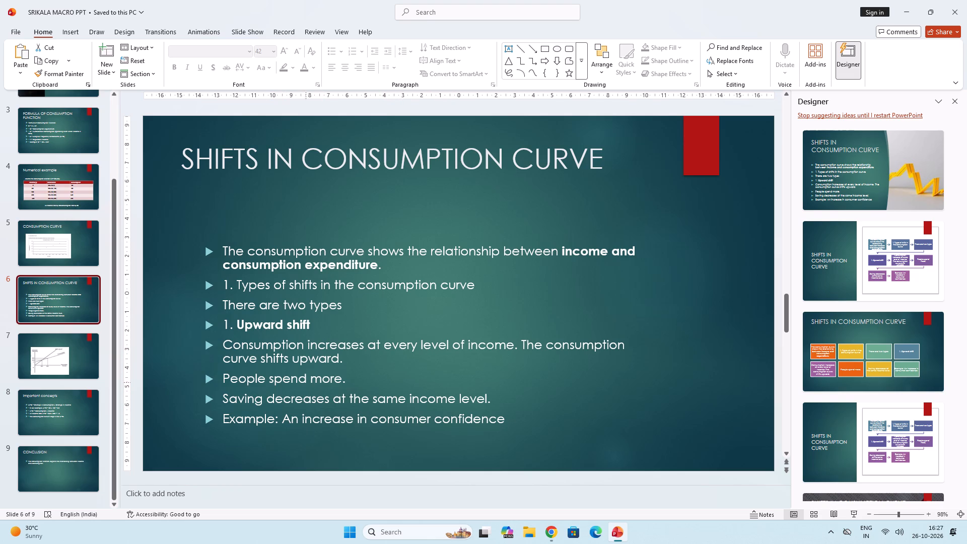
{"action": "left_click", "coordinate": [50, 343]}
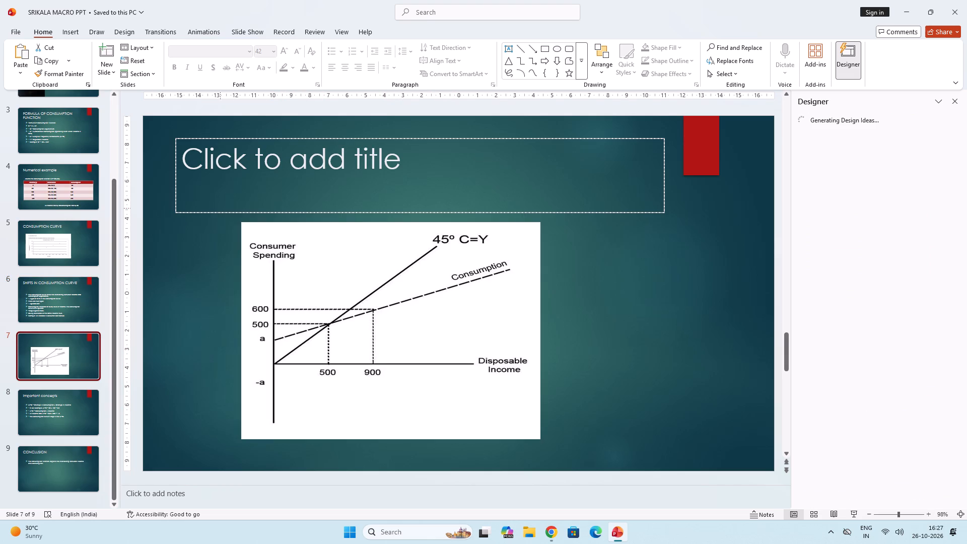
{"action": "left_click", "coordinate": [248, 173]}
{"action": "key", "text": "1"}
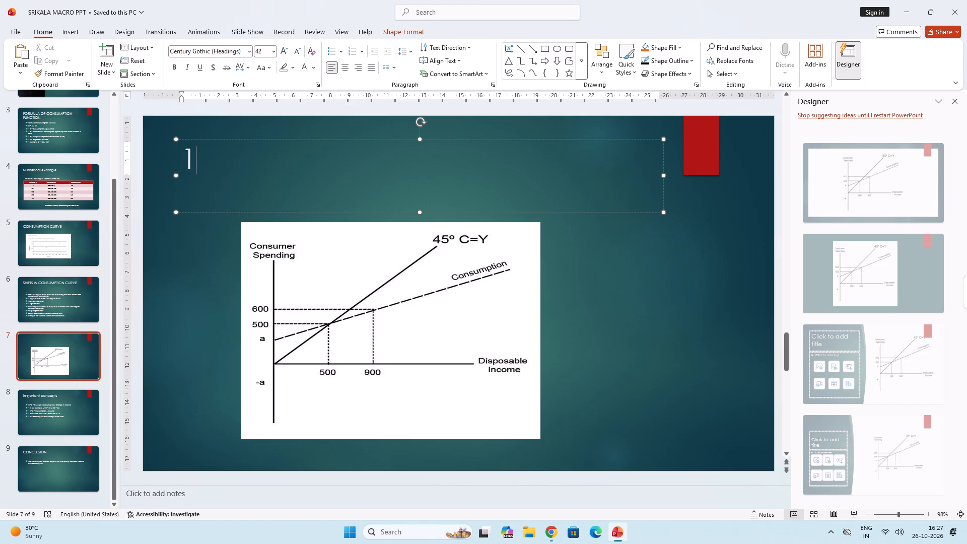
{"action": "type", "text": "."}
{"action": "key", "text": "space"}
{"action": "type", "text": "up"}
{"action": "type", "text": "war"}
{"action": "key", "text": "d"}
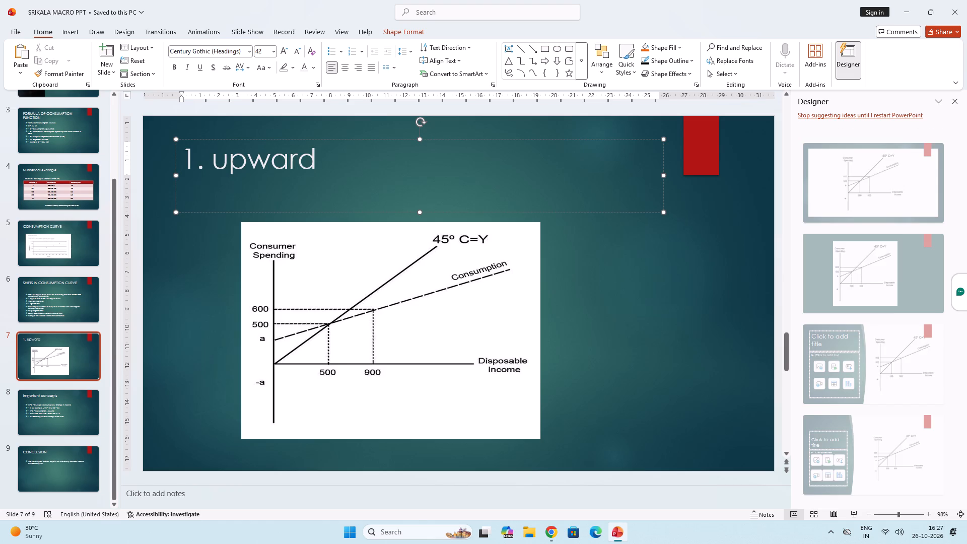
{"action": "key", "text": "space"}
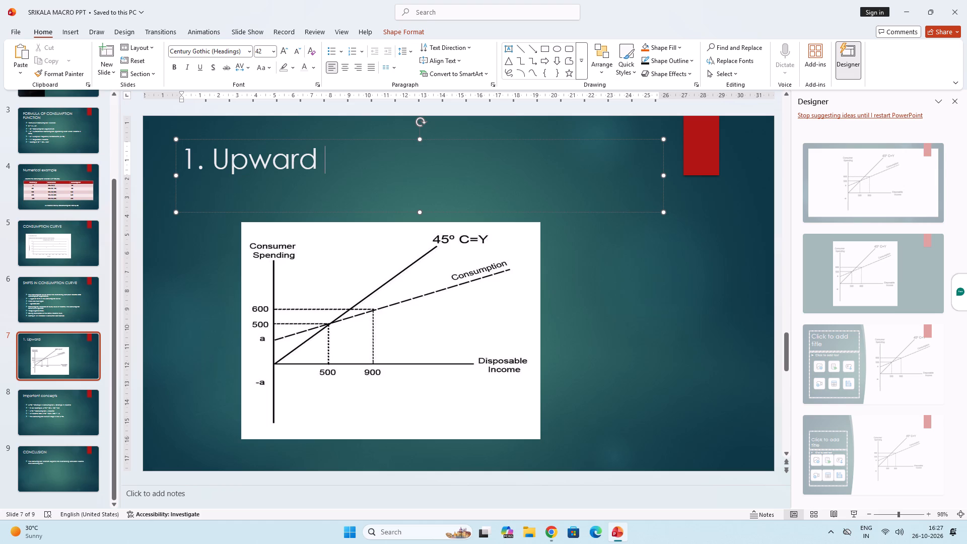
Replace the word after "1." in slide 7's title with "UPWARD SHIFT" in capitals.
{"action": "key", "text": "BackSpace"}
{"action": "key", "text": "BackSpace"}
{"action": "key", "text": "BackSpace"}
{"action": "key", "text": "BackSpace"}
{"action": "key", "text": "BackSpace"}
{"action": "key", "text": "BackSpace"}
{"action": "key", "text": "BackSpace"}
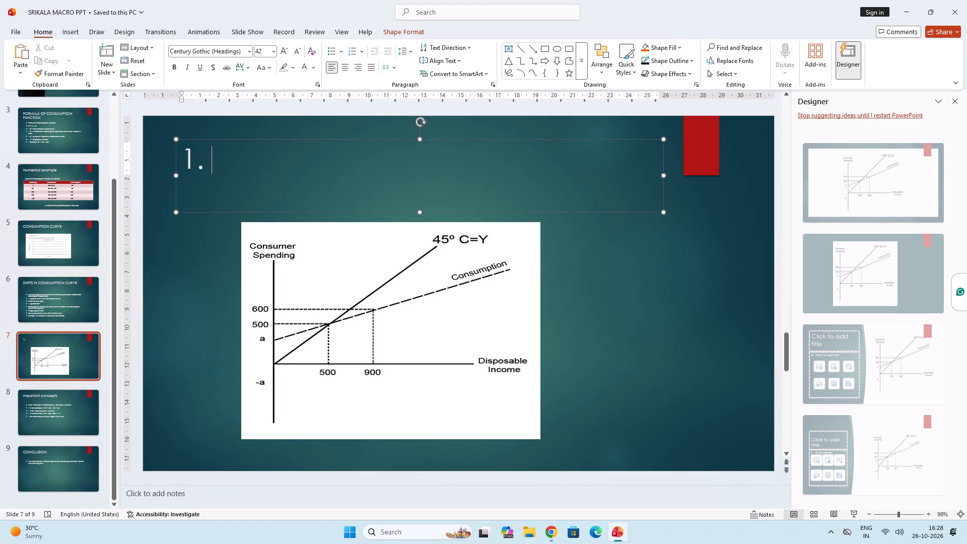
{"action": "type", "text": "UP"}
{"action": "type", "text": "WARD"}
{"action": "key", "text": "space"}
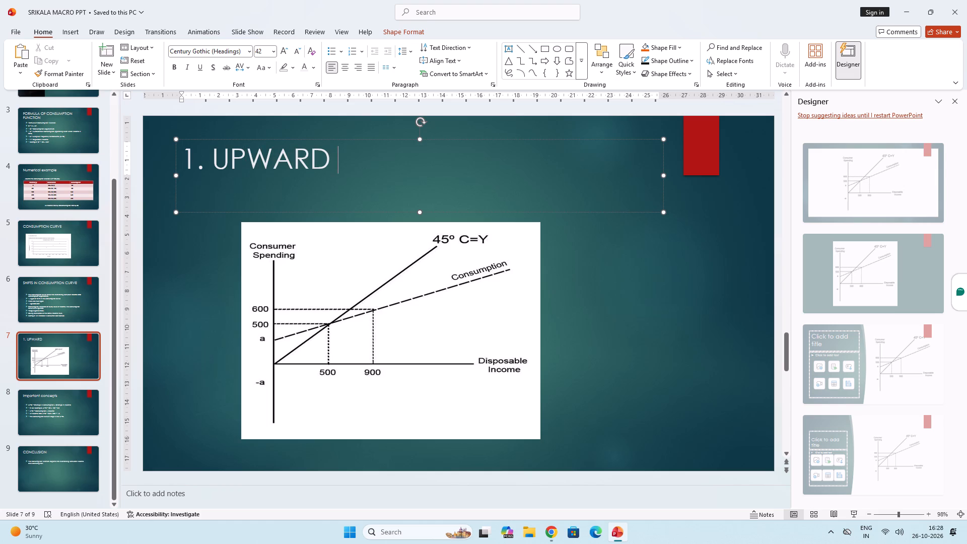
{"action": "type", "text": "SHIFT"}
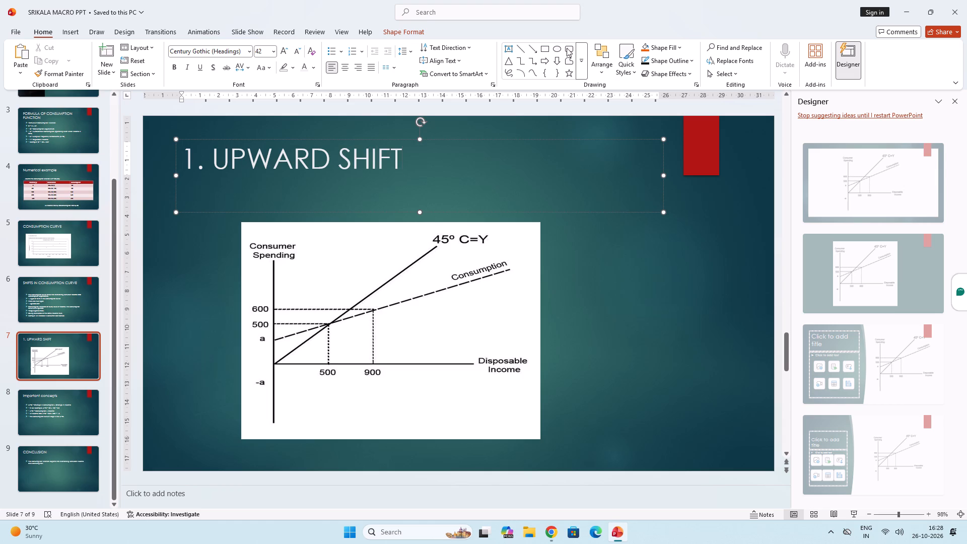
Insert a new blank slide after slide 7, 1. UPWARD SHIFT.
{"action": "right_click", "coordinate": [81, 345]}
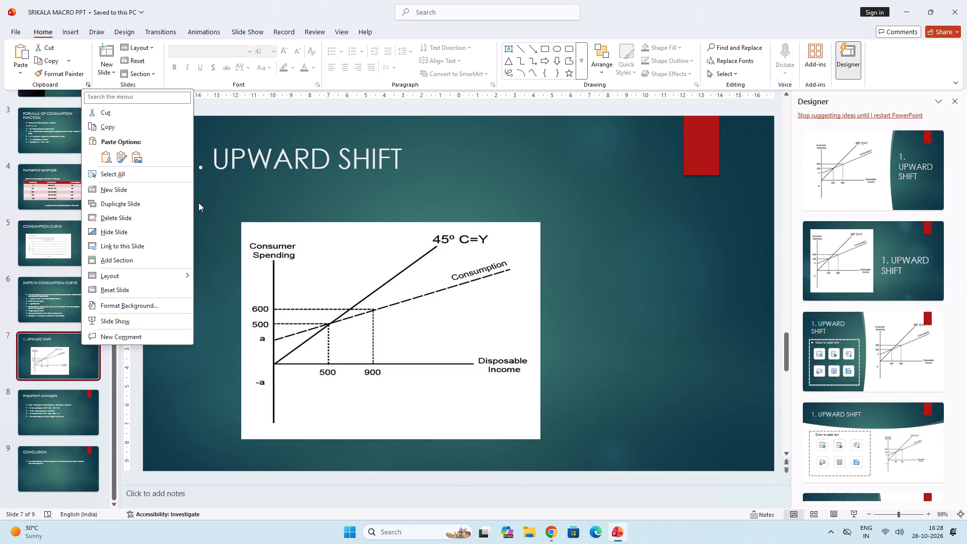
{"action": "left_click", "coordinate": [106, 188]}
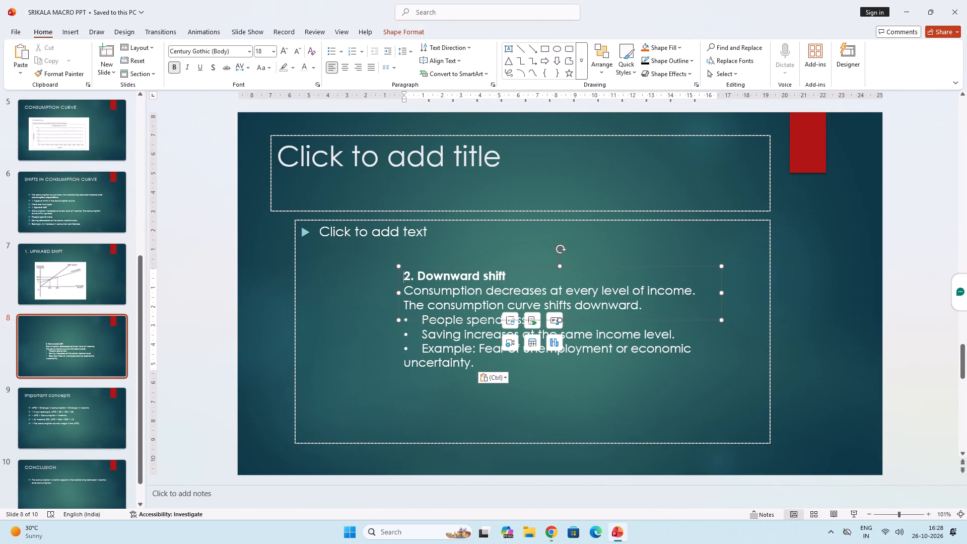
Widen the pasted text box on slide 8 and arrange it and the body placeholder so the text sits just below the placeholder's first bullet.
{"action": "left_click_drag", "start_coordinate": [397, 266], "coordinate": [306, 224]}
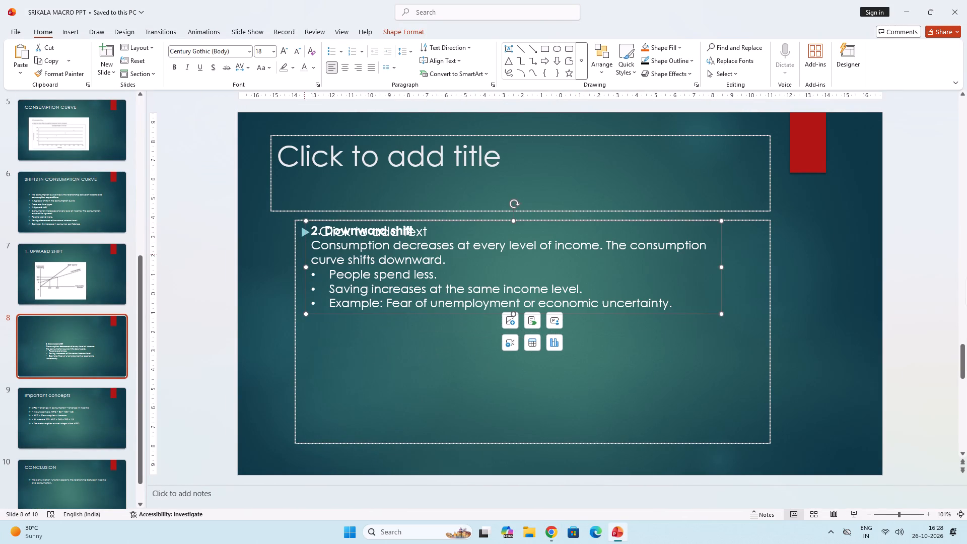
{"action": "left_click_drag", "start_coordinate": [721, 312], "coordinate": [729, 330]}
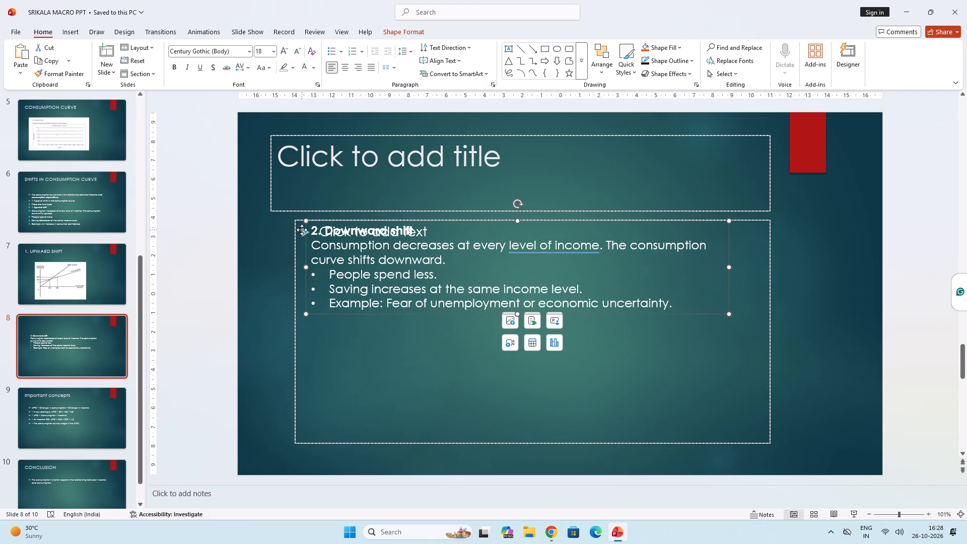
{"action": "left_click", "coordinate": [302, 230]}
{"action": "left_click", "coordinate": [311, 225]}
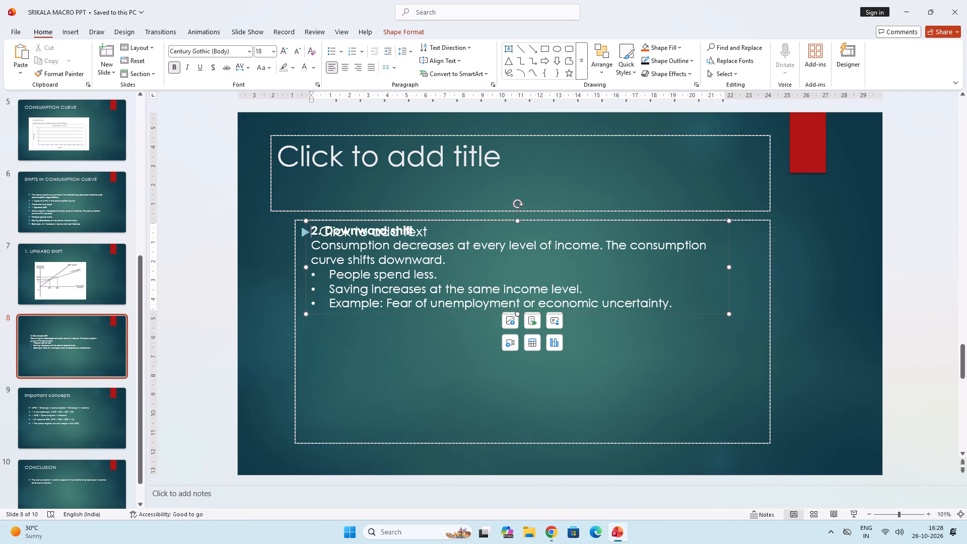
{"action": "left_click_drag", "start_coordinate": [306, 221], "coordinate": [320, 241]}
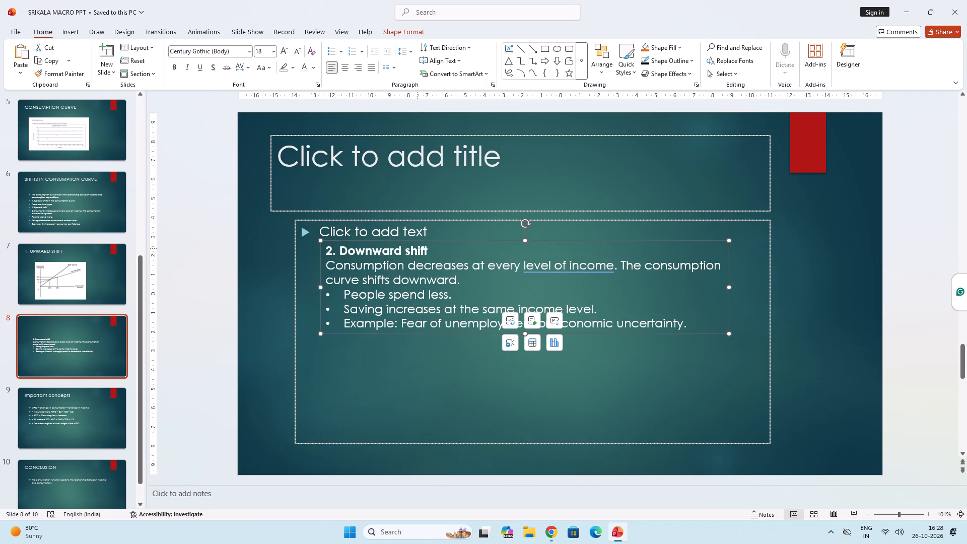
{"action": "left_click", "coordinate": [428, 248]}
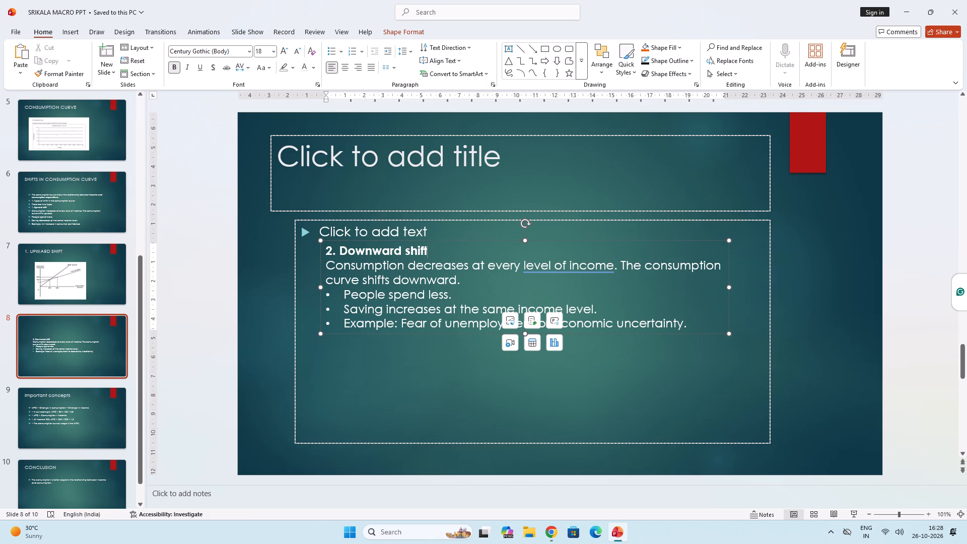
{"action": "left_click_drag", "start_coordinate": [435, 220], "coordinate": [429, 235]}
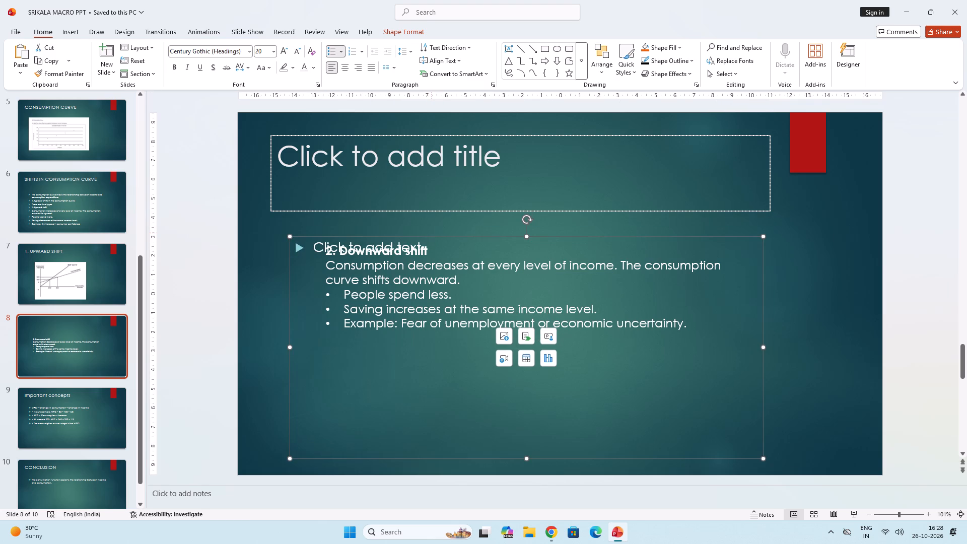
{"action": "left_click_drag", "start_coordinate": [441, 243], "coordinate": [449, 227]}
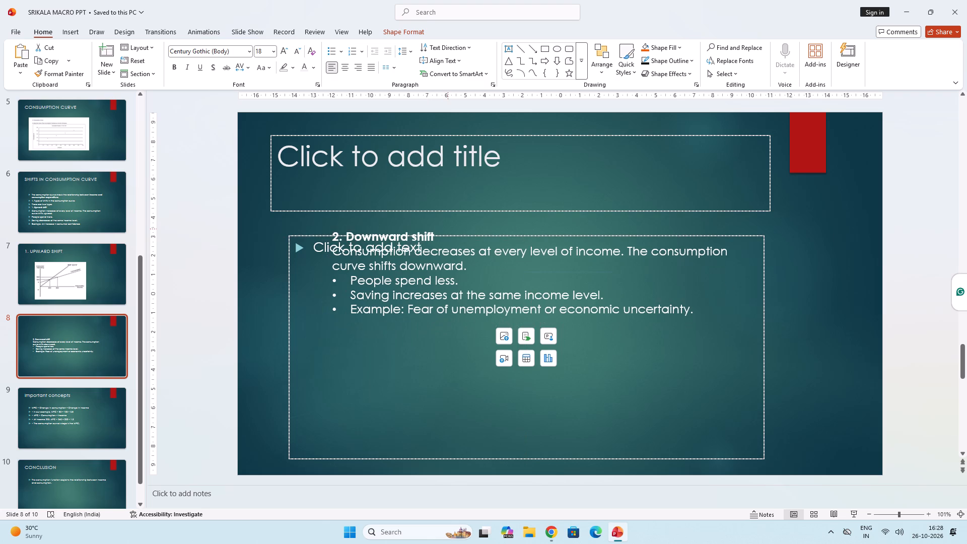
{"action": "left_click_drag", "start_coordinate": [449, 227], "coordinate": [426, 259]}
Enter "2. DOWNWARD SHIFT" in capitals as the first bullet of slide 8's body placeholder.
{"action": "left_click", "coordinate": [424, 245]}
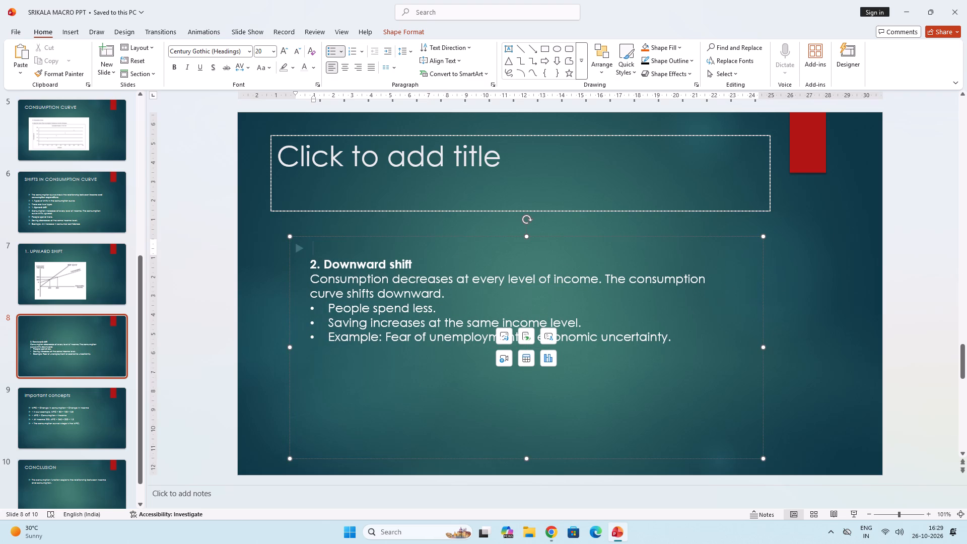
{"action": "key", "text": "2"}
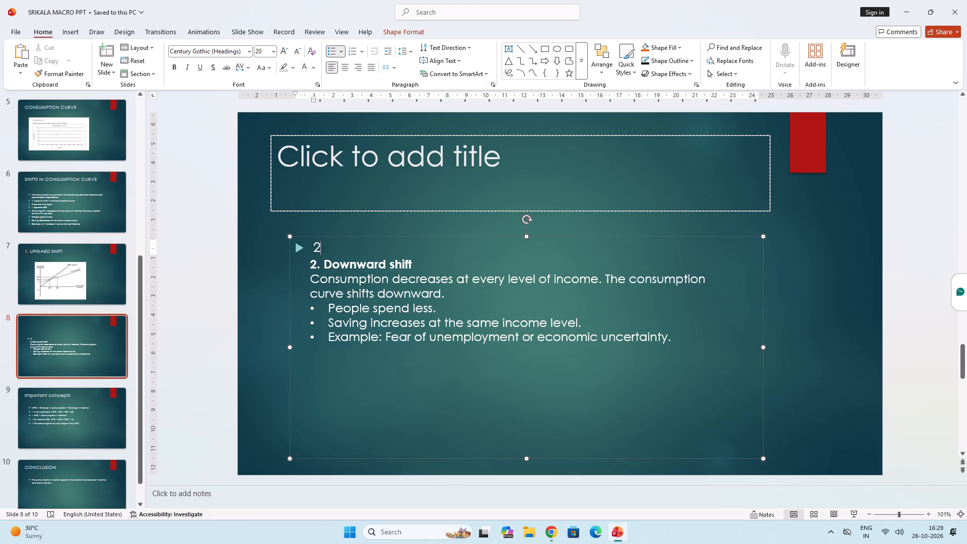
{"action": "type", "text": "."}
{"action": "key", "text": "space"}
{"action": "key", "text": "d"}
{"action": "type", "text": "OE"}
{"action": "key", "text": "BackSpace"}
{"action": "key", "text": "w"}
{"action": "key", "text": "n"}
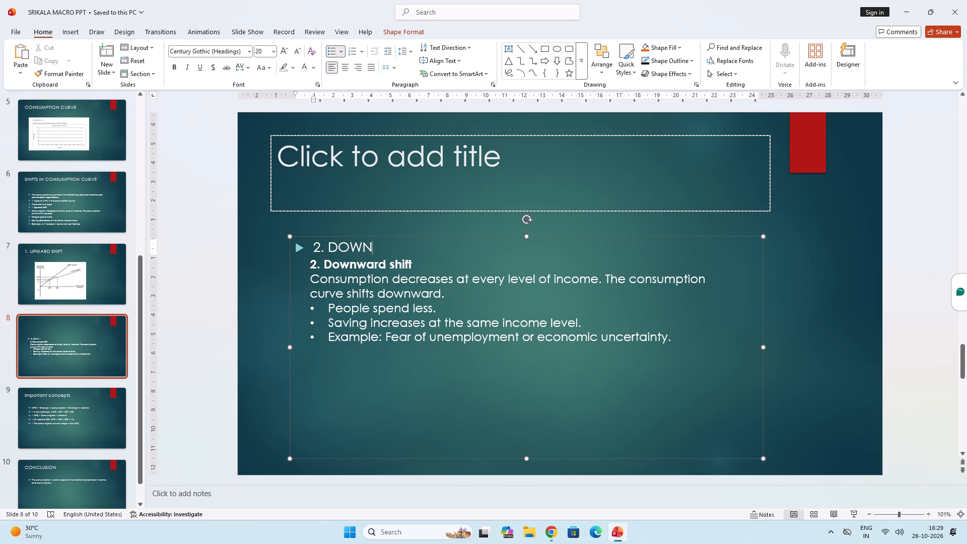
{"action": "key", "text": "space"}
{"action": "key", "text": "BackSpace"}
{"action": "type", "text": "WARD S"}
{"action": "type", "text": "HIFT"}
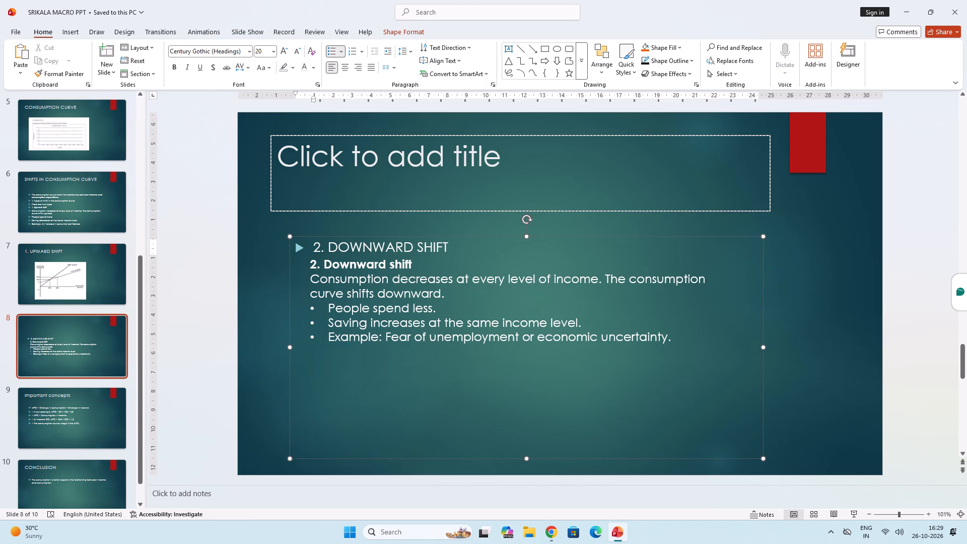
{"action": "key", "text": "Down"}
{"action": "key", "text": "Down"}
{"action": "key", "text": "Down"}
{"action": "key", "text": "Down"}
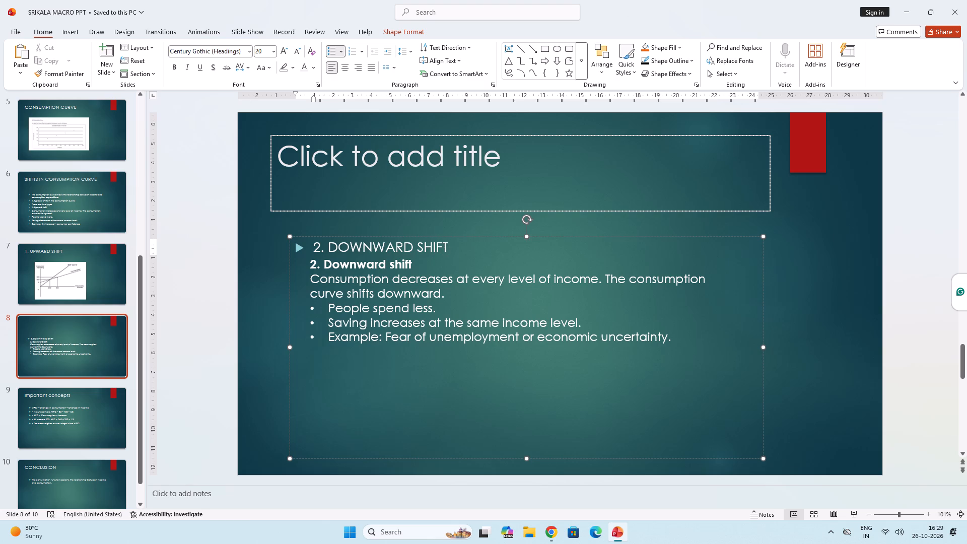
Delete the bold "2. Downward shift" heading from the pasted text box on slide 8.
{"action": "left_click", "coordinate": [419, 262]}
{"action": "key", "text": "BackSpace"}
{"action": "key", "text": "BackSpace"}
{"action": "key", "text": "BackSpace"}
{"action": "key", "text": "BackSpace"}
{"action": "key", "text": "BackSpace"}
{"action": "key", "text": "BackSpace"}
{"action": "key", "text": "BackSpace"}
{"action": "key", "text": "BackSpace"}
{"action": "key", "text": "BackSpace"}
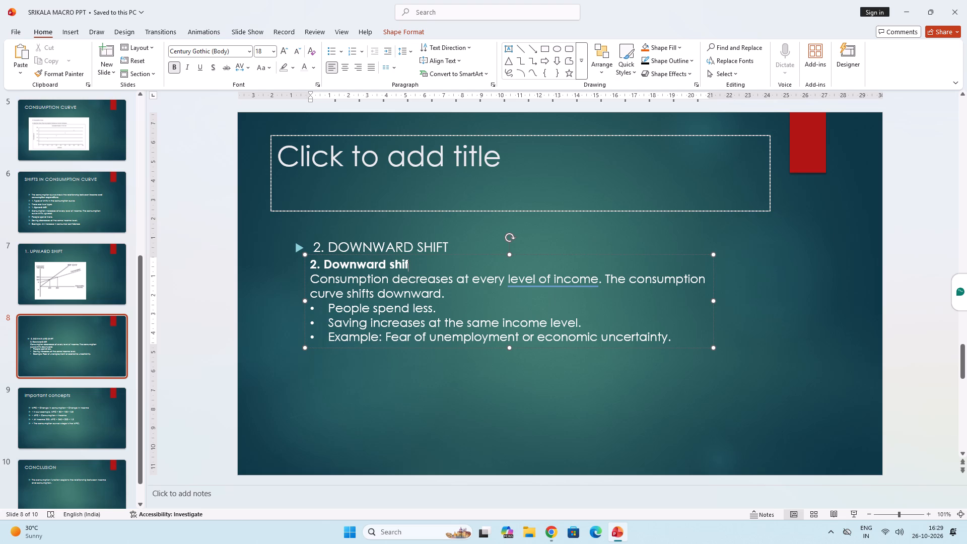
{"action": "key", "text": "BackSpace"}
{"action": "key", "text": "BackSpace"}
{"action": "key", "text": "BackSpace"}
{"action": "key", "text": "BackSpace"}
{"action": "key", "text": "BackSpace"}
{"action": "key", "text": "BackSpace"}
{"action": "key", "text": "BackSpace"}
{"action": "key", "text": "BackSpace"}
{"action": "key", "text": "BackSpace"}
{"action": "key", "text": "BackSpace"}
{"action": "key", "text": "BackSpace"}
{"action": "key", "text": "BackSpace"}
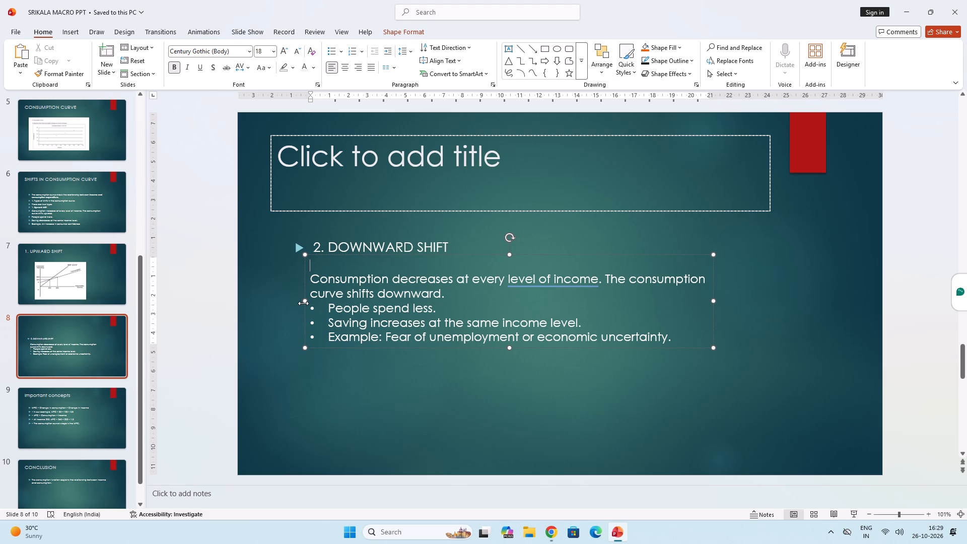
Extend the text box's left edge to line up with the body placeholder under the "2. DOWNWARD SHIFT" bullet.
{"action": "left_click_drag", "start_coordinate": [303, 303], "coordinate": [290, 305]}
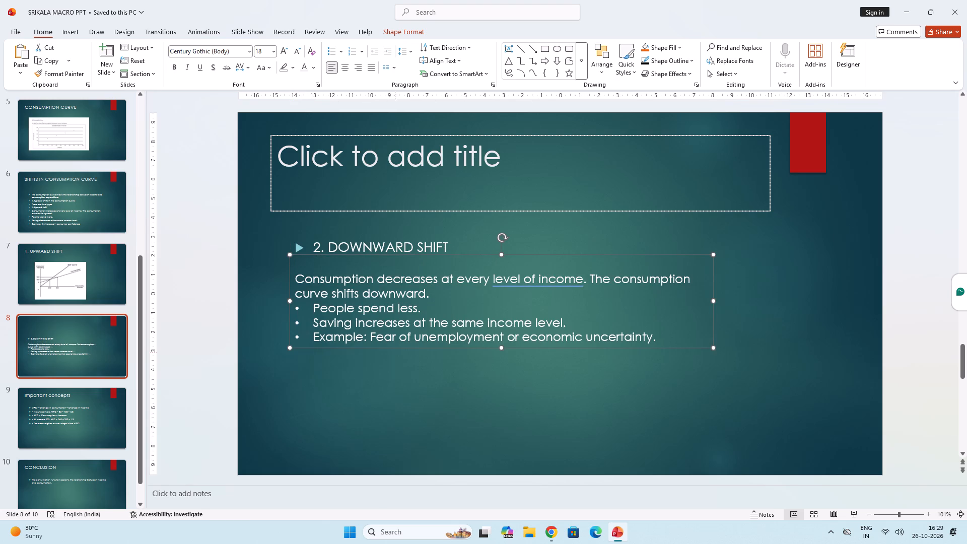
{"action": "left_click_drag", "start_coordinate": [501, 349], "coordinate": [502, 352]}
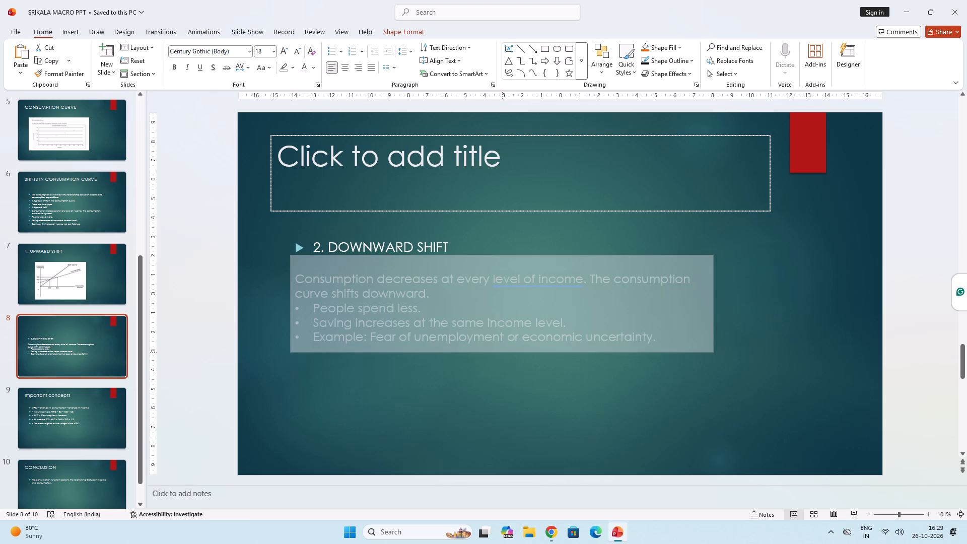
{"action": "left_click_drag", "start_coordinate": [502, 352], "coordinate": [508, 346]}
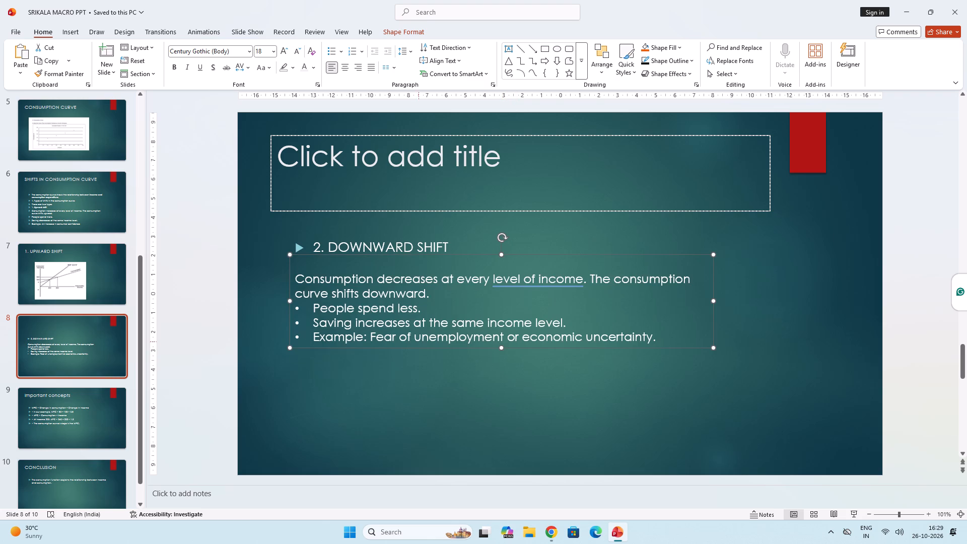
Copy the "Shifts of the consumption function" graph beside Downward shift in ChatGPT and paste it as a picture on PowerPoint slide 8.
{"action": "left_click", "coordinate": [548, 527]}
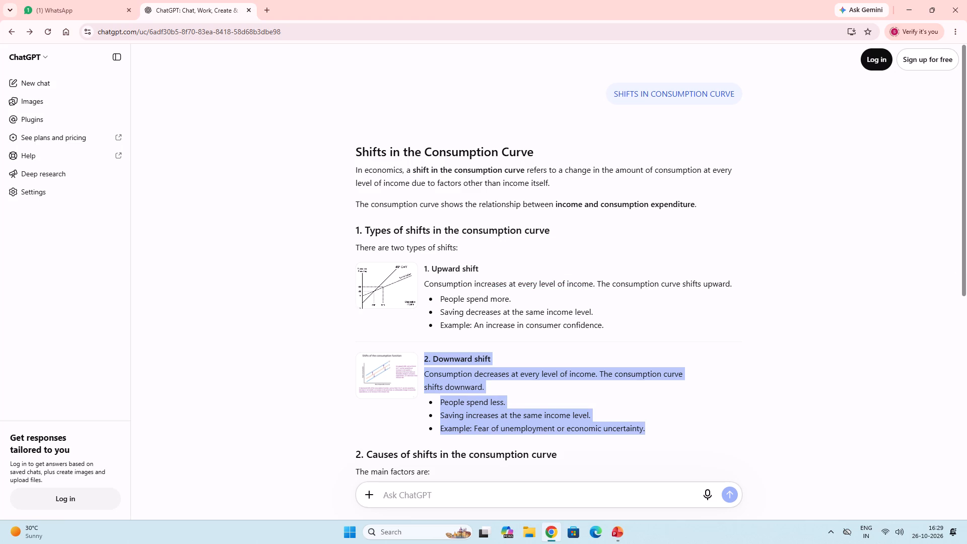
{"action": "left_click", "coordinate": [376, 397]}
{"action": "right_click", "coordinate": [457, 276]}
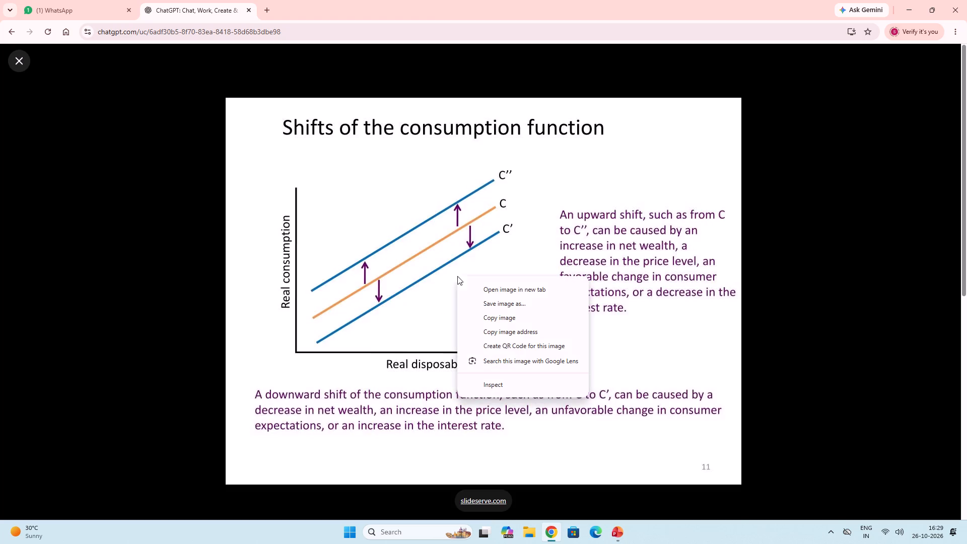
{"action": "left_click", "coordinate": [496, 319]}
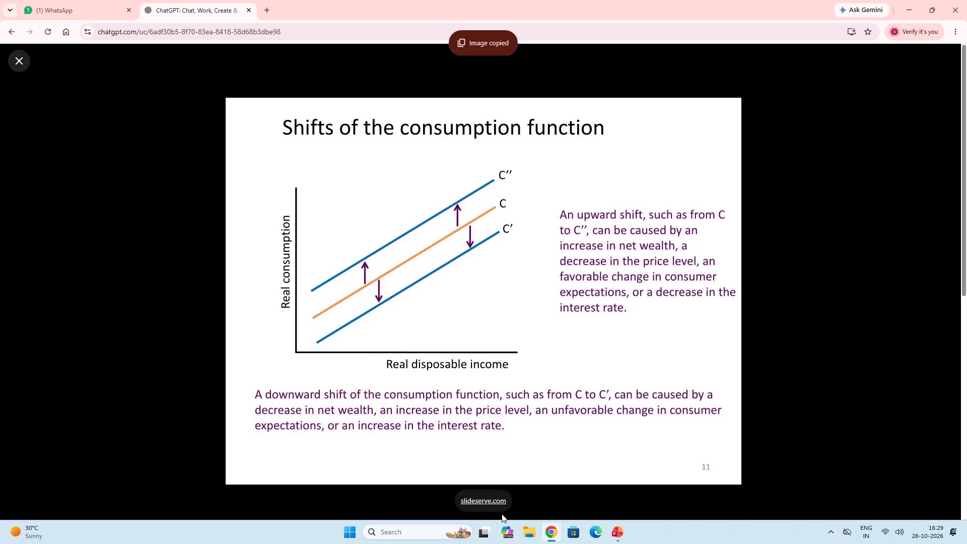
{"action": "left_click", "coordinate": [609, 534]}
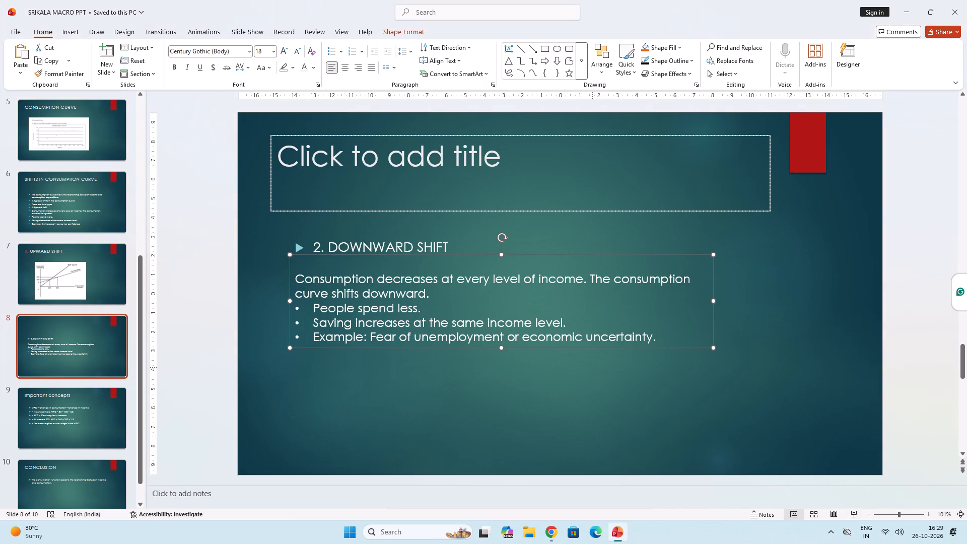
{"action": "right_click", "coordinate": [452, 384]}
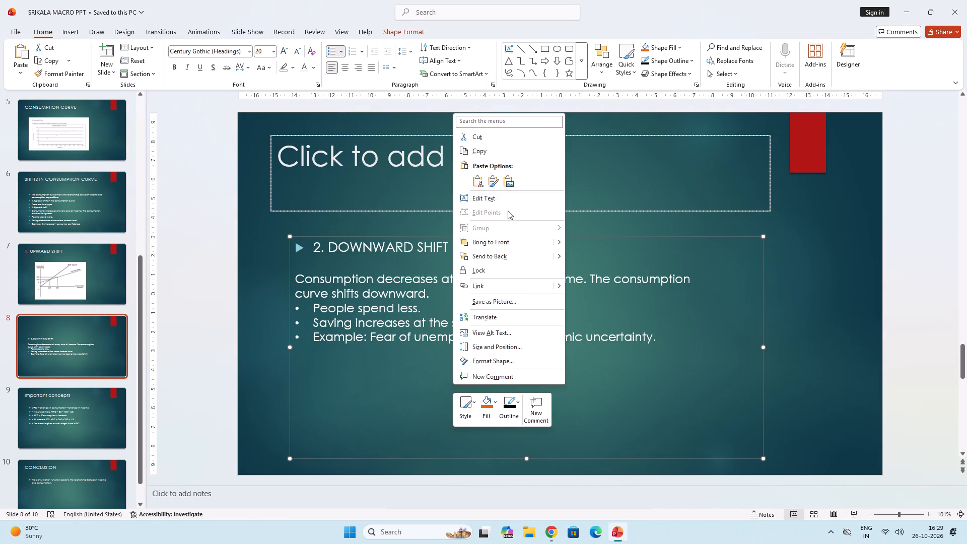
{"action": "left_click", "coordinate": [509, 180]}
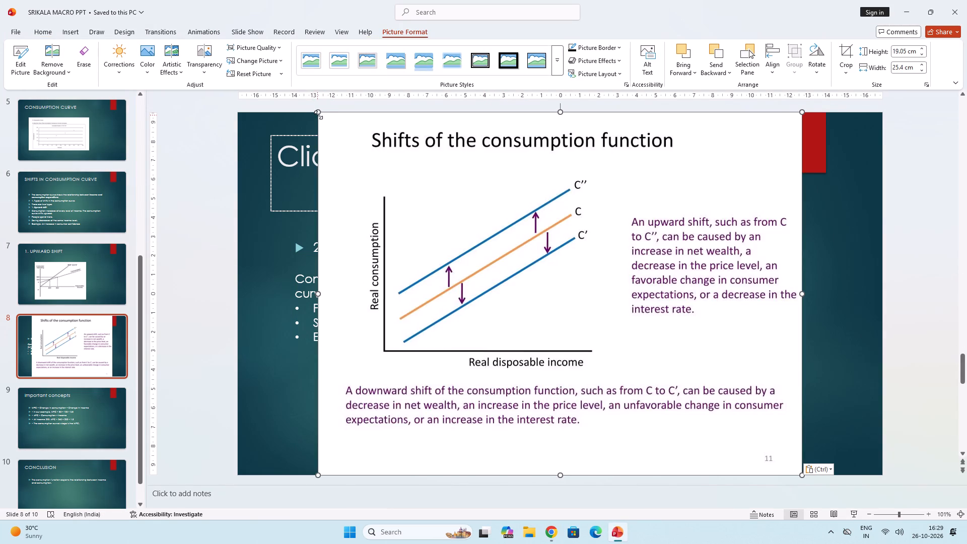
Shrink the pasted consumption-function graph on slide 8 to about 10.62 cm high by 14.16 cm wide, keeping it in the slide's lower-right area.
{"action": "left_click_drag", "start_coordinate": [318, 115], "coordinate": [535, 503]}
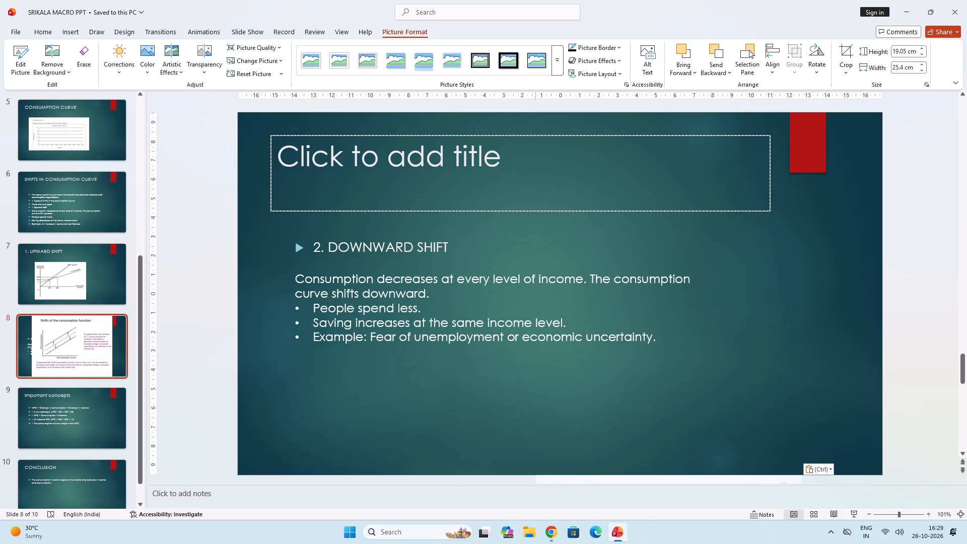
{"action": "left_click_drag", "start_coordinate": [535, 503], "coordinate": [532, 433]}
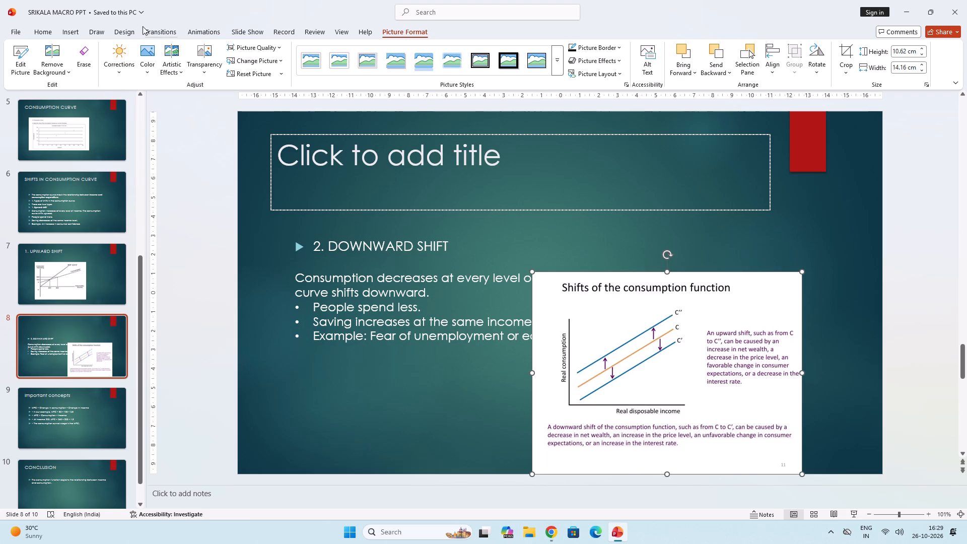
Request Designer layout suggestions for slide 8.
{"action": "left_click", "coordinate": [116, 29]}
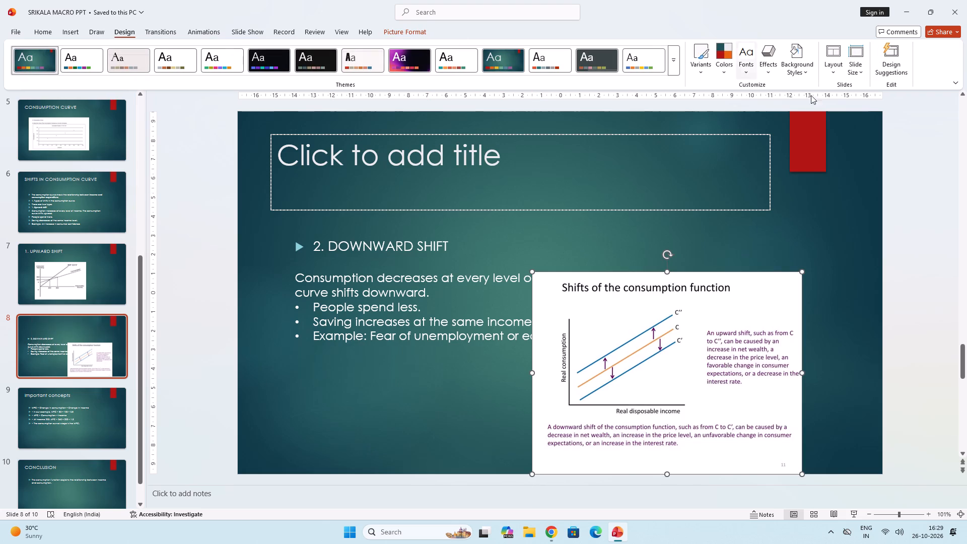
{"action": "left_click", "coordinate": [893, 63]}
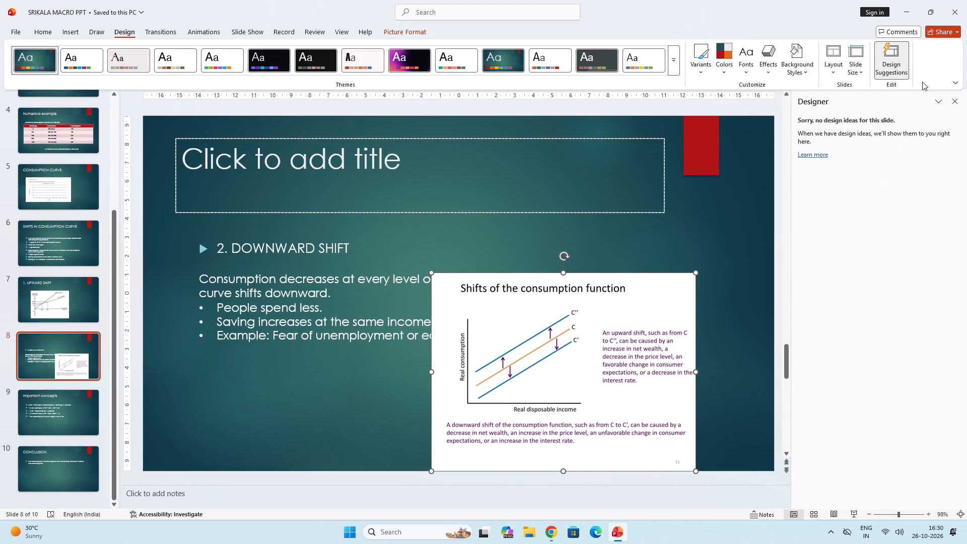
{"action": "left_click", "coordinate": [886, 52]}
{"action": "left_click", "coordinate": [887, 62]}
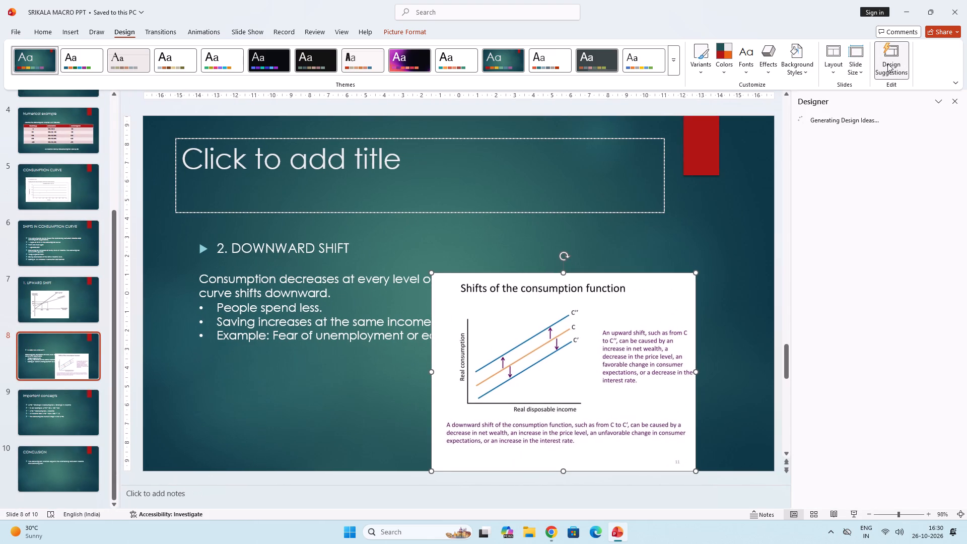
{"action": "left_click_drag", "start_coordinate": [884, 64], "coordinate": [884, 69]}
{"action": "left_click", "coordinate": [884, 69]}
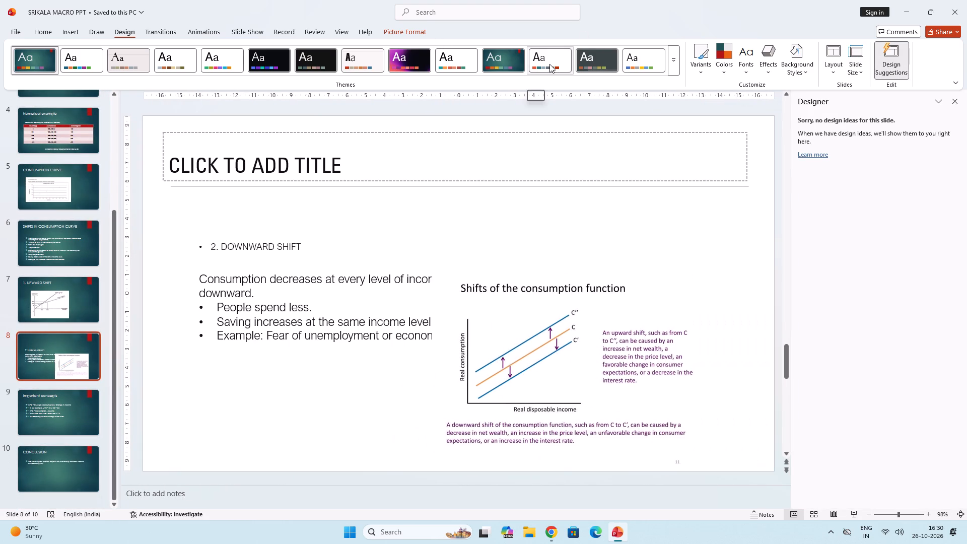
Apply the white theme with condensed all-capitals titles and orange-red accents to the whole presentation.
{"action": "left_click", "coordinate": [569, 54]}
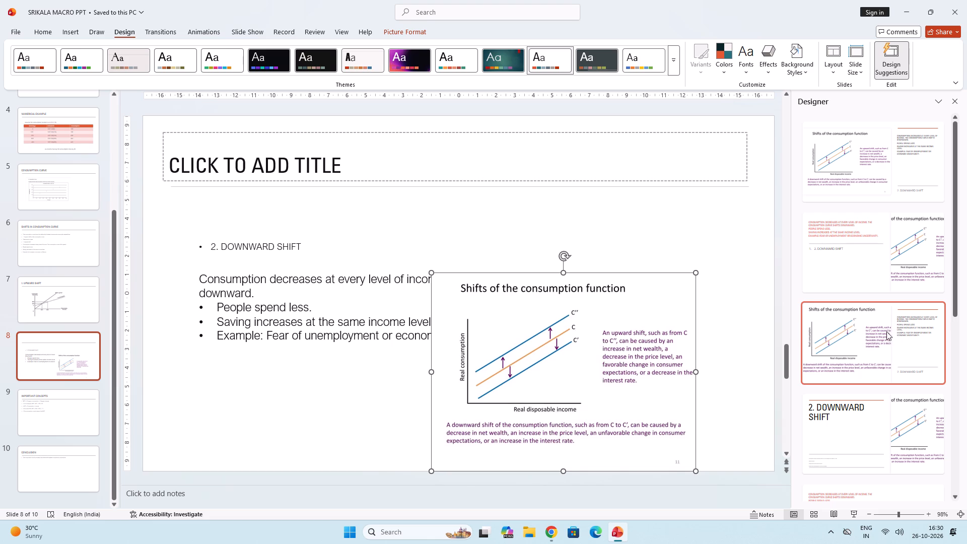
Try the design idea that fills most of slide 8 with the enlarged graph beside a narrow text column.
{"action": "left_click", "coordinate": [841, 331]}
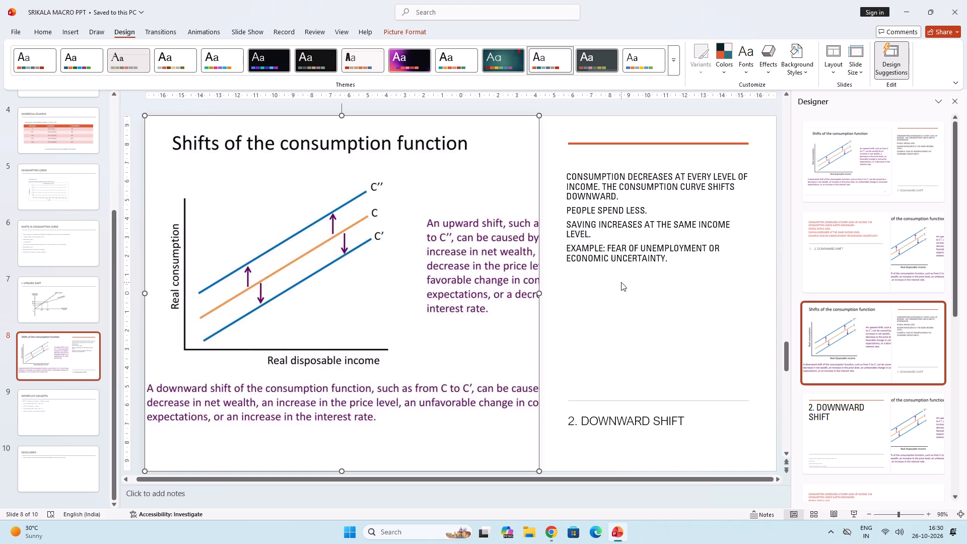
Browse the design ideas and apply the one with a large "2. DOWNWARD SHIFT" title beside the small, uncropped graph on slide 8.
{"action": "scroll", "coordinate": [880, 383], "scroll_direction": "down", "scroll_amount": 1}
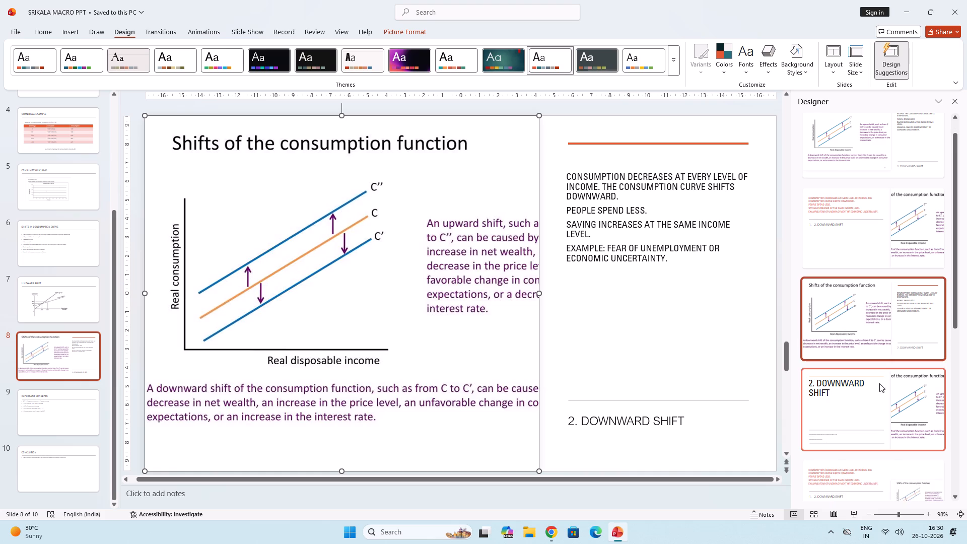
{"action": "scroll", "coordinate": [879, 383], "scroll_direction": "down", "scroll_amount": 6}
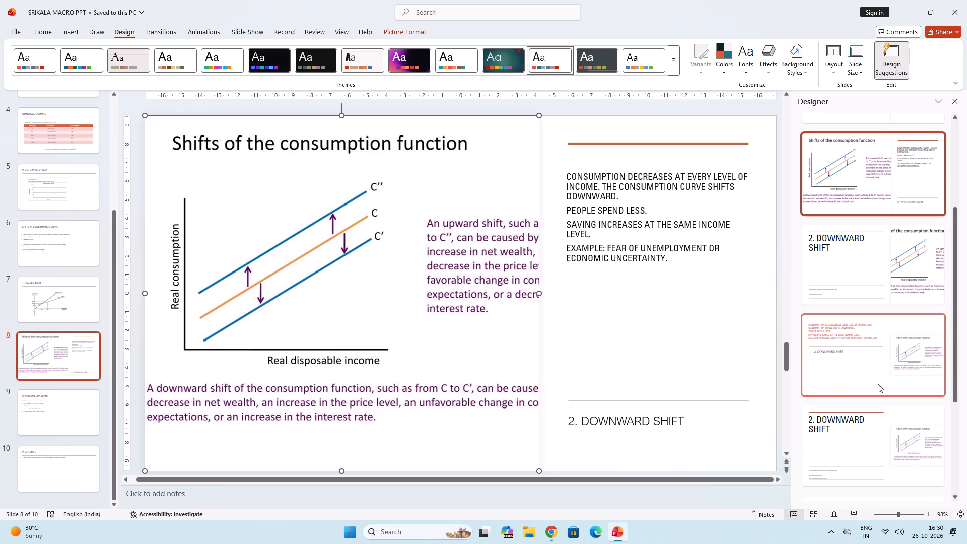
{"action": "scroll", "coordinate": [878, 372], "scroll_direction": "down", "scroll_amount": 5}
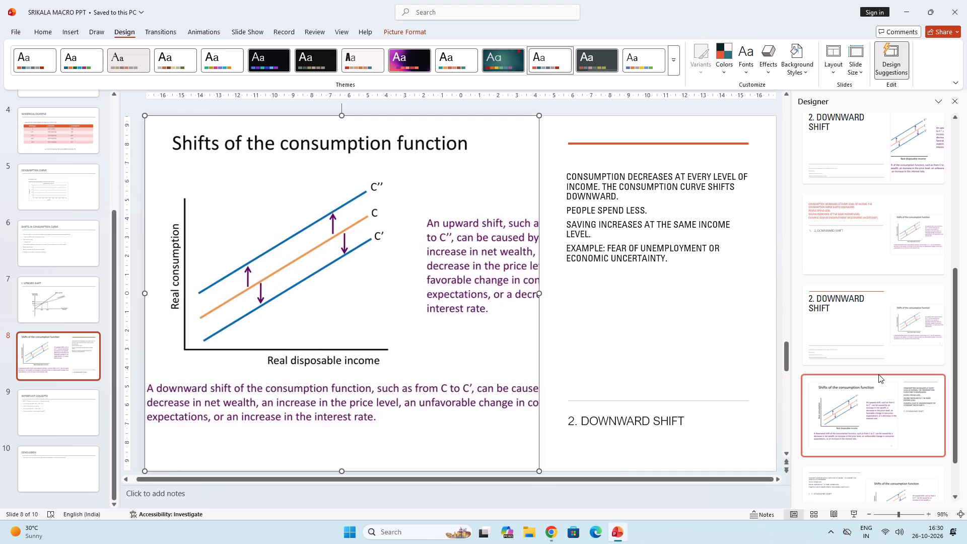
{"action": "scroll", "coordinate": [877, 375], "scroll_direction": "down", "scroll_amount": 5}
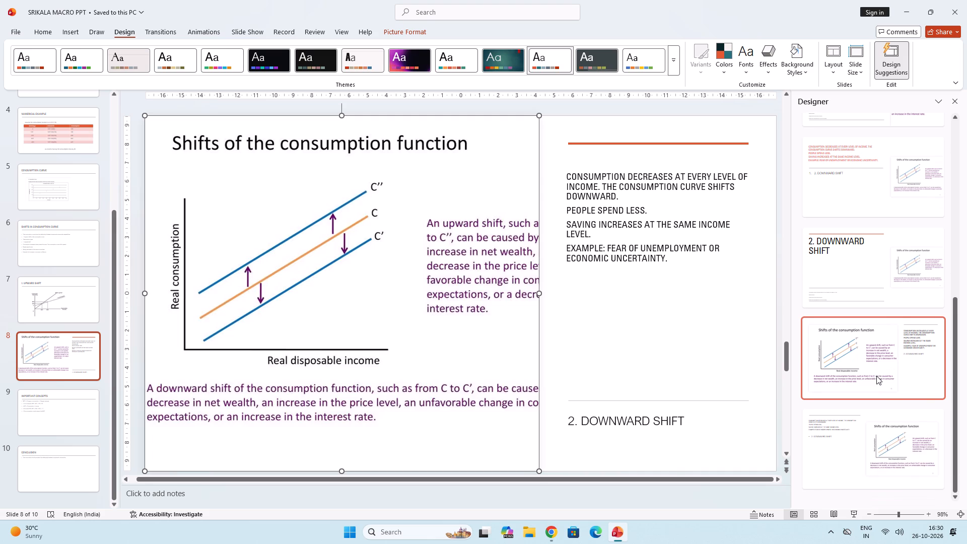
{"action": "scroll", "coordinate": [876, 376], "scroll_direction": "up", "scroll_amount": 2}
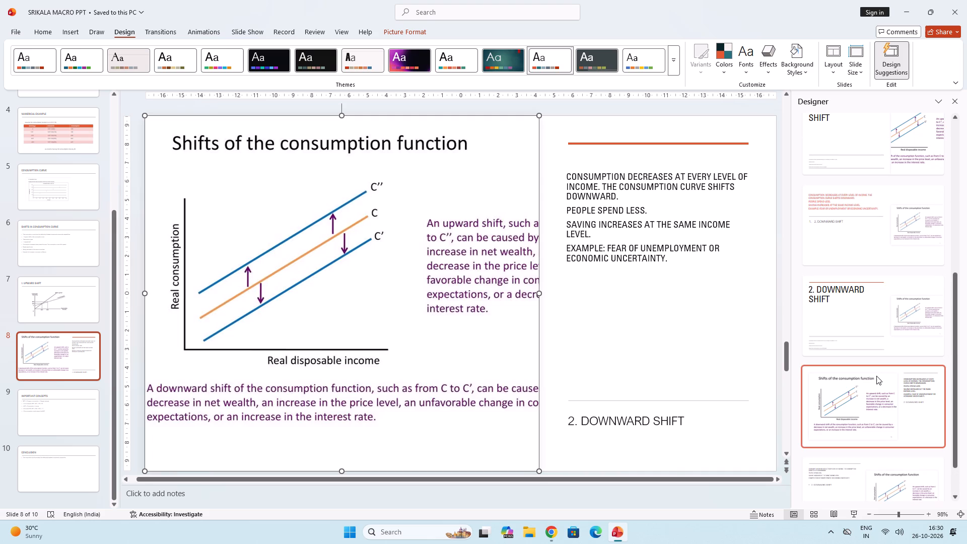
{"action": "left_click", "coordinate": [876, 341]}
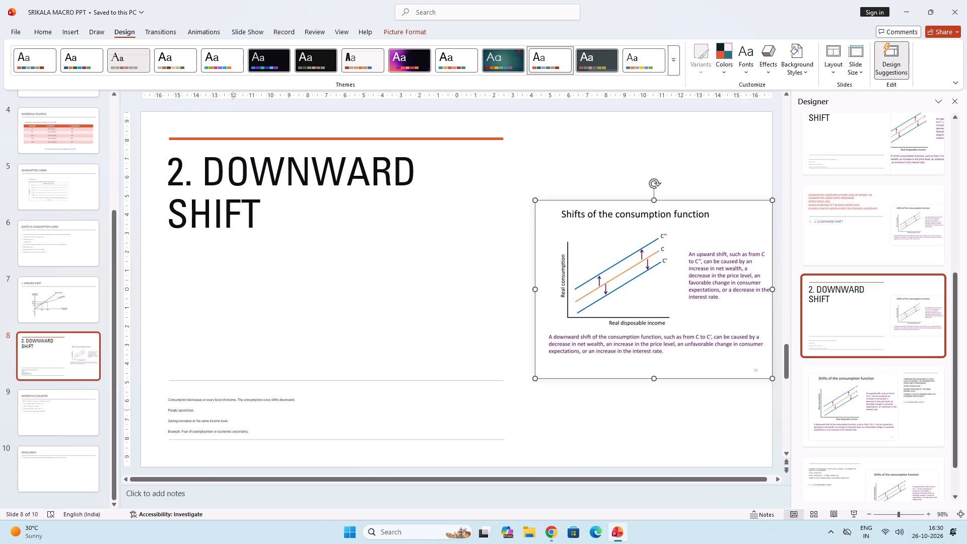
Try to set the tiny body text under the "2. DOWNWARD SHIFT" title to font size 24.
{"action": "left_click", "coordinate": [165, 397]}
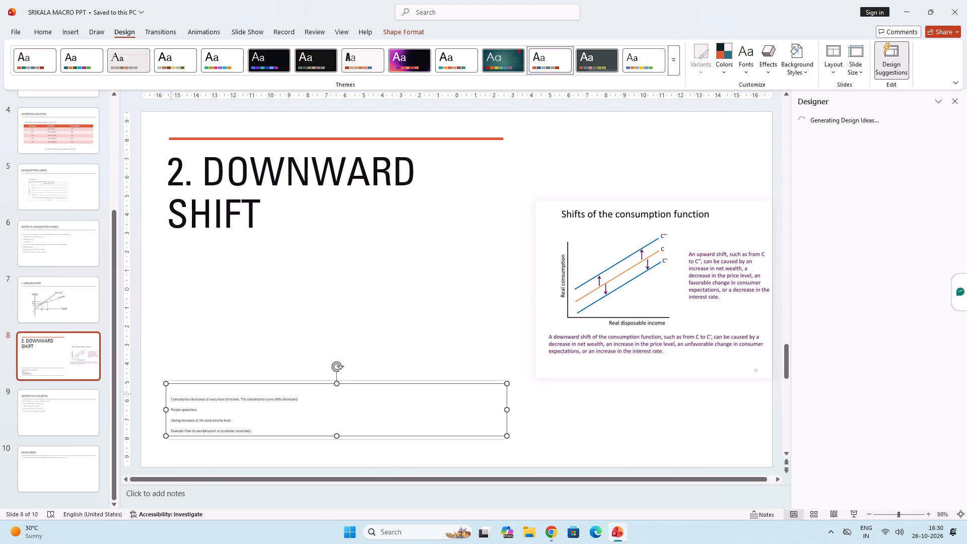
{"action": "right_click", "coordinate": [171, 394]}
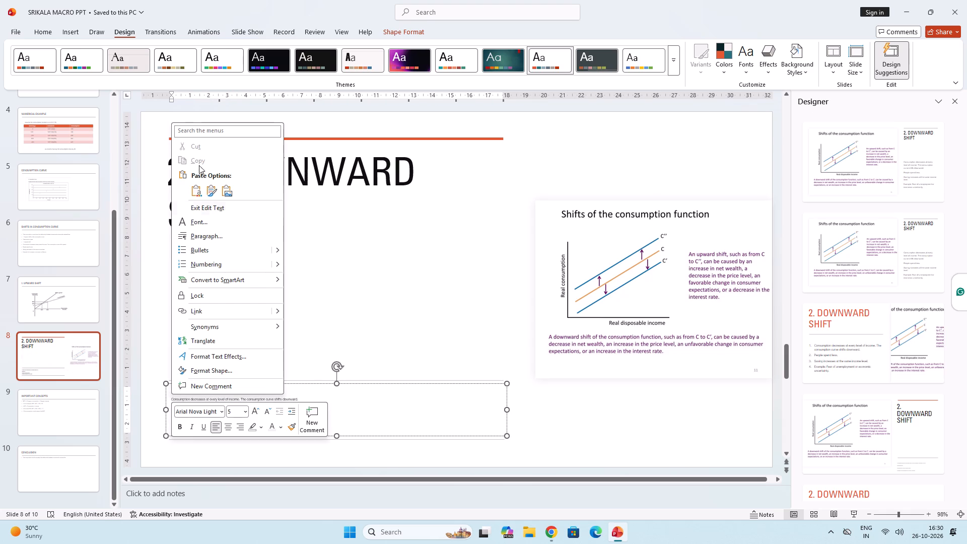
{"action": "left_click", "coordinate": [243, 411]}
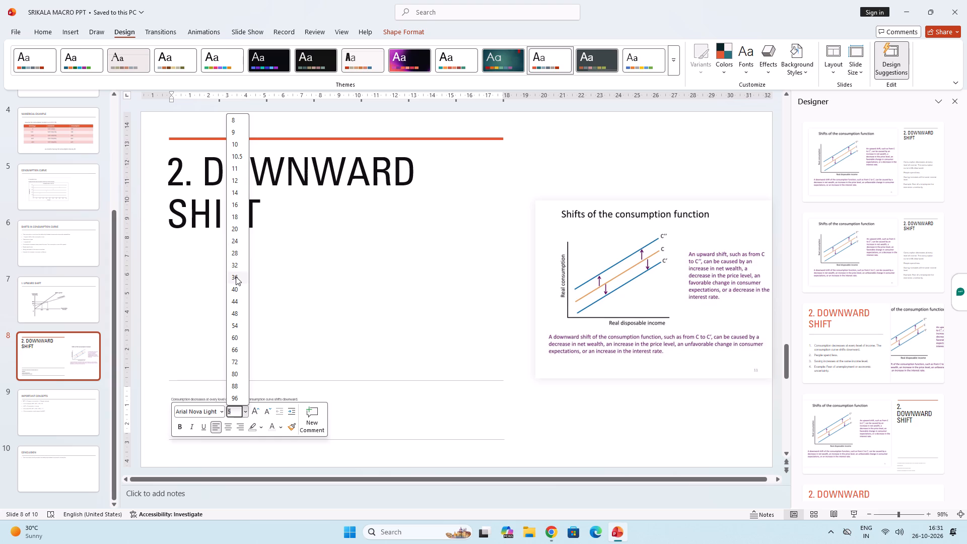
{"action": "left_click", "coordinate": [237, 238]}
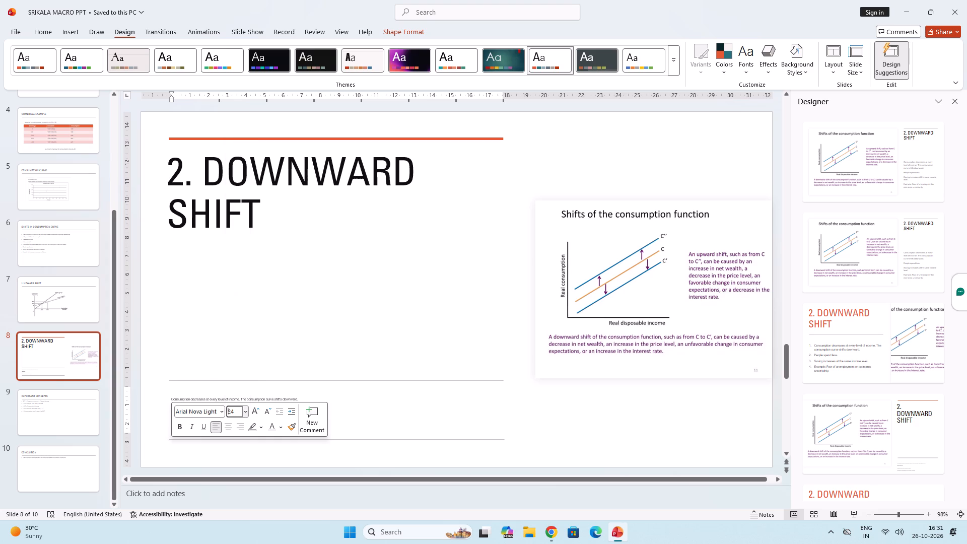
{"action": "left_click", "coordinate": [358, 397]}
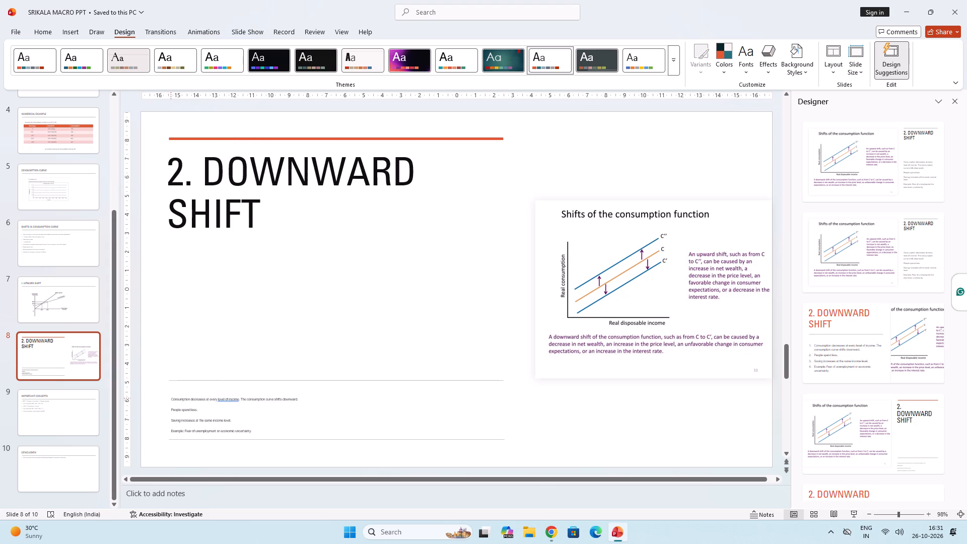
Select all the body text under the "2. DOWNWARD SHIFT" title and open its font size choices.
{"action": "left_click_drag", "start_coordinate": [171, 398], "coordinate": [263, 440]}
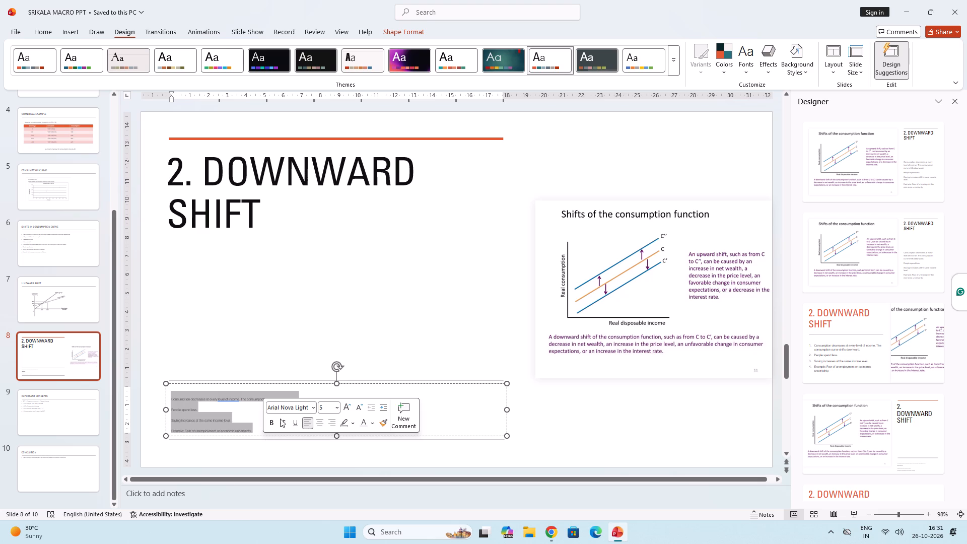
{"action": "left_click", "coordinate": [339, 409]}
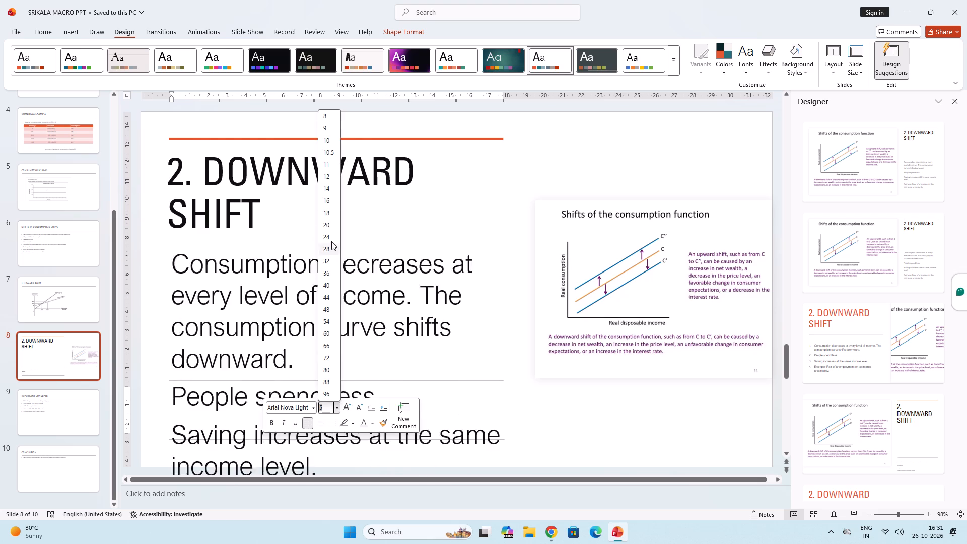
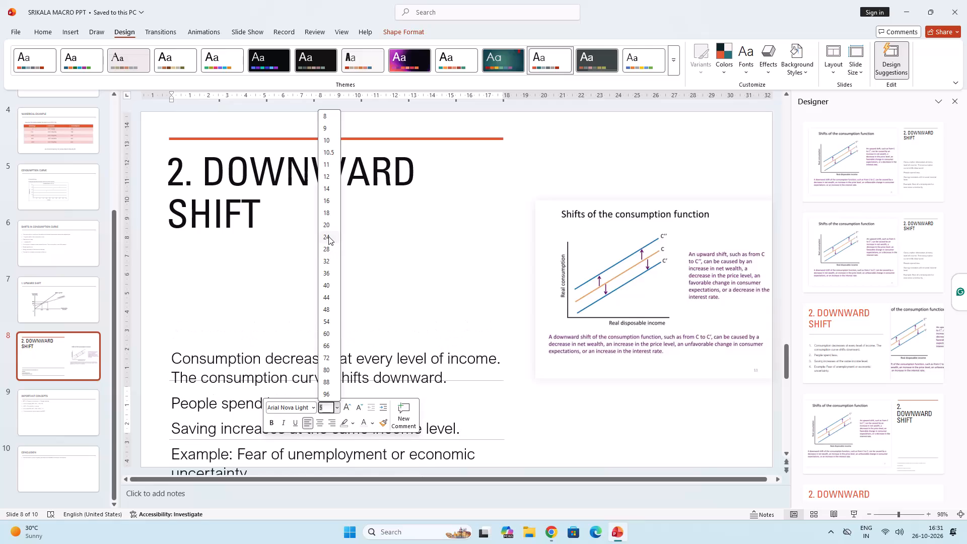
Set the slide 8 body text to font size 20 and extend its text box up to just below the title.
{"action": "left_click", "coordinate": [324, 220]}
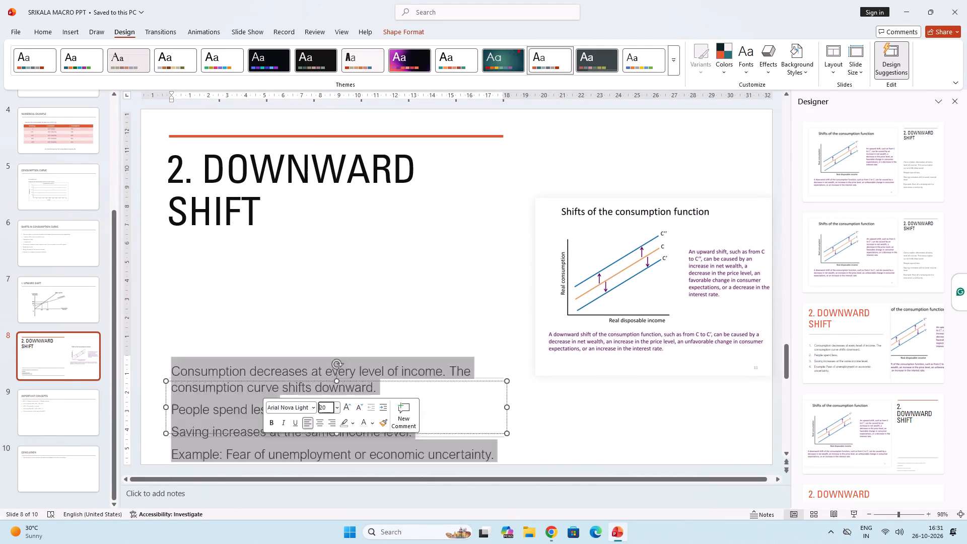
{"action": "left_click_drag", "start_coordinate": [338, 385], "coordinate": [337, 371]}
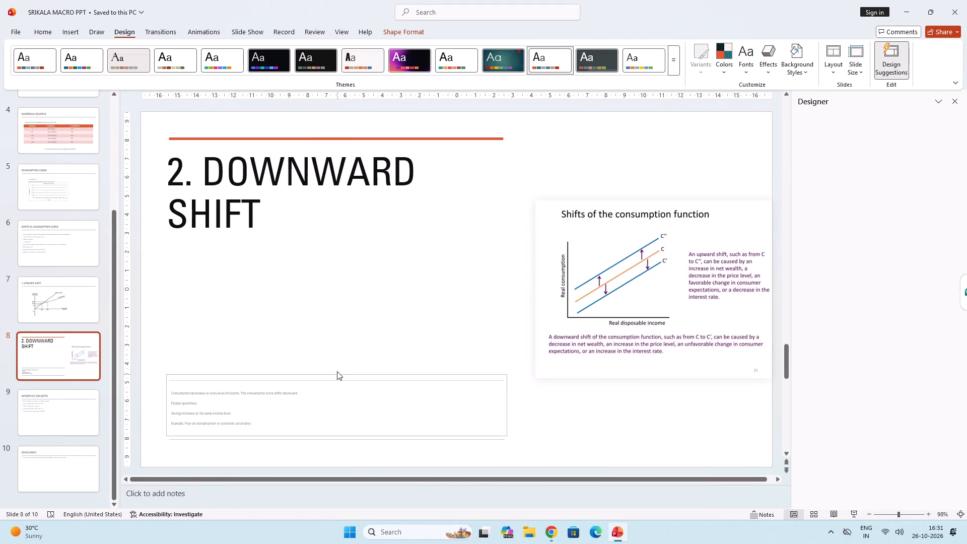
{"action": "left_click_drag", "start_coordinate": [337, 371], "coordinate": [336, 238]}
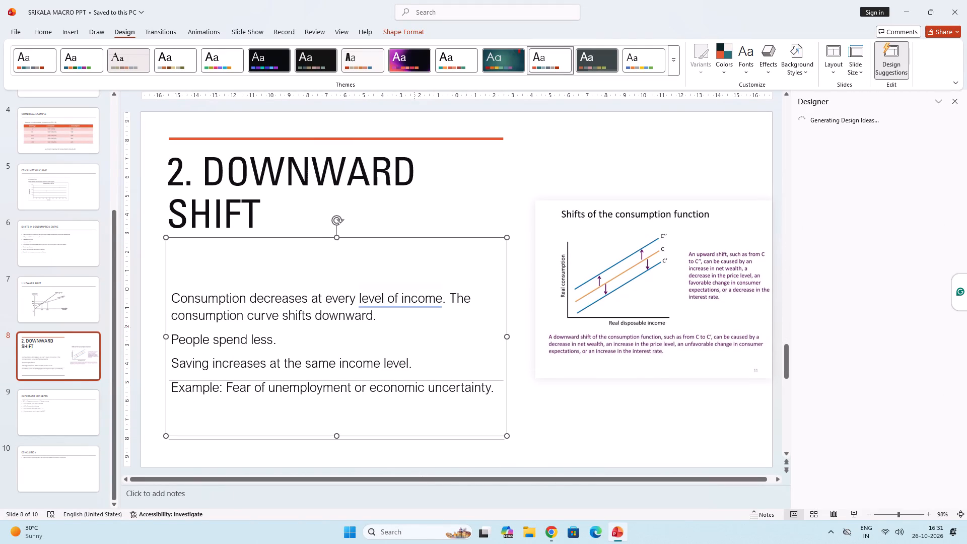
Insert a space after "income" in the first sentence and indent "People spend less." with two leading spaces.
{"action": "left_click", "coordinate": [334, 333]}
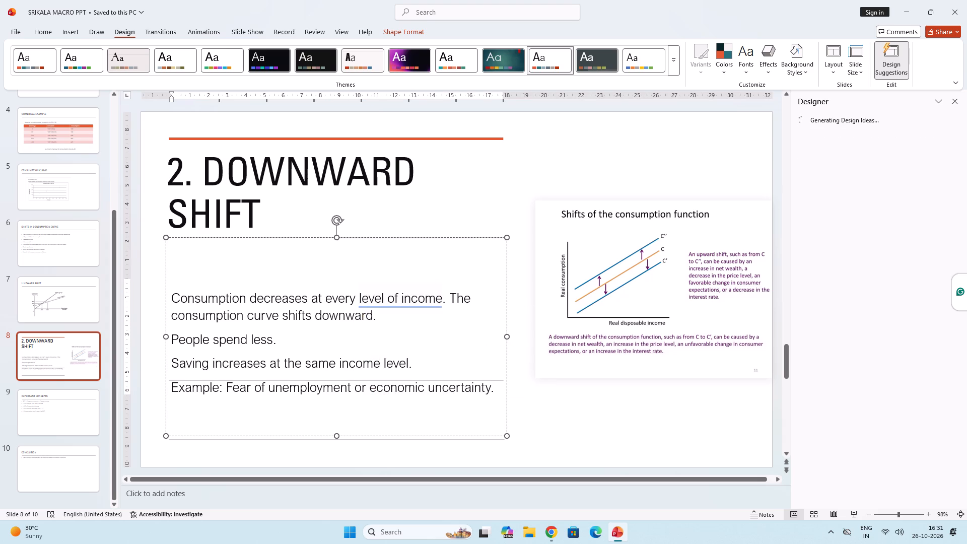
{"action": "left_click", "coordinate": [395, 299]}
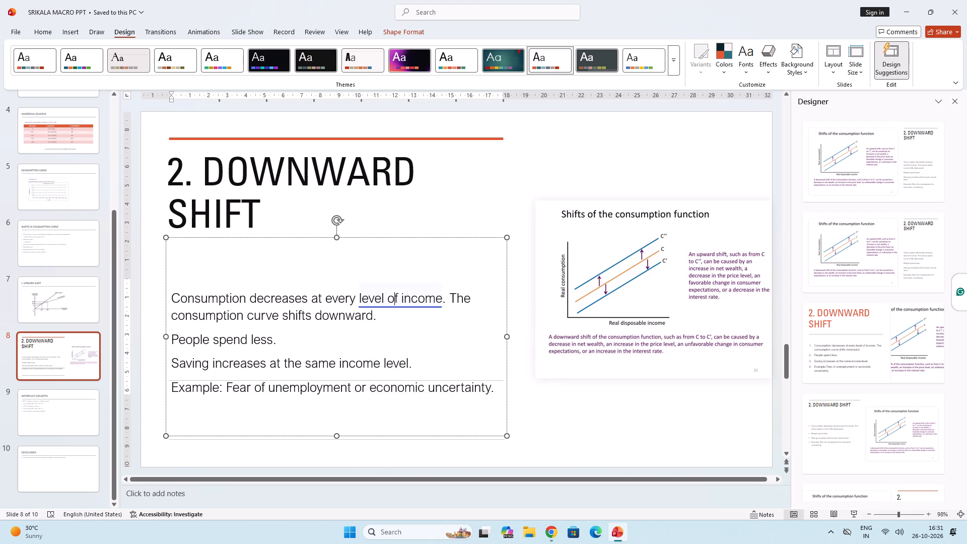
{"action": "left_click", "coordinate": [441, 300]}
{"action": "key", "text": "space"}
{"action": "left_click", "coordinate": [421, 331]}
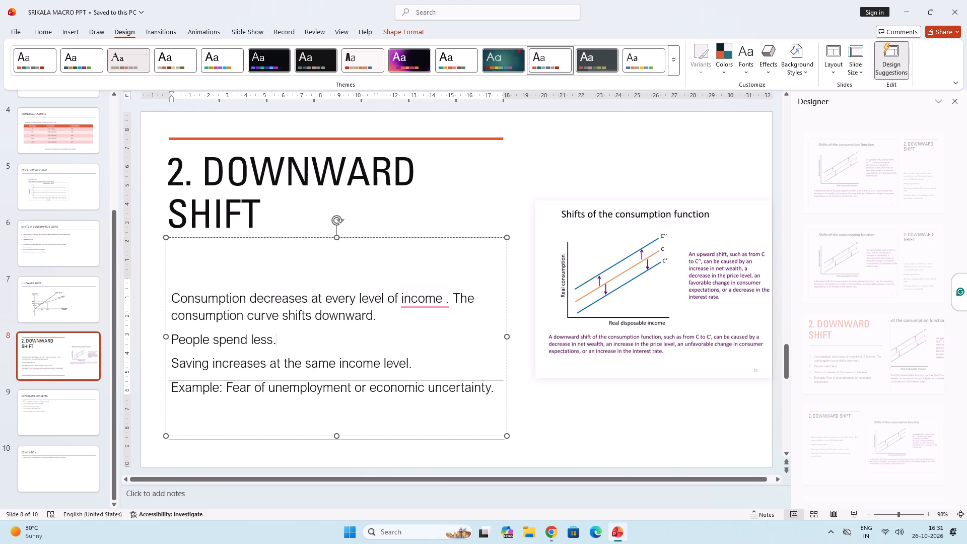
{"action": "left_click", "coordinate": [168, 338]}
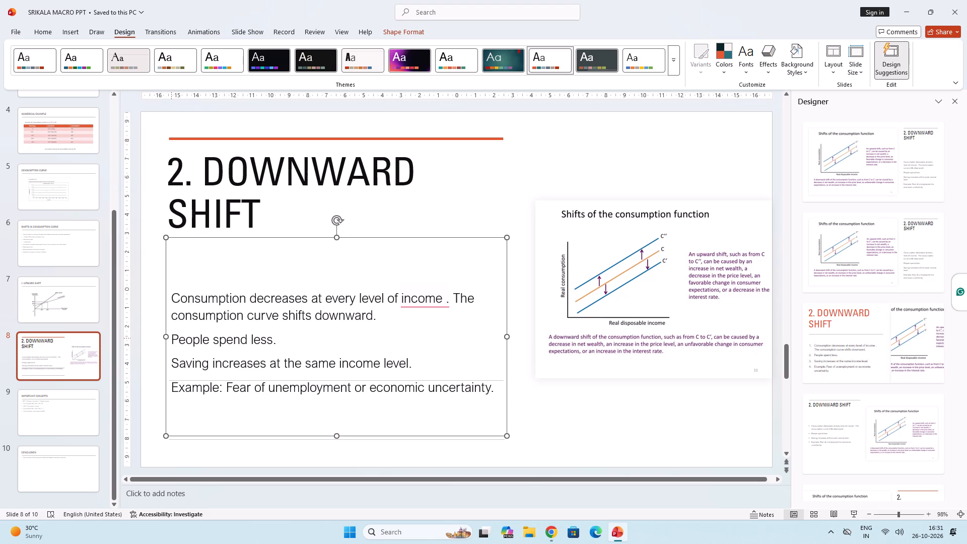
{"action": "left_click", "coordinate": [171, 338]}
{"action": "key", "text": "space"}
{"action": "key", "text": "space"}
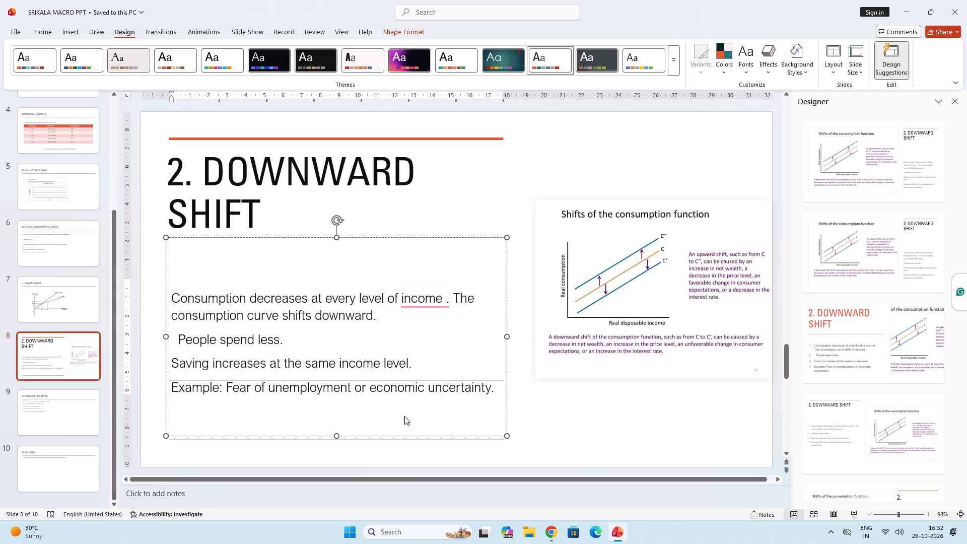
Compare the downward shift slide with the upward shift content on slides 6 and 7.
{"action": "left_click", "coordinate": [52, 307]}
{"action": "left_click", "coordinate": [58, 352]}
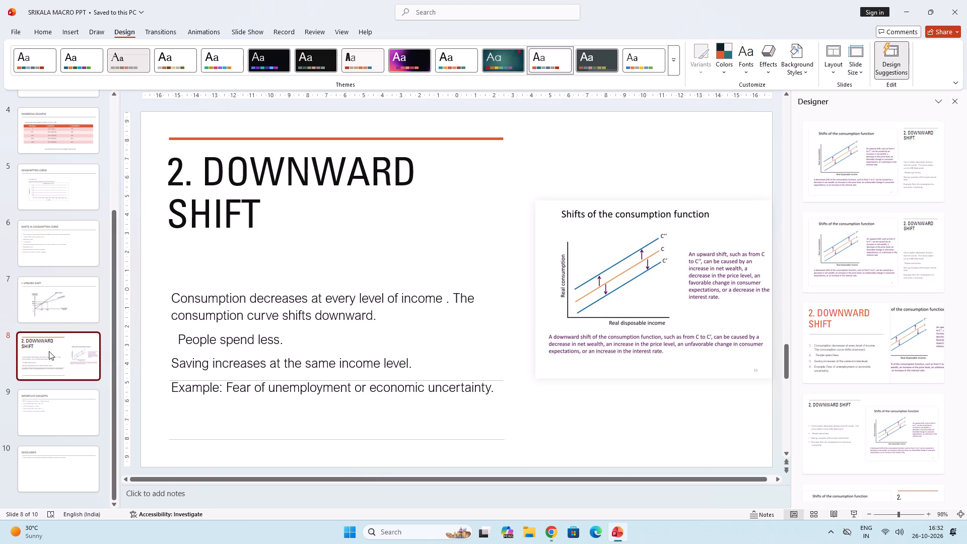
{"action": "left_click", "coordinate": [64, 308]}
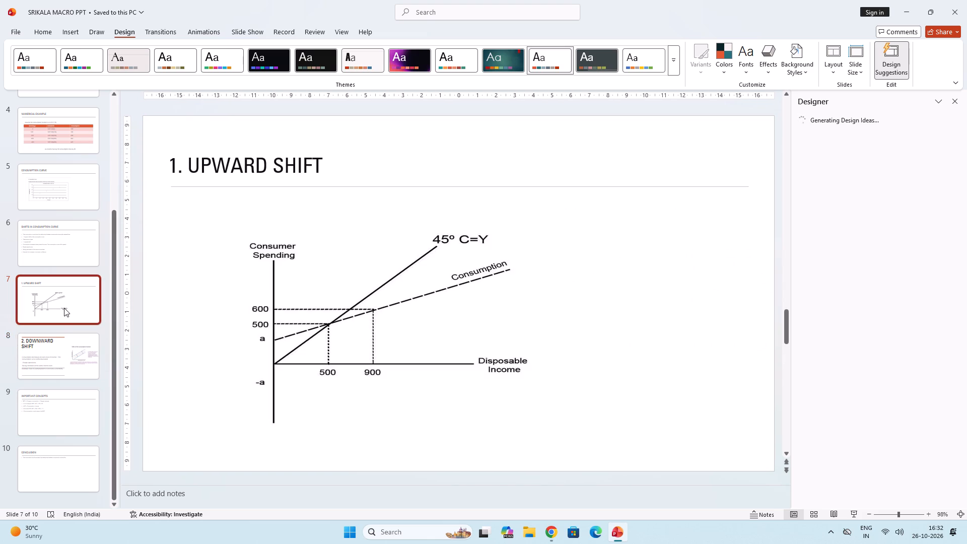
{"action": "left_click", "coordinate": [48, 352]}
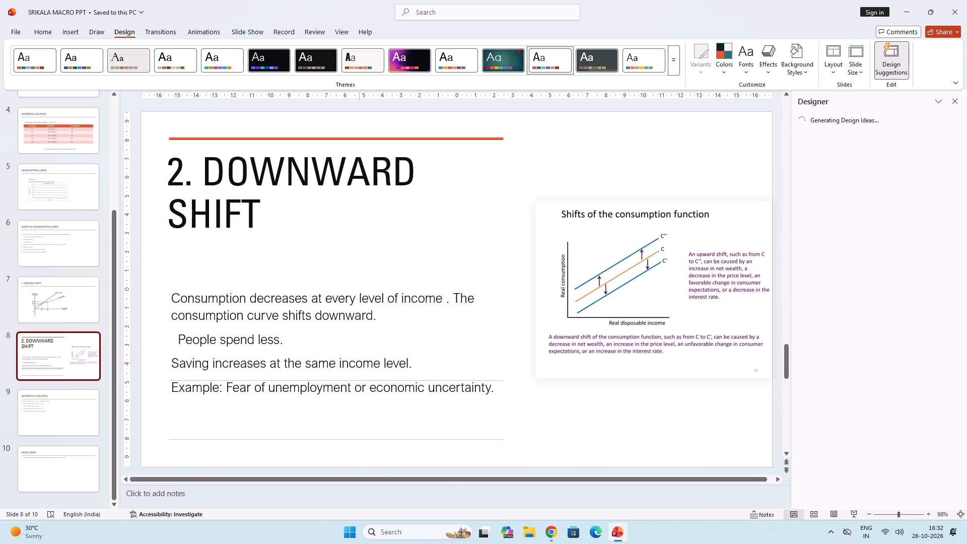
{"action": "left_click", "coordinate": [9, 237]}
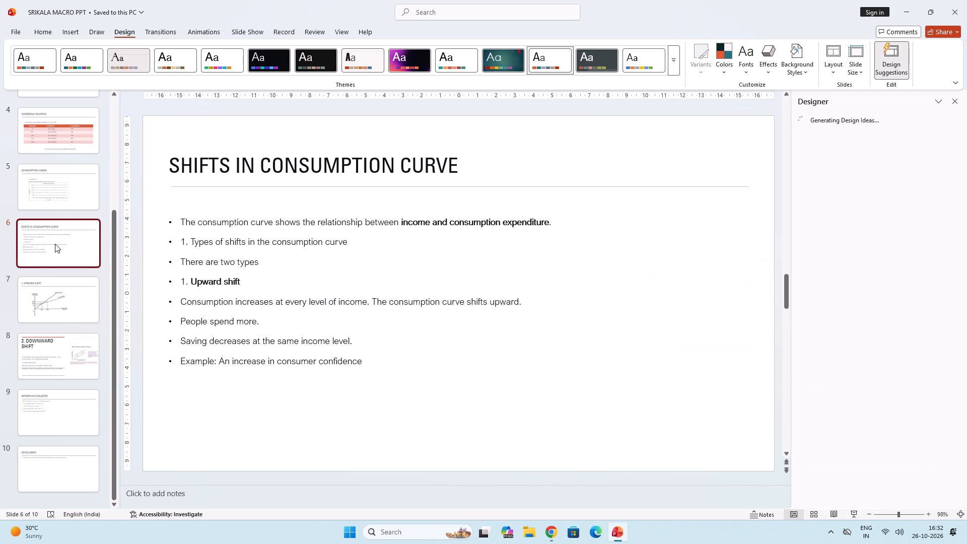
{"action": "left_click", "coordinate": [47, 294]}
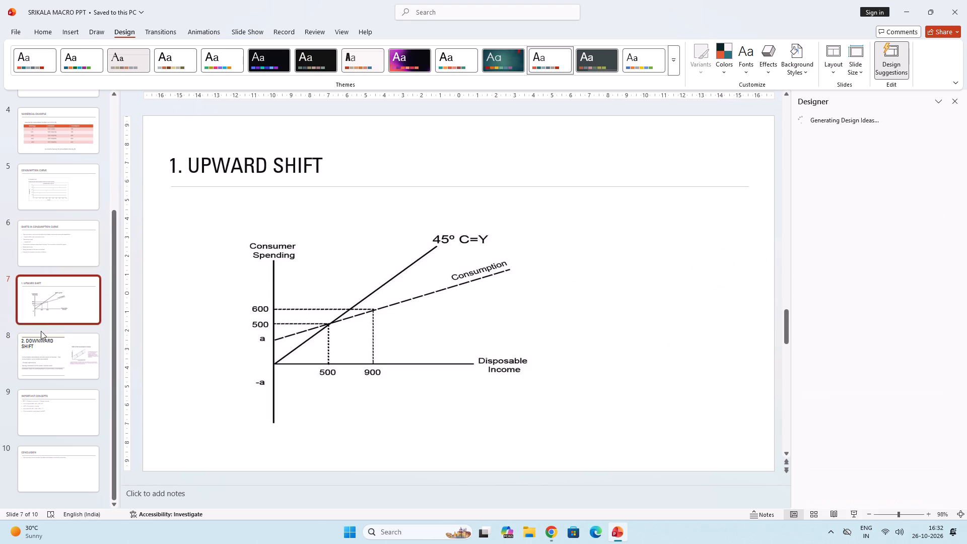
{"action": "left_click", "coordinate": [27, 349]}
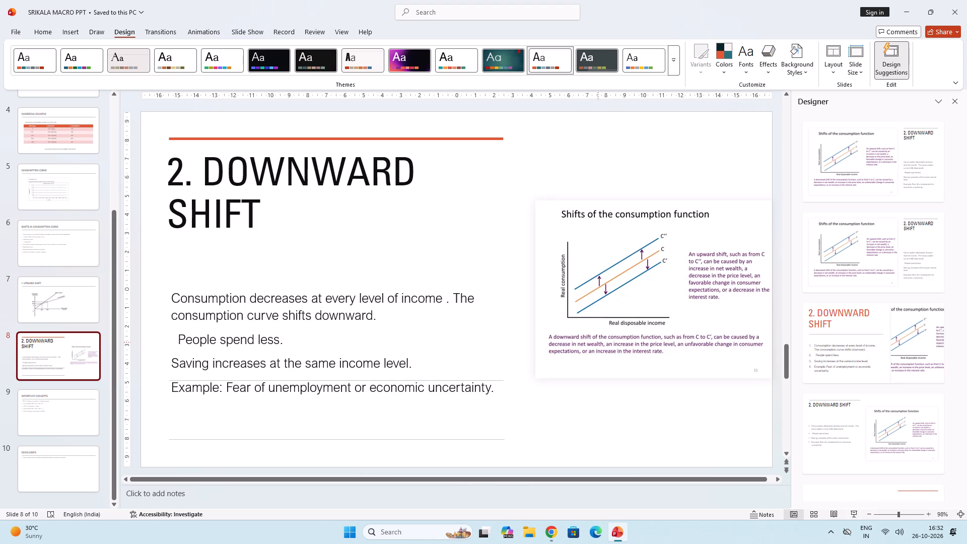
Move the "Shifts of the consumption function" graph from slide 8 to a new slide right after it, pasted as a picture.
{"action": "left_click", "coordinate": [677, 322]}
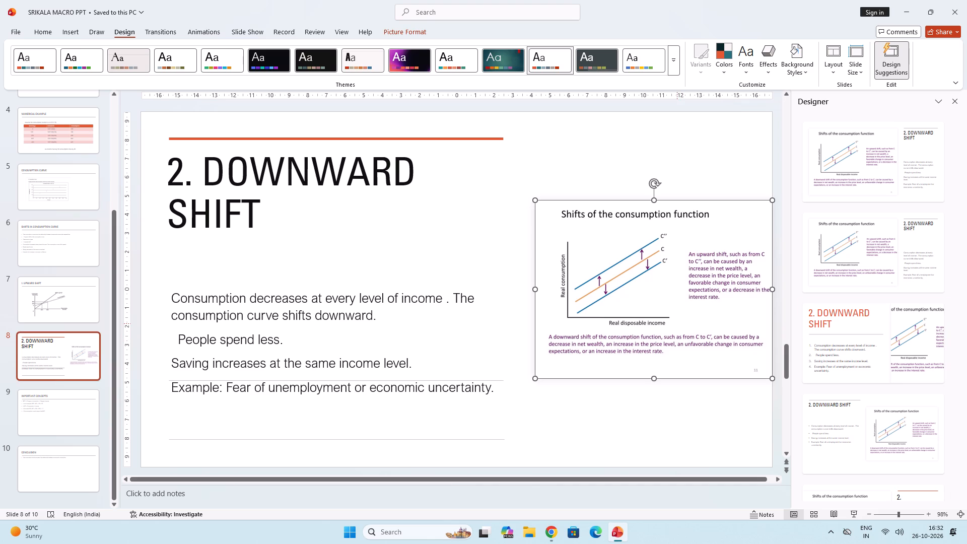
{"action": "right_click", "coordinate": [677, 323]}
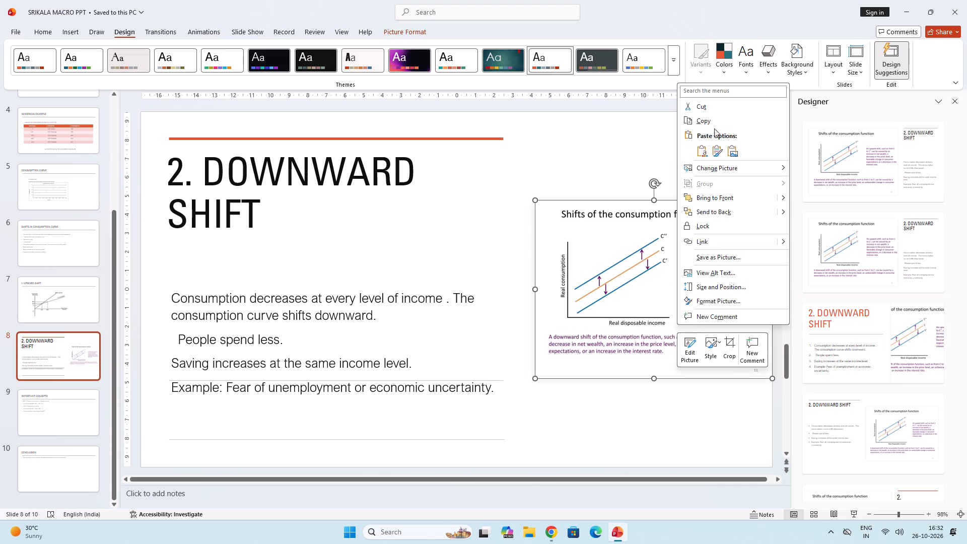
{"action": "left_click", "coordinate": [711, 121]}
{"action": "right_click", "coordinate": [670, 272]}
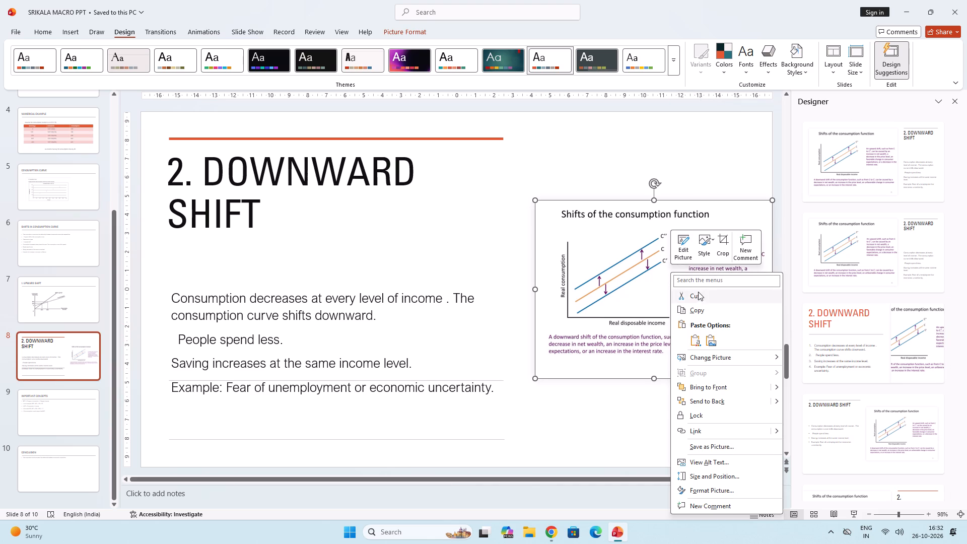
{"action": "left_click", "coordinate": [698, 294]}
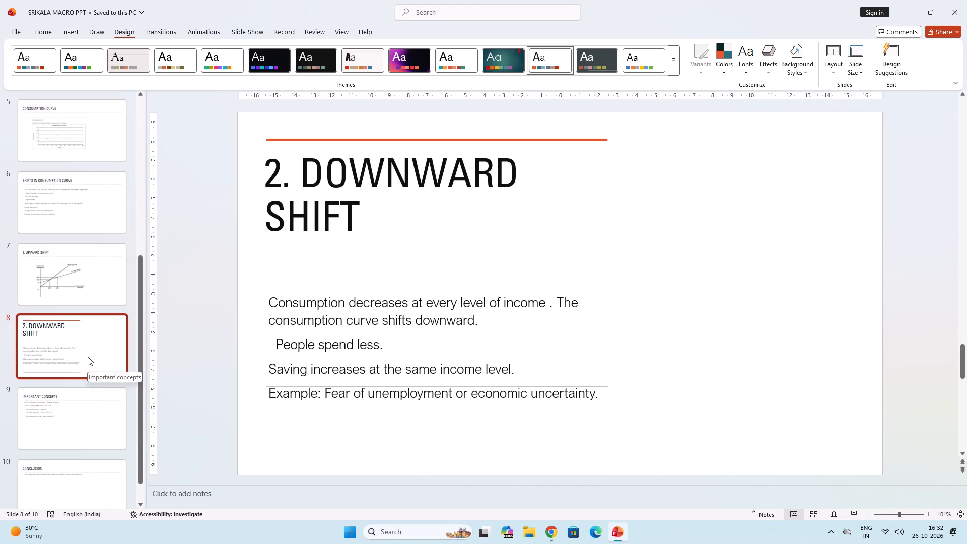
{"action": "right_click", "coordinate": [89, 354]}
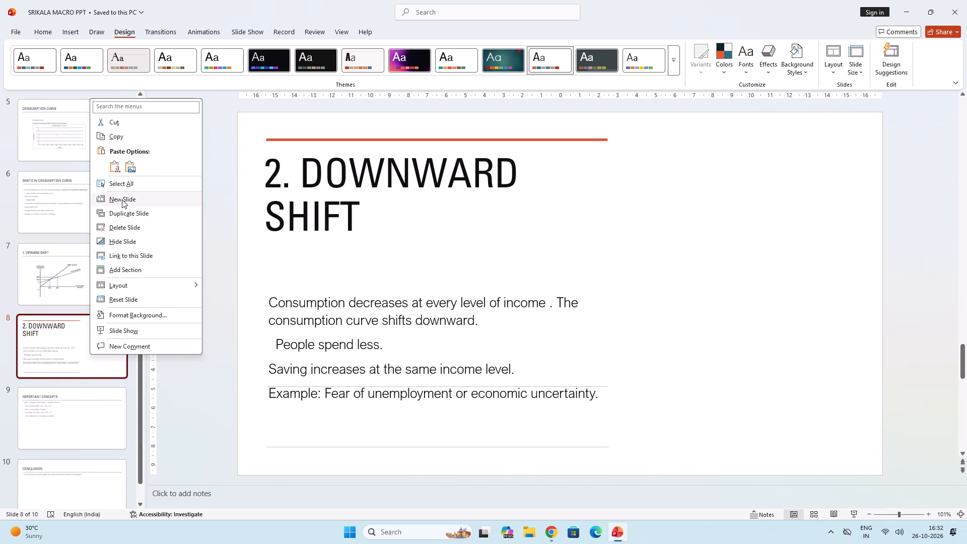
{"action": "left_click", "coordinate": [122, 199]}
{"action": "right_click", "coordinate": [350, 260]}
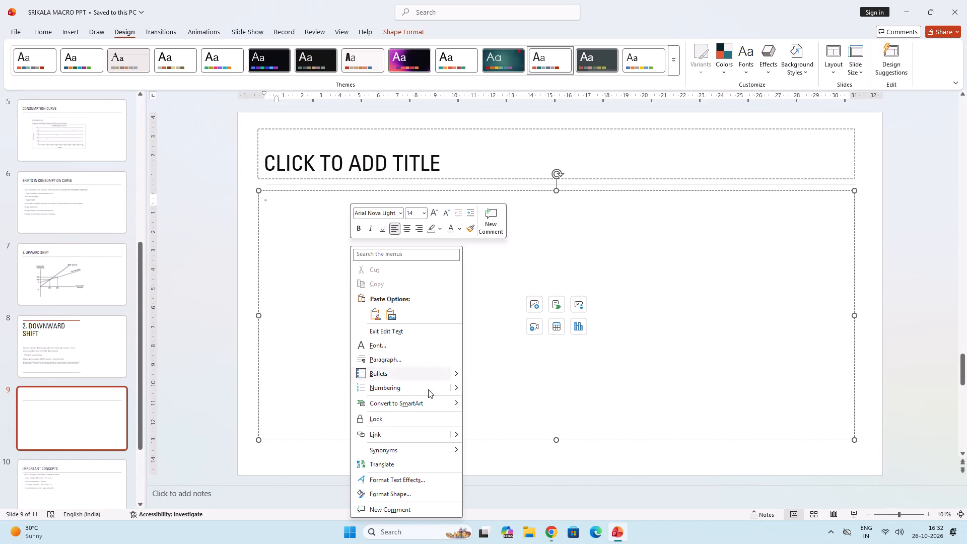
{"action": "left_click", "coordinate": [394, 316]}
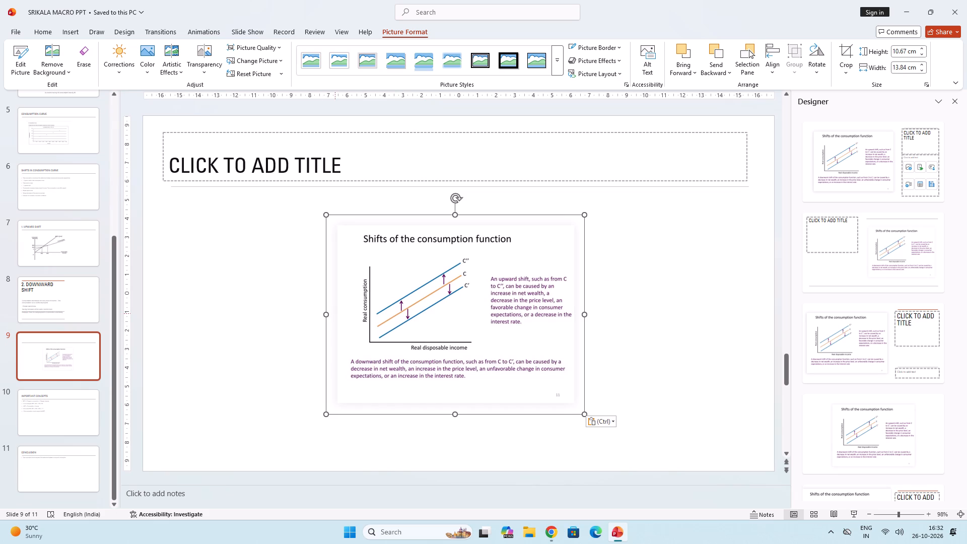
Widen the pasted graph on both sides to about 21.6 cm, and enlarge it slightly from its lower corner.
{"action": "left_click_drag", "start_coordinate": [326, 312], "coordinate": [246, 305]}
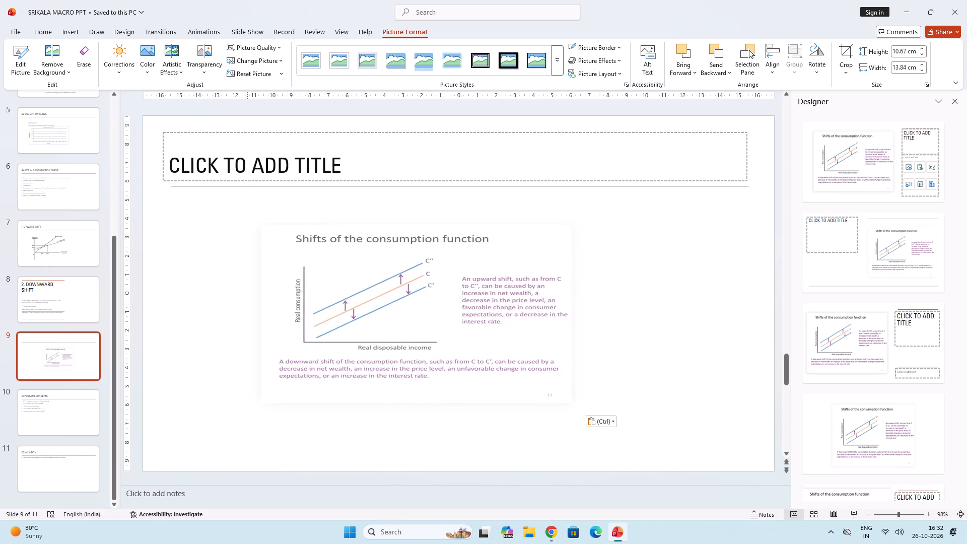
{"action": "left_click_drag", "start_coordinate": [246, 305], "coordinate": [244, 305]}
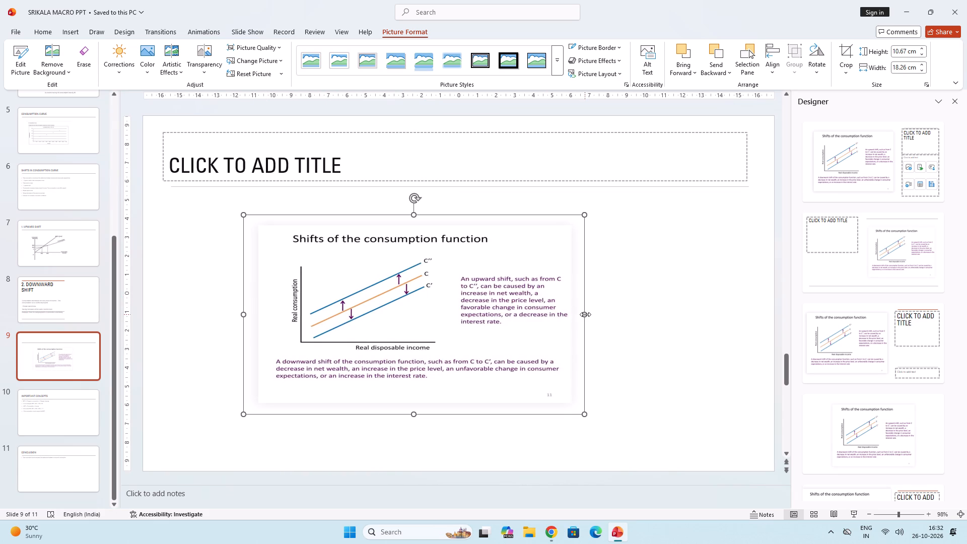
{"action": "left_click_drag", "start_coordinate": [585, 314], "coordinate": [647, 317]}
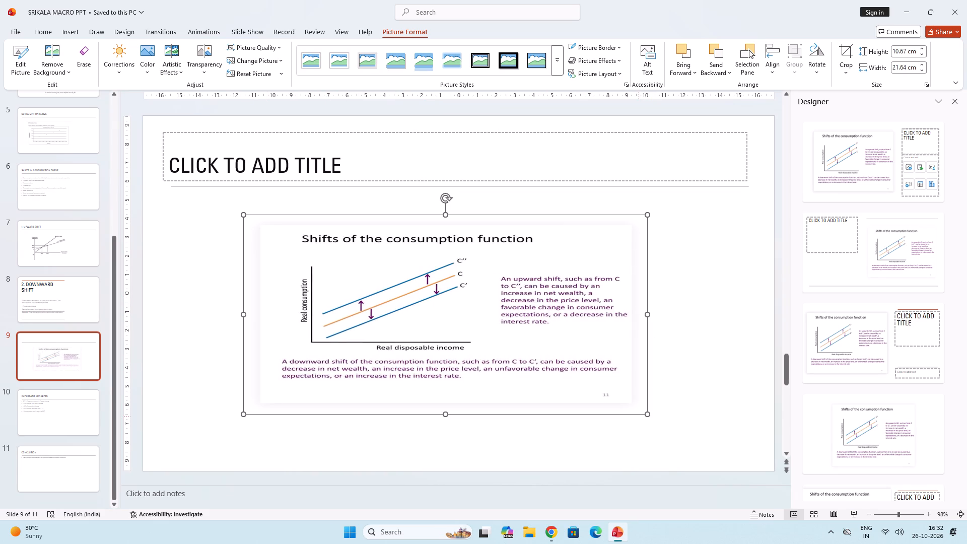
{"action": "left_click_drag", "start_coordinate": [645, 414], "coordinate": [668, 430]}
Enter the title "SHIFTS OF THE CONSUMPTION FUNCTION" on the new graph slide.
{"action": "left_click_drag", "start_coordinate": [274, 155], "coordinate": [279, 160]}
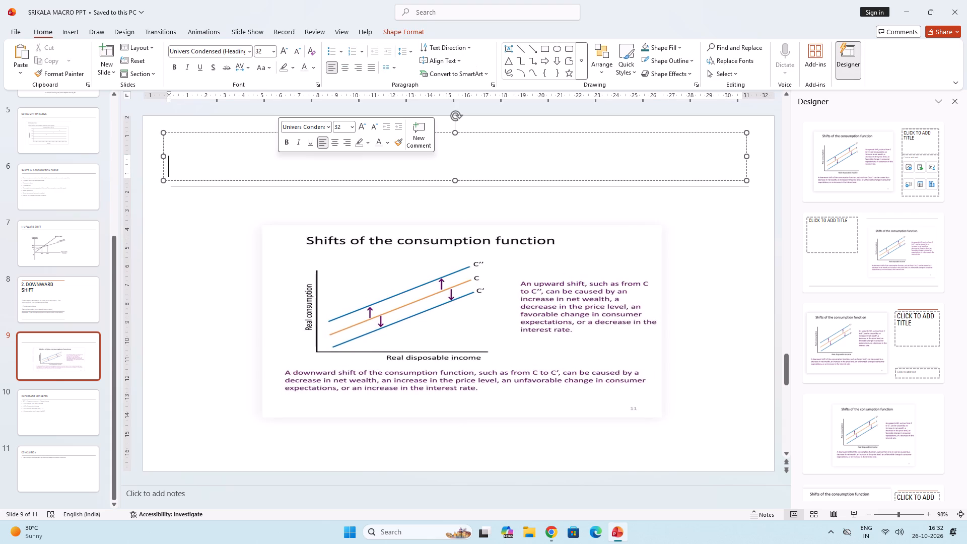
{"action": "type", "text": "SHI"}
{"action": "type", "text": "FTS"}
{"action": "key", "text": "space"}
{"action": "type", "text": "OF THE CONSUMPTION"}
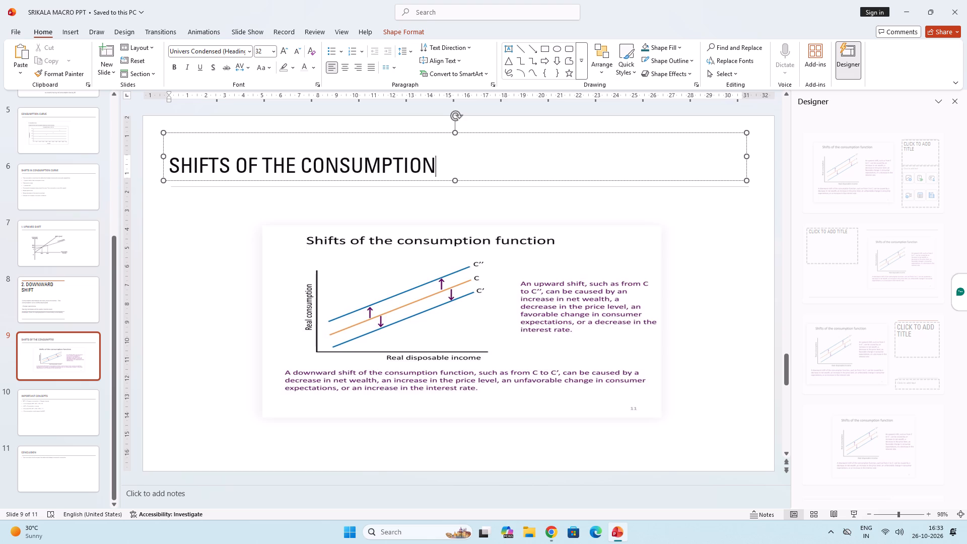
{"action": "key", "text": "space"}
{"action": "type", "text": "FUNCTION"}
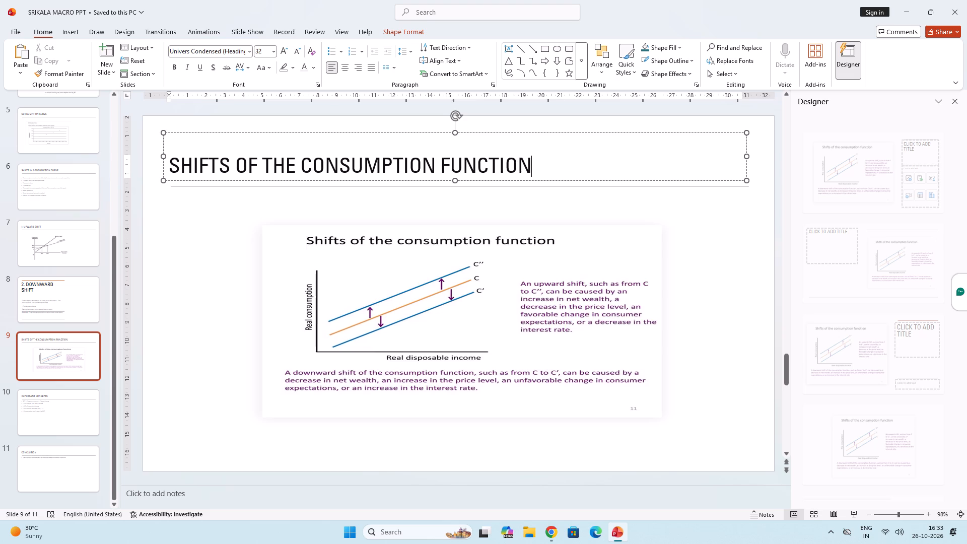
Review the last two slides and delete the "Important Concepts" slide.
{"action": "left_click", "coordinate": [75, 410]}
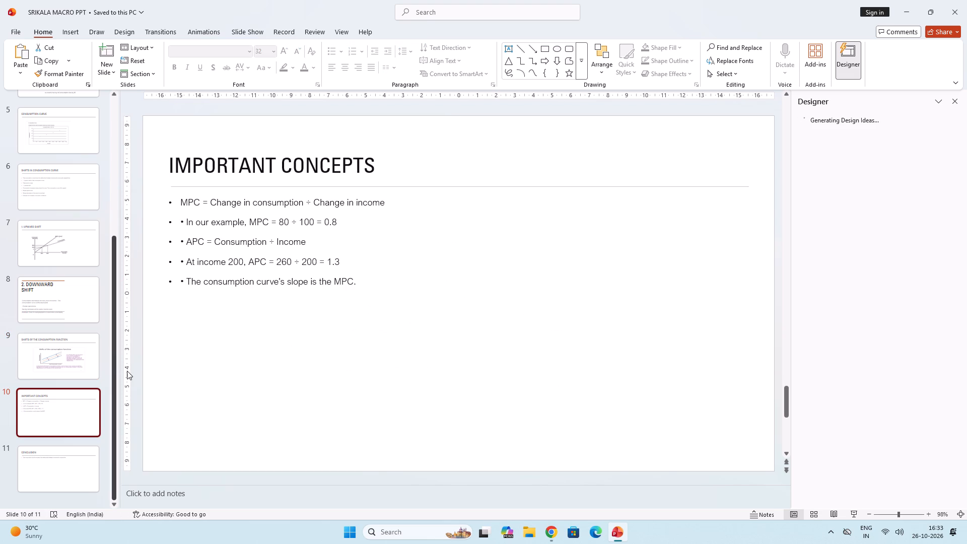
{"action": "left_click", "coordinate": [56, 475]}
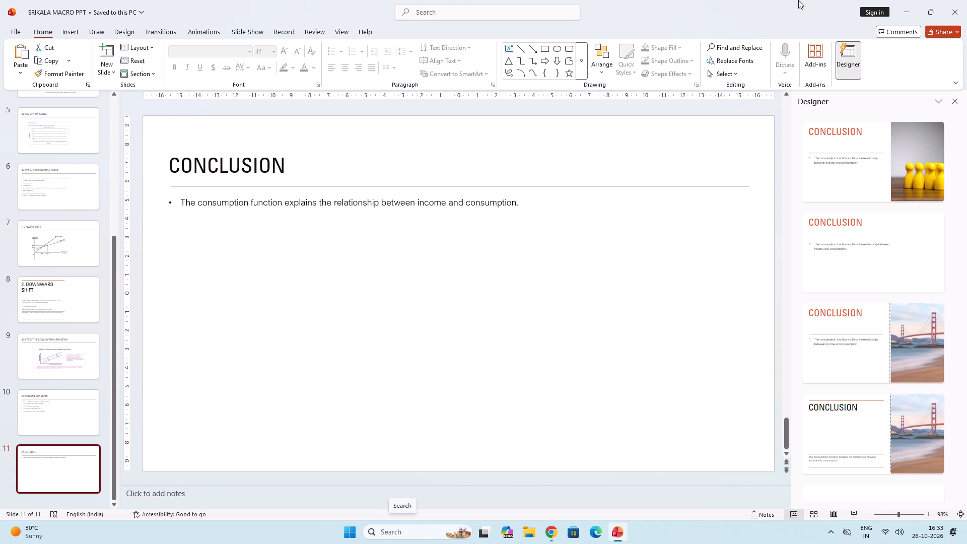
{"action": "left_click", "coordinate": [54, 416]}
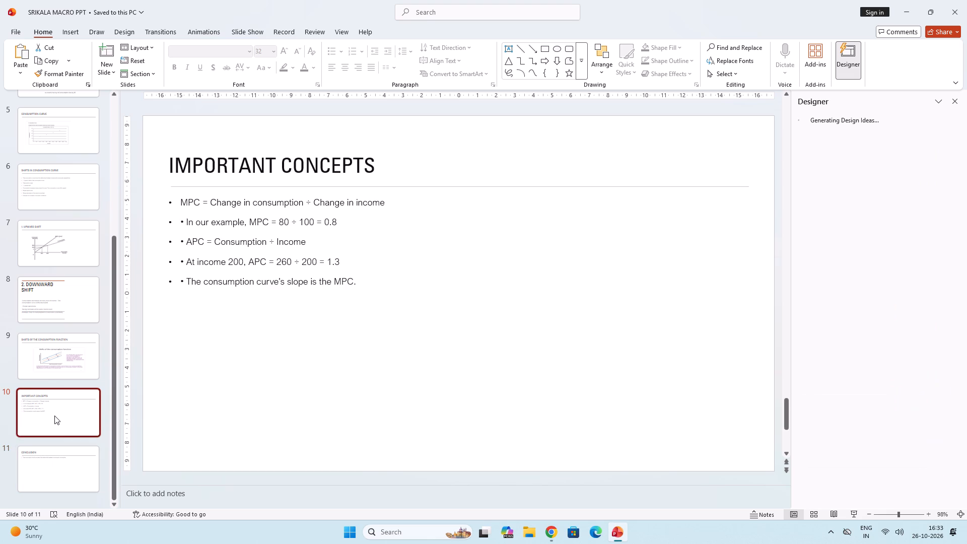
{"action": "right_click", "coordinate": [54, 416]}
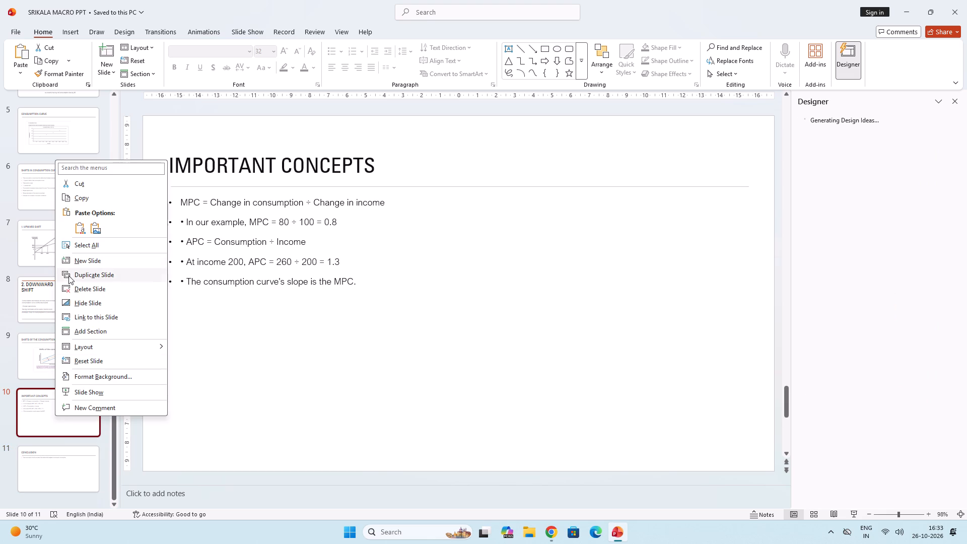
{"action": "left_click", "coordinate": [88, 291]}
On the Conclusion slide, remove the full stop ending the consumption function bullet and leave a space after "consumption".
{"action": "left_click", "coordinate": [39, 461]}
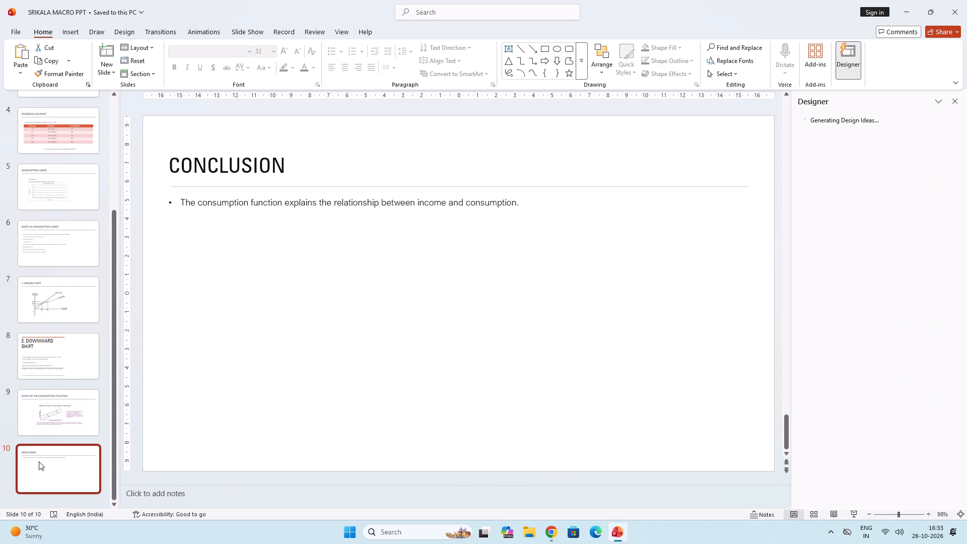
{"action": "left_click", "coordinate": [517, 201]}
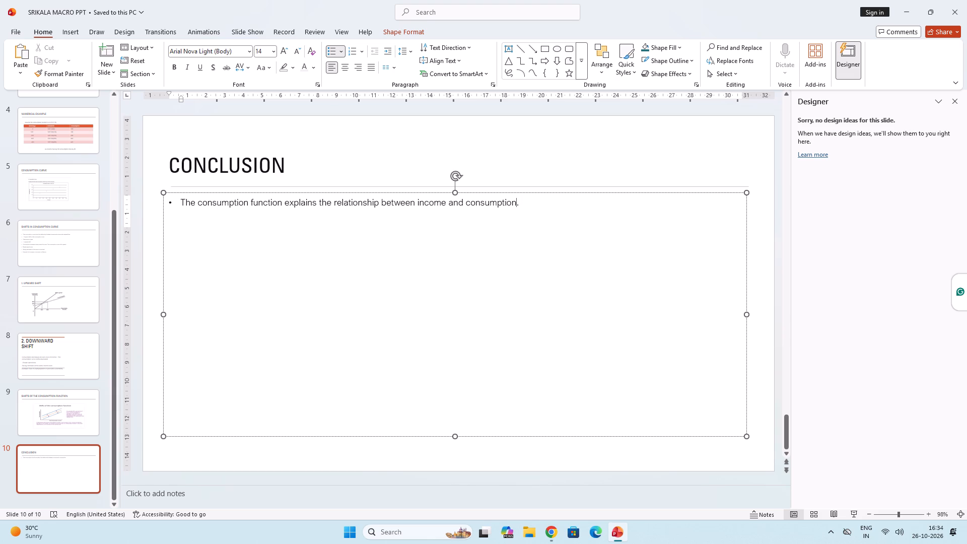
{"action": "left_click", "coordinate": [526, 203]}
{"action": "key", "text": "BackSpace"}
{"action": "key", "text": "e"}
{"action": "key", "text": "BackSpace"}
{"action": "key", "text": "space"}
Set the font size of the Conclusion slide's bullet text to 16.
{"action": "left_click_drag", "start_coordinate": [180, 200], "coordinate": [557, 254]}
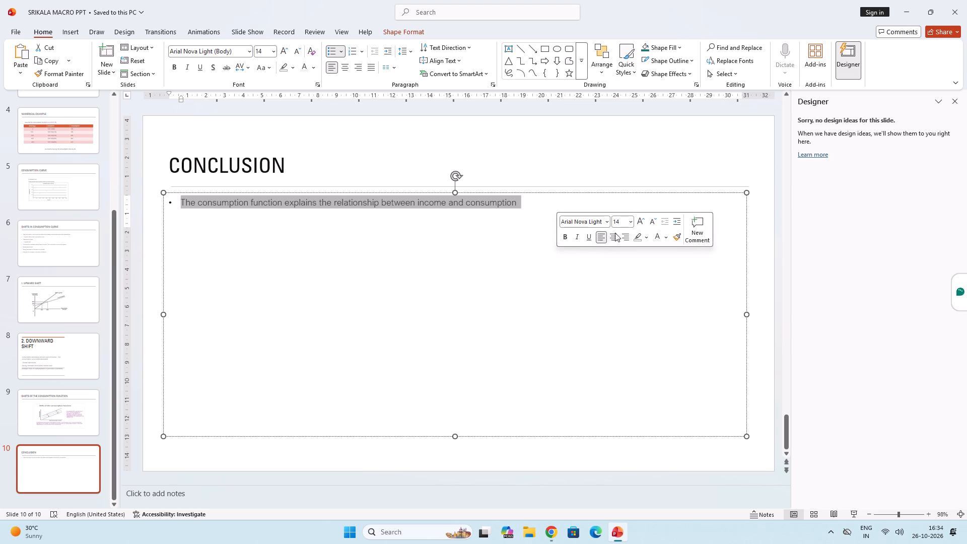
{"action": "left_click", "coordinate": [629, 221]}
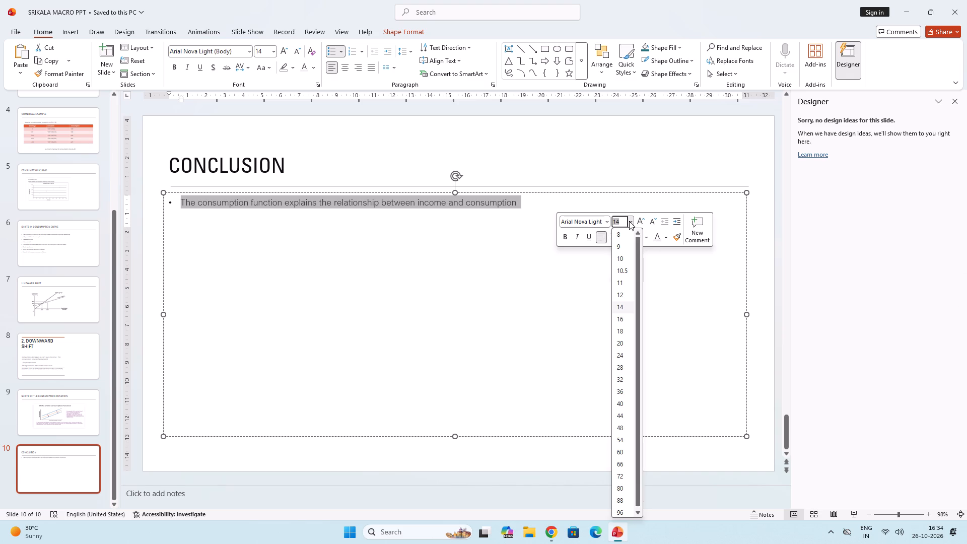
{"action": "left_click", "coordinate": [625, 323]}
{"action": "left_click", "coordinate": [517, 246]}
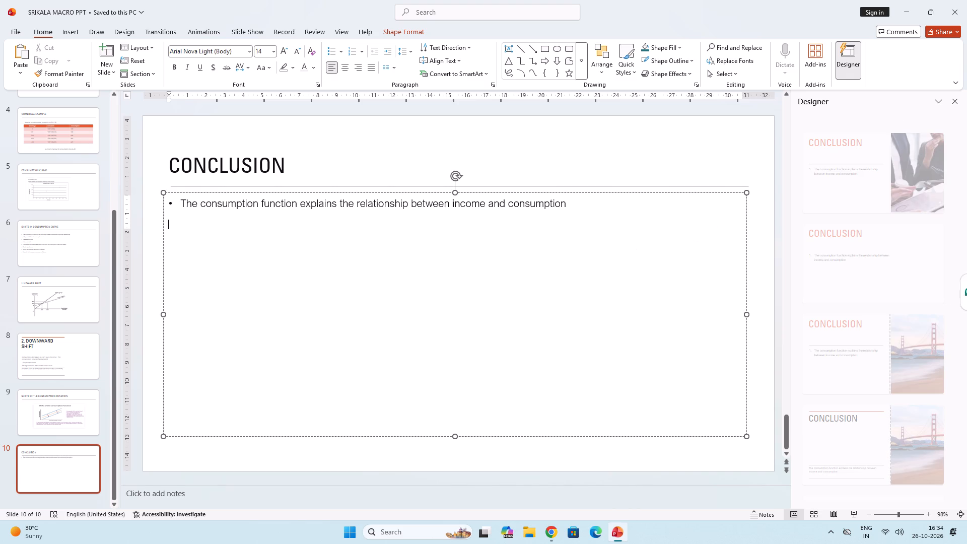
Add the word "expenditure" after "consumption" at the end of the Conclusion bullet.
{"action": "left_click", "coordinate": [569, 203]}
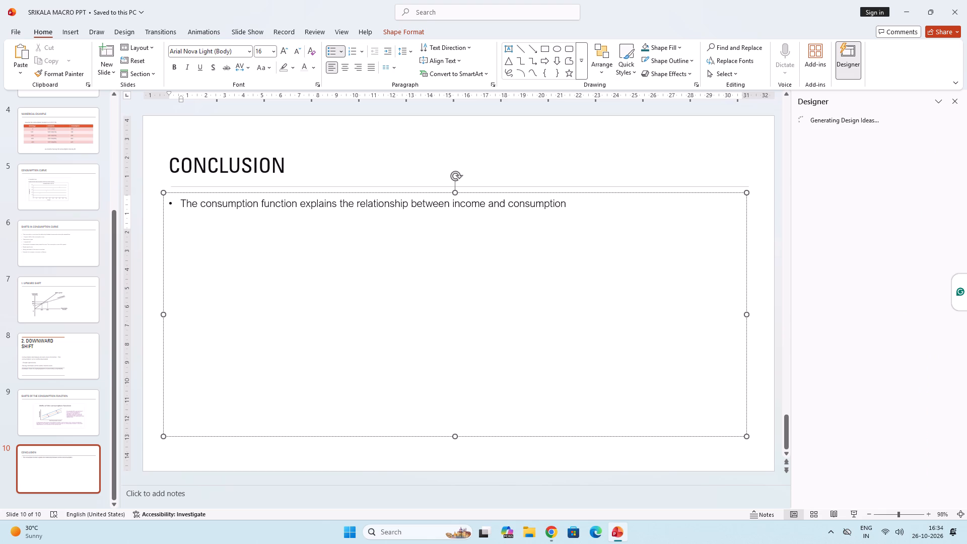
{"action": "type", "text": "ex"}
{"action": "type", "text": "penditure"}
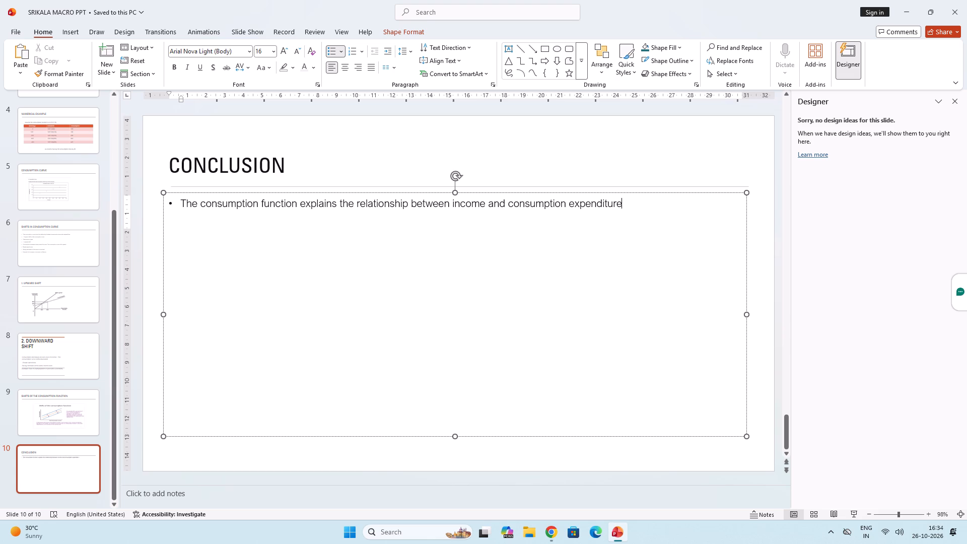
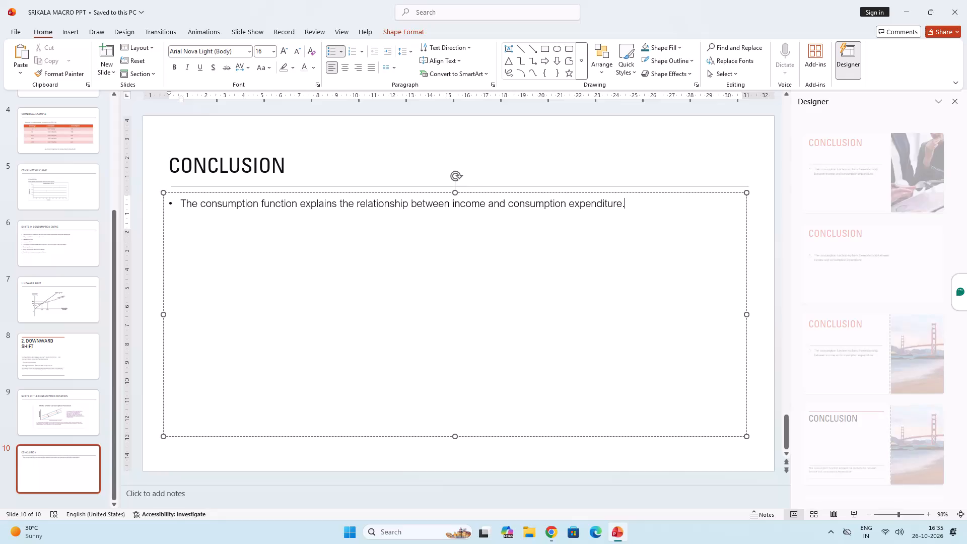
Add the sentence "The consumption function shows that as income increases,consumption also increases." to the end of the Conclusion bullet.
{"action": "key", "text": "space"}
{"action": "key", "text": "t"}
{"action": "key", "text": "h"}
{"action": "key", "text": "BackSpace"}
{"action": "key", "text": "BackSpace"}
{"action": "key", "text": "t"}
{"action": "type", "text": "he cons"}
{"action": "type", "text": "um"}
{"action": "type", "text": "ption"}
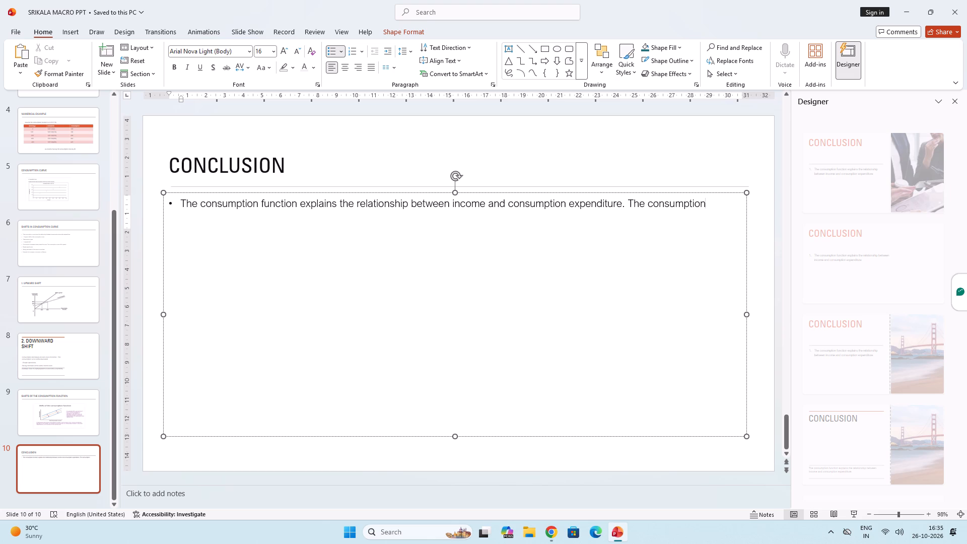
{"action": "key", "text": "space"}
{"action": "type", "text": "fu"}
{"action": "type", "text": "nction"}
{"action": "key", "text": "space"}
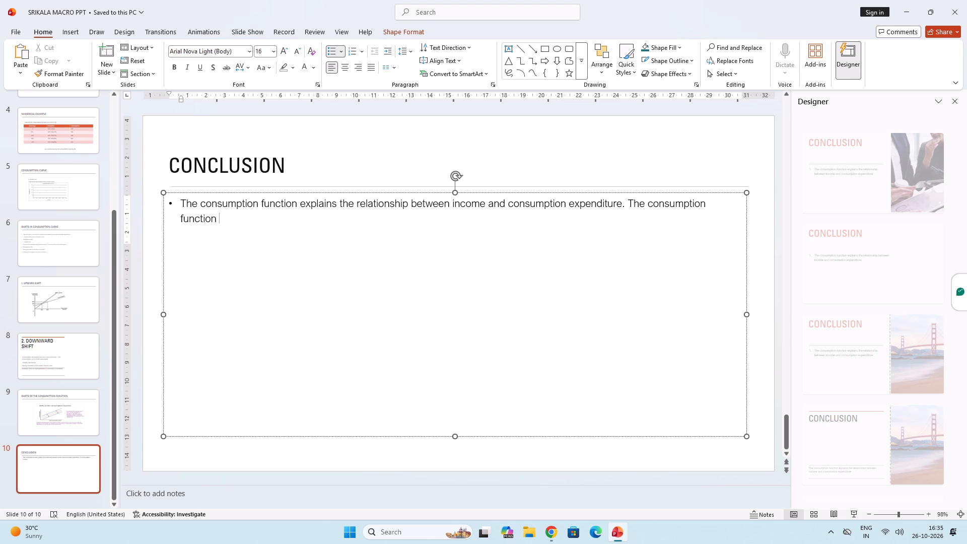
{"action": "type", "text": "sho"}
{"action": "type", "text": "ws that"}
{"action": "key", "text": "space"}
{"action": "type", "text": "as incomr"}
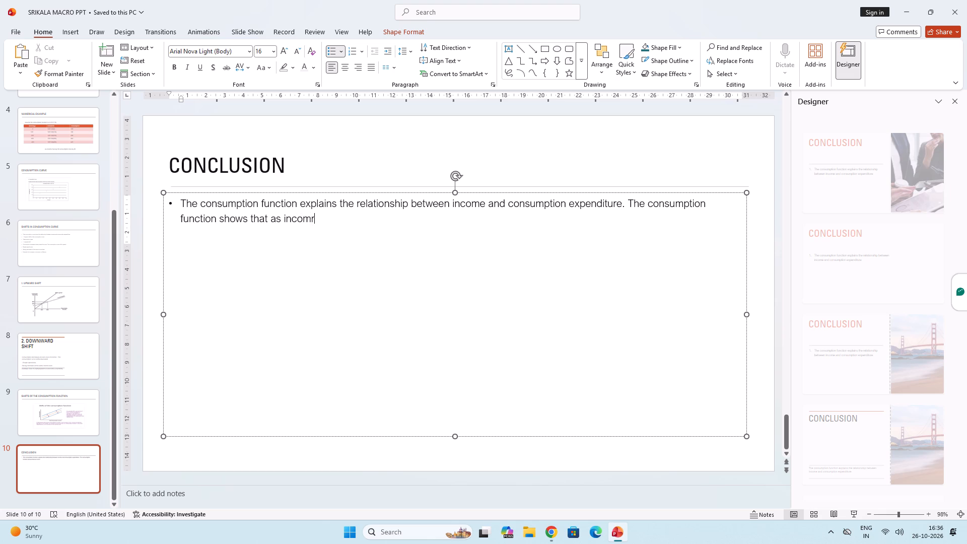
{"action": "key", "text": "BackSpace"}
{"action": "type", "text": "e increases"}
{"action": "key", "text": "comma"}
{"action": "type", "text": "consumption"}
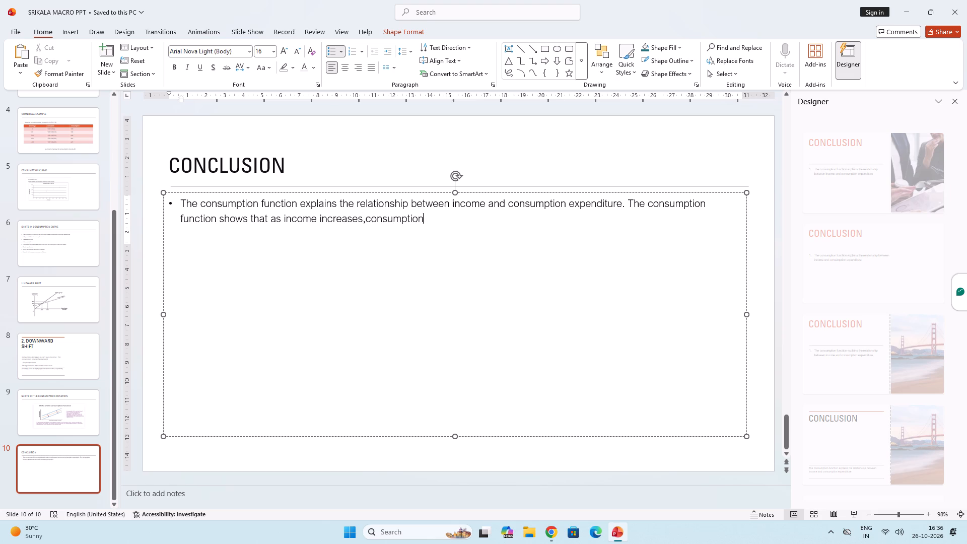
{"action": "key", "text": "space"}
{"action": "type", "text": "als"}
{"action": "type", "text": "o"}
{"action": "key", "text": "space"}
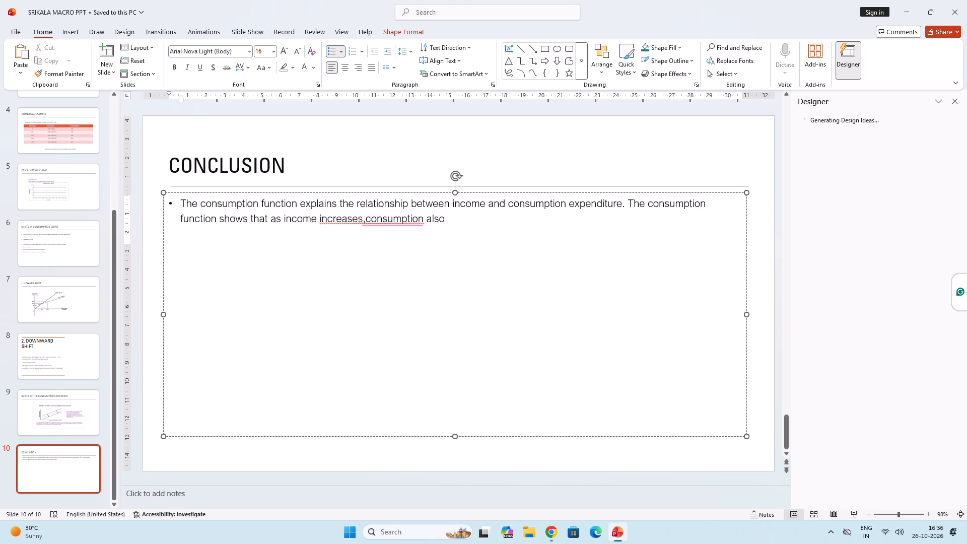
{"action": "type", "text": "increases"}
{"action": "key", "text": "period"}
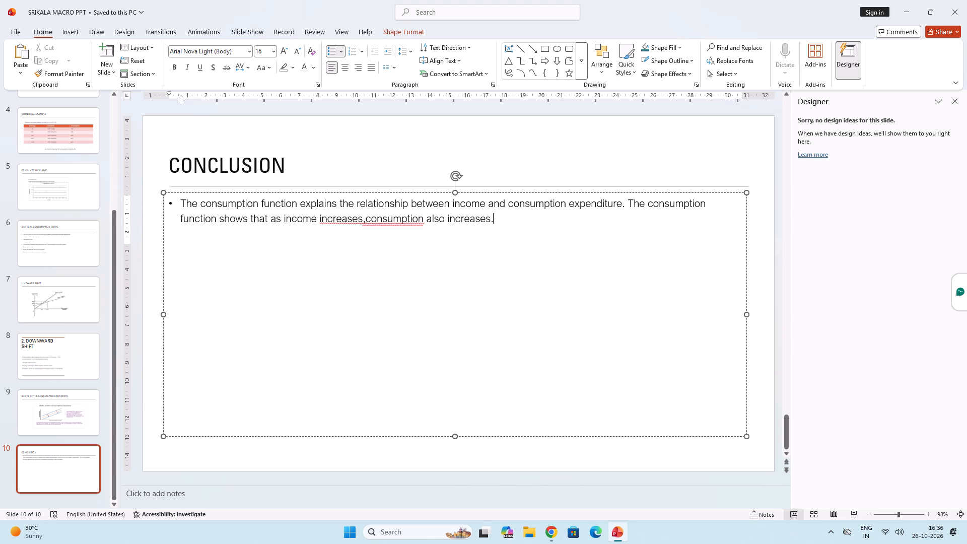
Insert a space before and after the comma between "increases" and "consumption" in the Conclusion bullet.
{"action": "left_click_drag", "start_coordinate": [306, 284], "coordinate": [314, 282]}
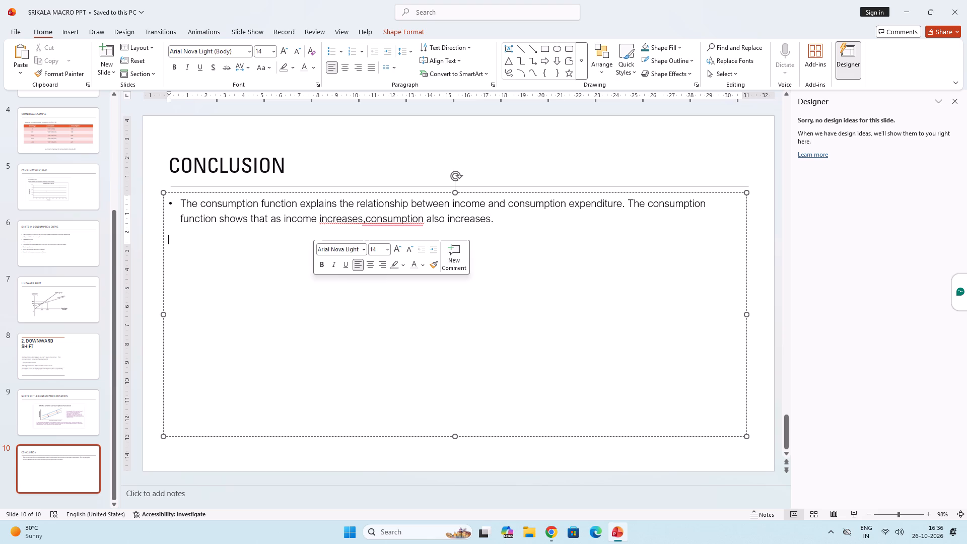
{"action": "left_click", "coordinate": [365, 220]}
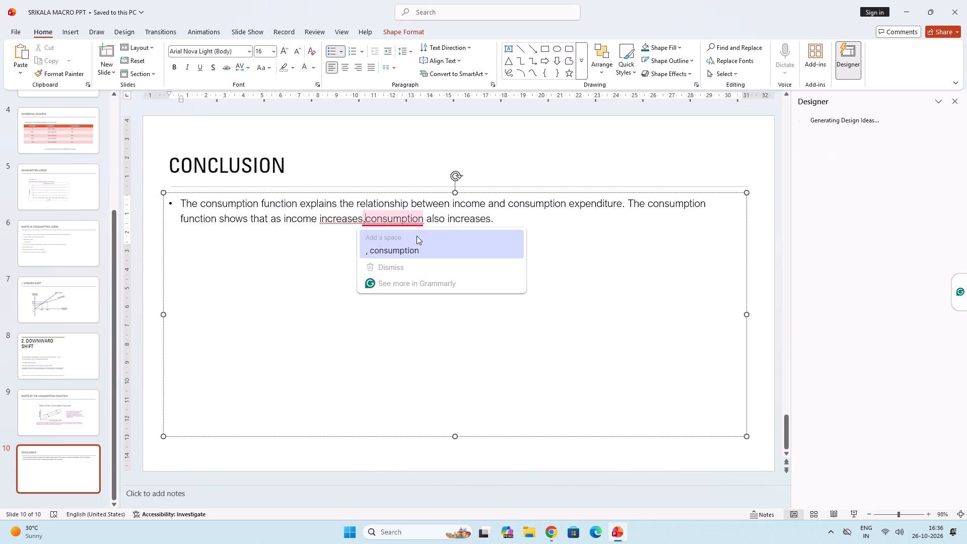
{"action": "key", "text": "space"}
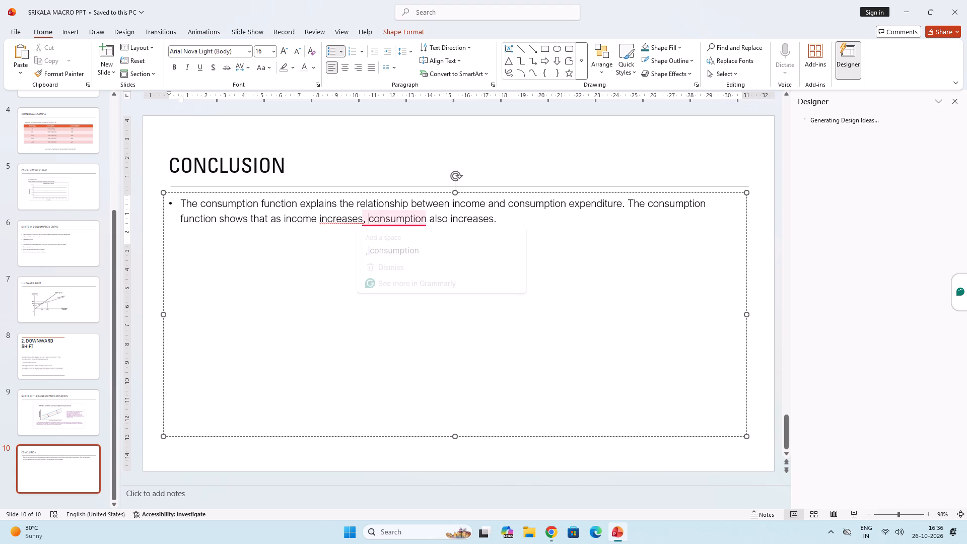
{"action": "left_click", "coordinate": [361, 220]}
{"action": "key", "text": "space"}
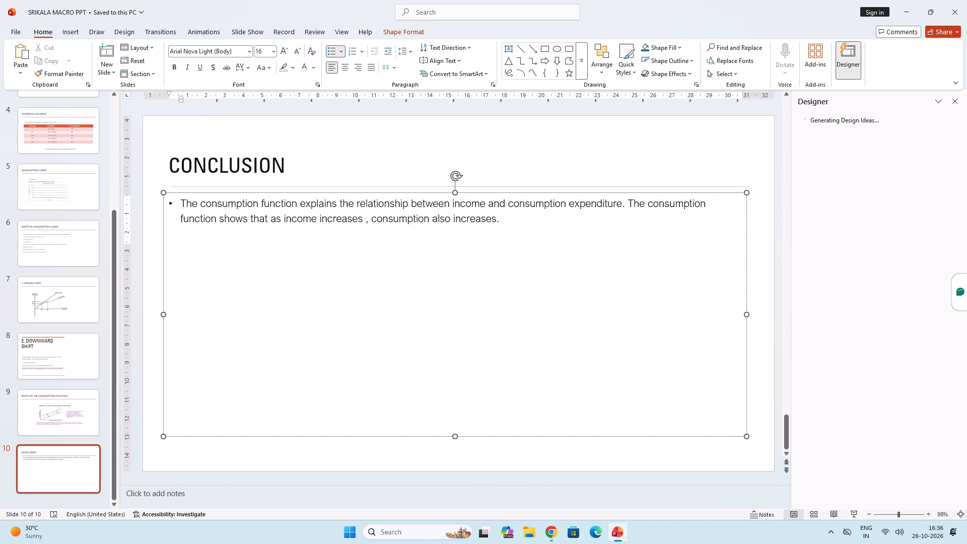
{"action": "left_click", "coordinate": [524, 226]}
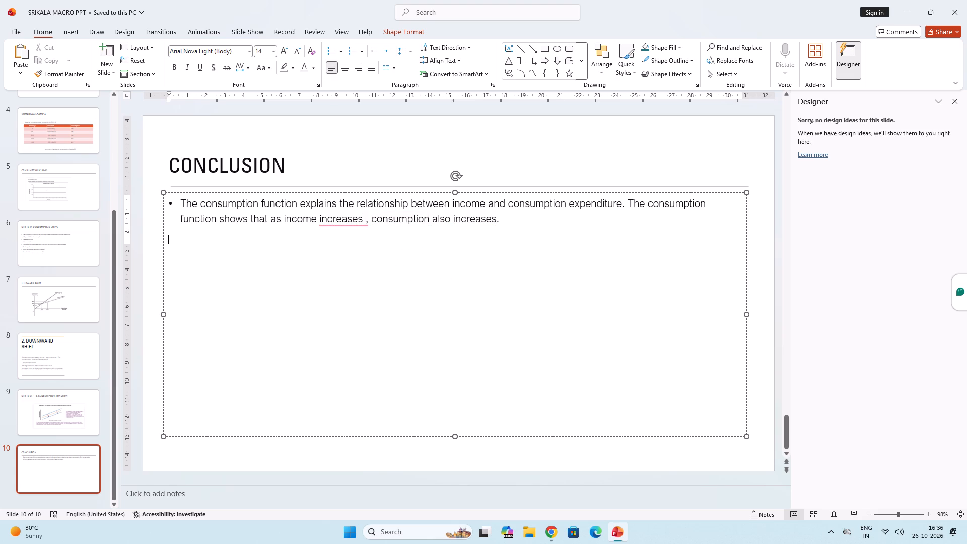
Set the font size of the whole Conclusion bullet text to 36.
{"action": "left_click_drag", "start_coordinate": [180, 201], "coordinate": [528, 245]}
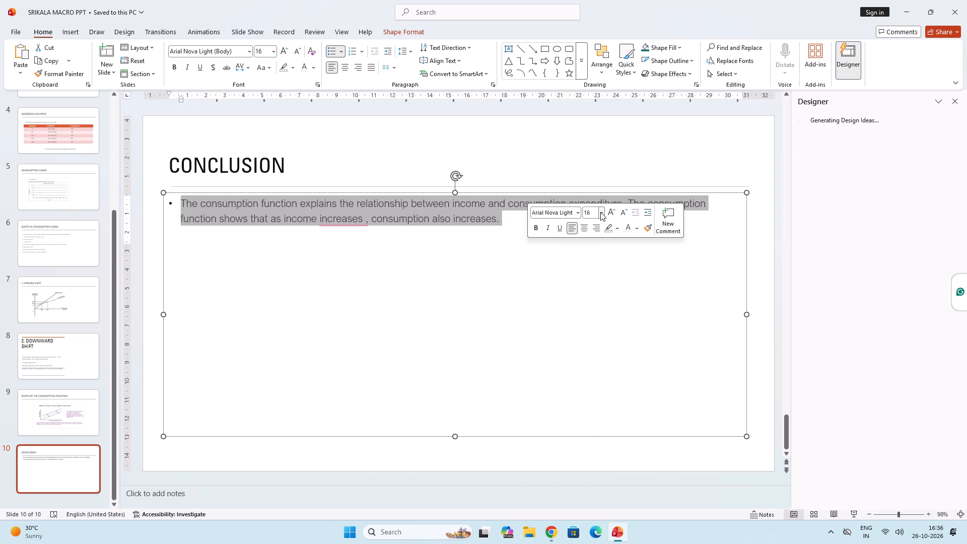
{"action": "left_click", "coordinate": [600, 212]}
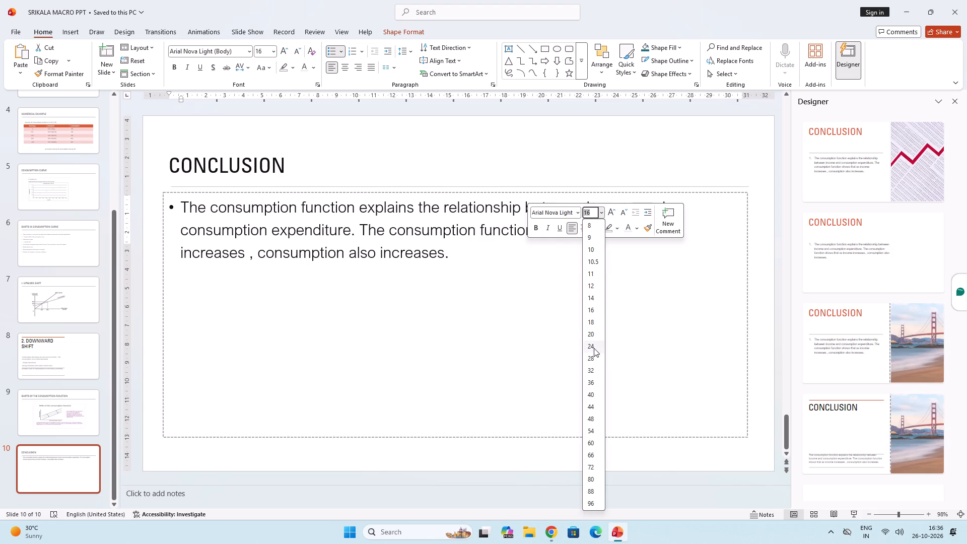
{"action": "left_click", "coordinate": [595, 382]}
{"action": "left_click", "coordinate": [421, 373]}
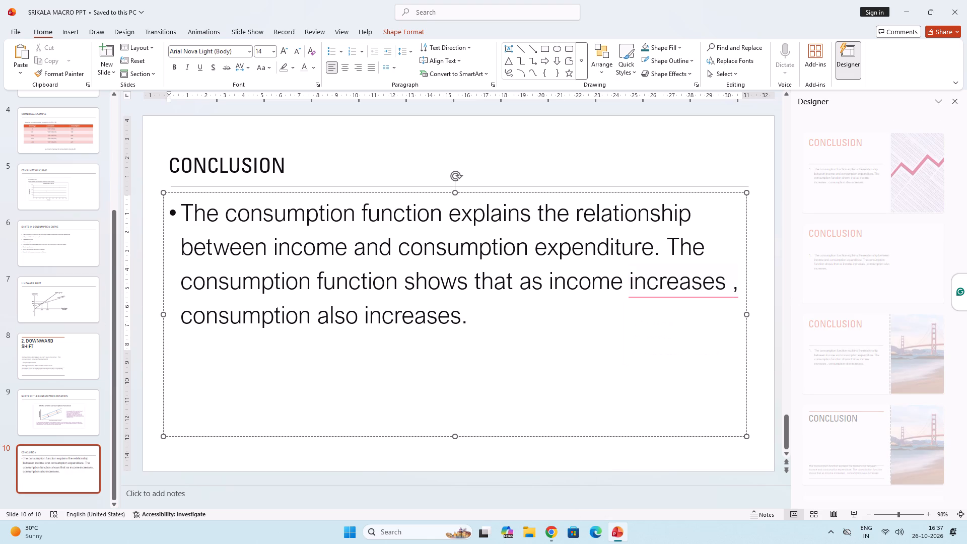
Look through the suggested design ideas for the Conclusion slide.
{"action": "left_click", "coordinate": [177, 212]}
{"action": "left_click", "coordinate": [175, 214]}
{"action": "left_click", "coordinate": [173, 212]}
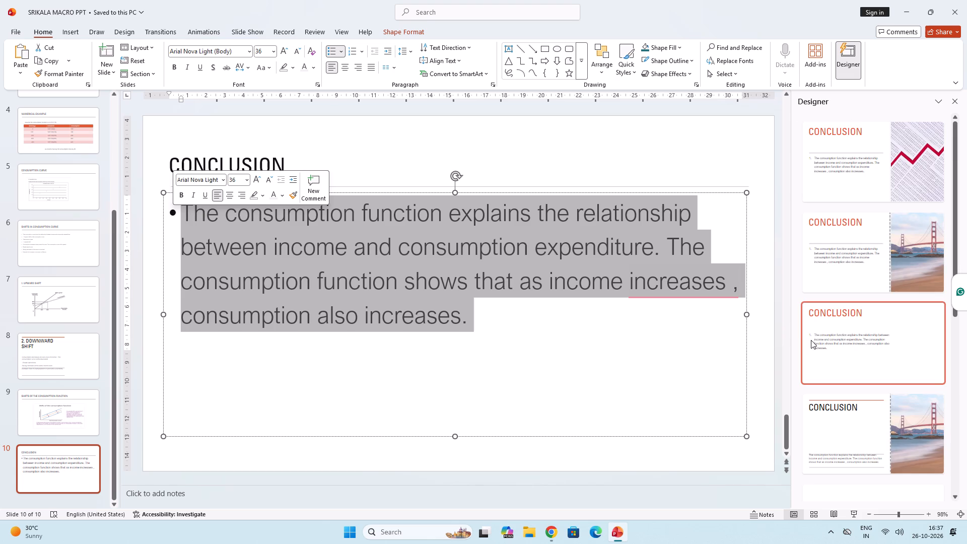
{"action": "left_click_drag", "start_coordinate": [595, 304], "coordinate": [595, 310]}
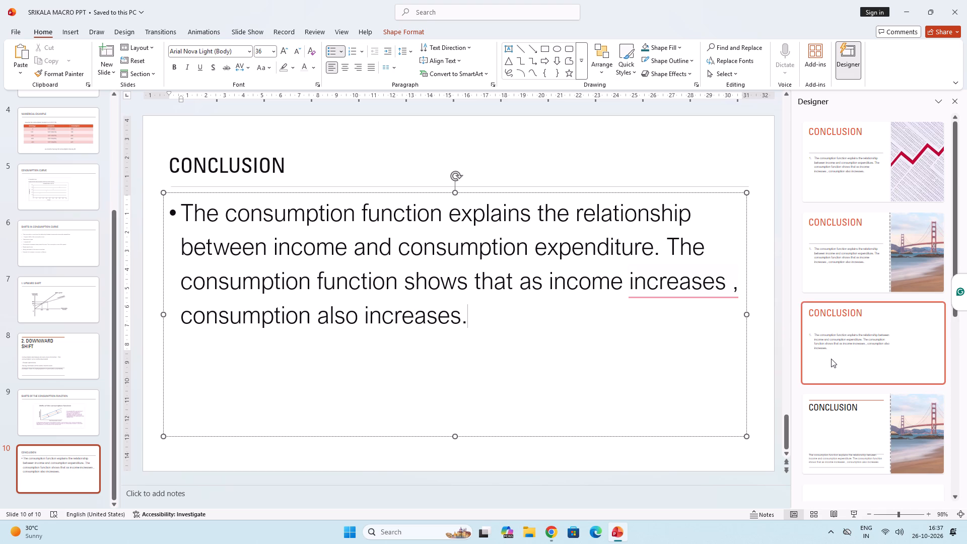
{"action": "scroll", "coordinate": [851, 380], "scroll_direction": "down", "scroll_amount": 11}
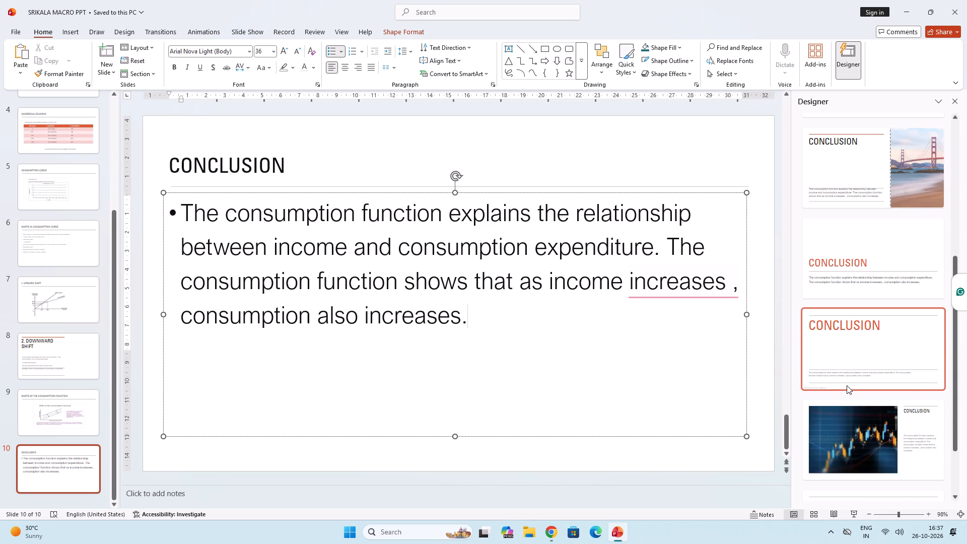
{"action": "scroll", "coordinate": [847, 385], "scroll_direction": "down", "scroll_amount": 6}
{"action": "scroll", "coordinate": [846, 387], "scroll_direction": "up", "scroll_amount": 5}
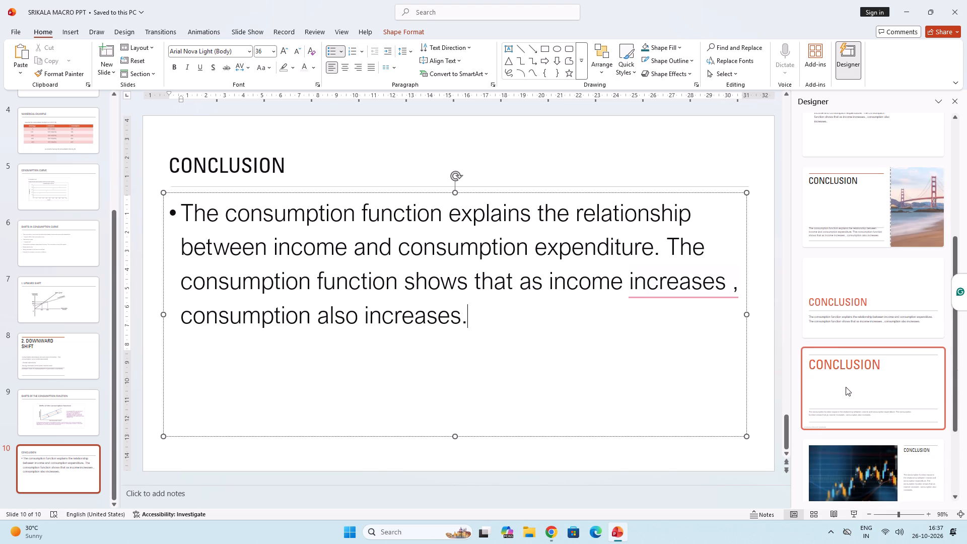
Change the font colour of the "Conclusion" title to standard red.
{"action": "left_click", "coordinate": [286, 160]}
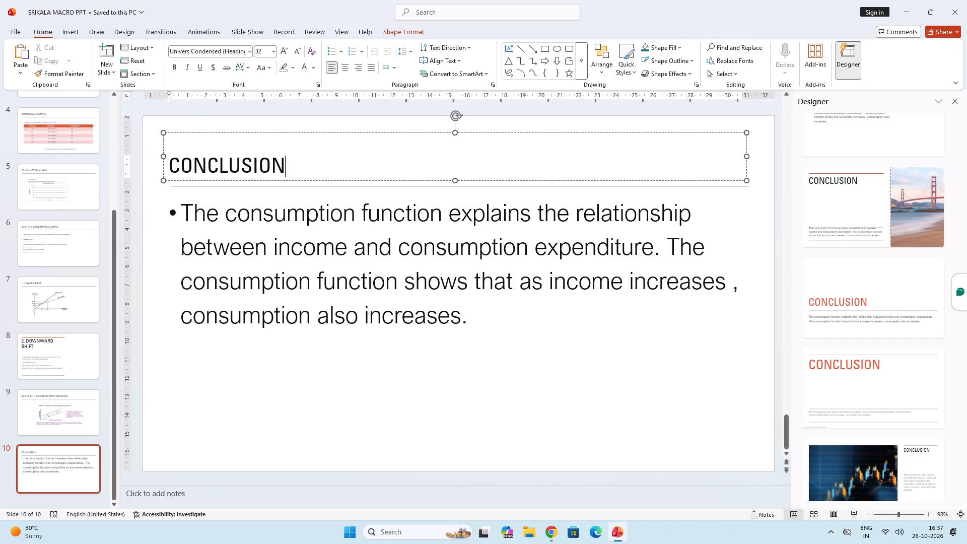
{"action": "left_click_drag", "start_coordinate": [171, 162], "coordinate": [288, 184]}
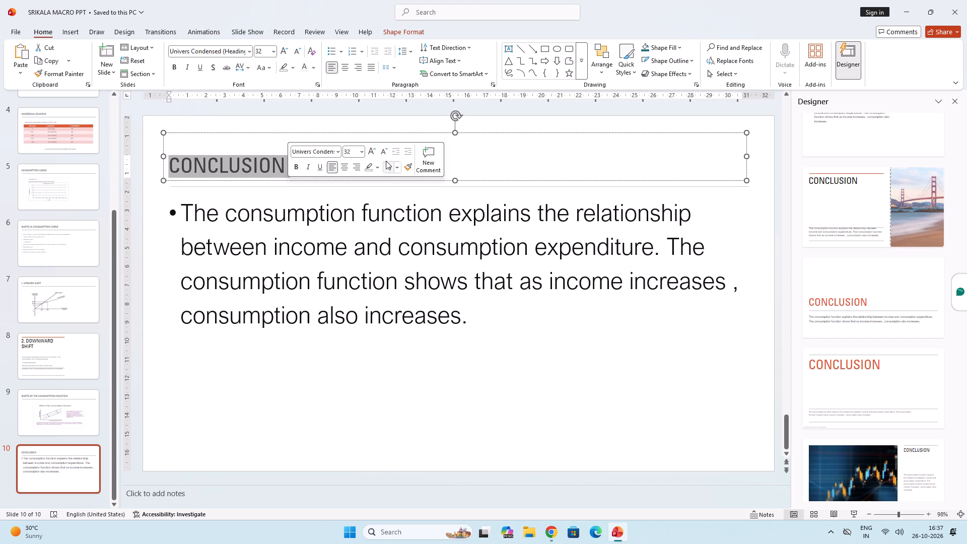
{"action": "right_click", "coordinate": [258, 163]}
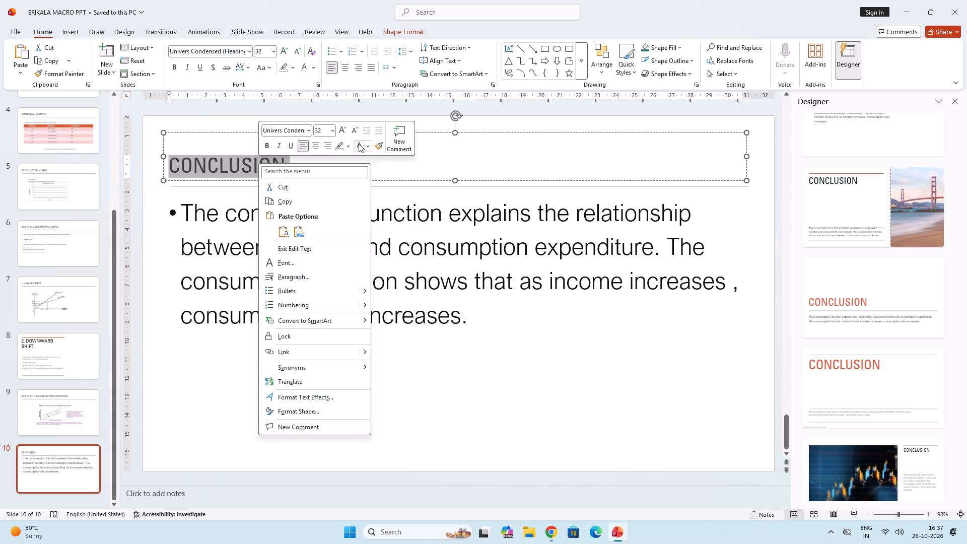
{"action": "left_click", "coordinate": [366, 144]}
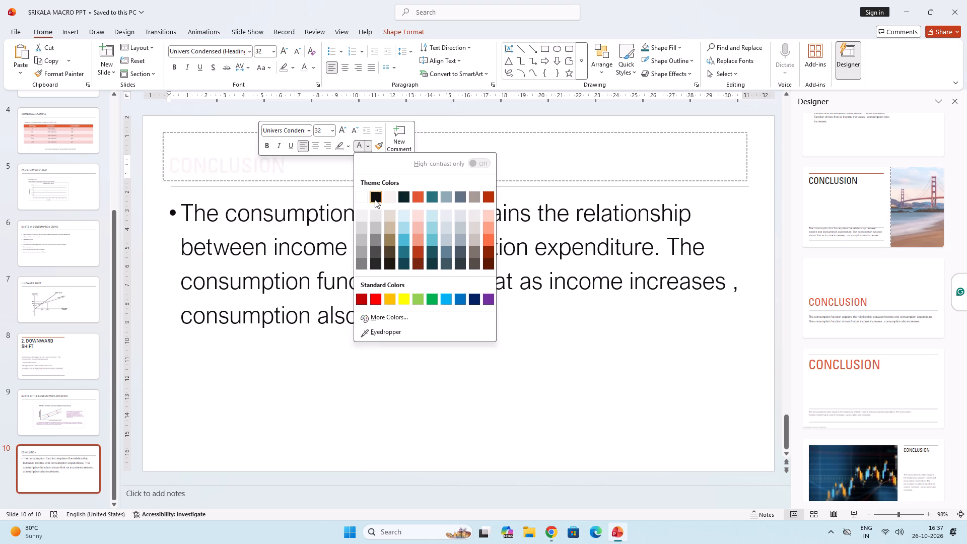
{"action": "left_click", "coordinate": [379, 298]}
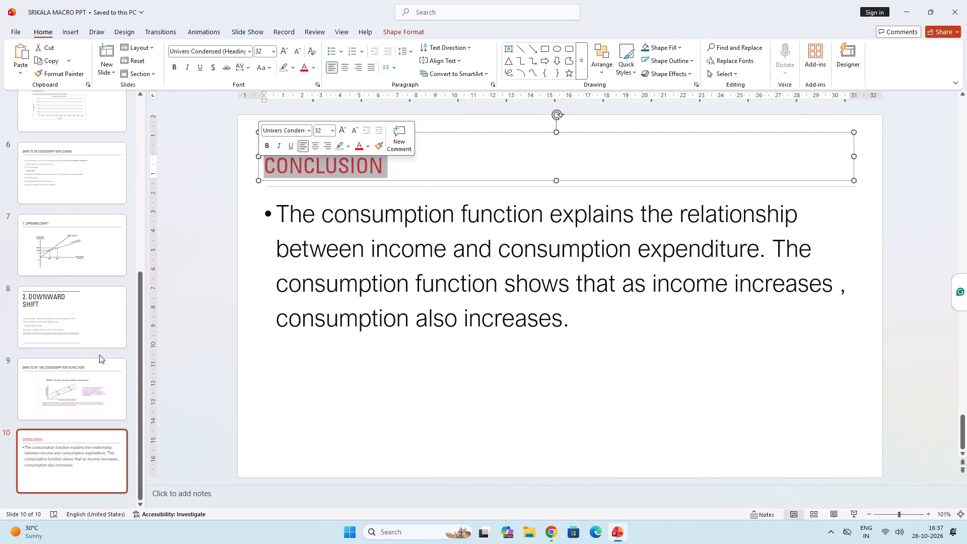
Review the earlier slides, going back from the shifts graph slide to the opening slide with the student details.
{"action": "left_click", "coordinate": [76, 380]}
{"action": "left_click", "coordinate": [59, 236]}
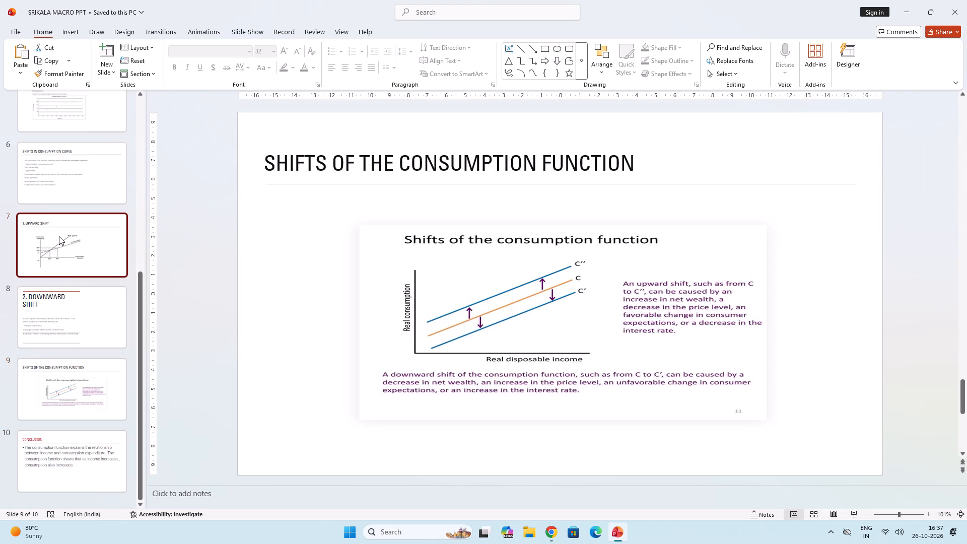
{"action": "left_click", "coordinate": [58, 193]}
{"action": "scroll", "coordinate": [54, 196], "scroll_direction": "up", "scroll_amount": 10}
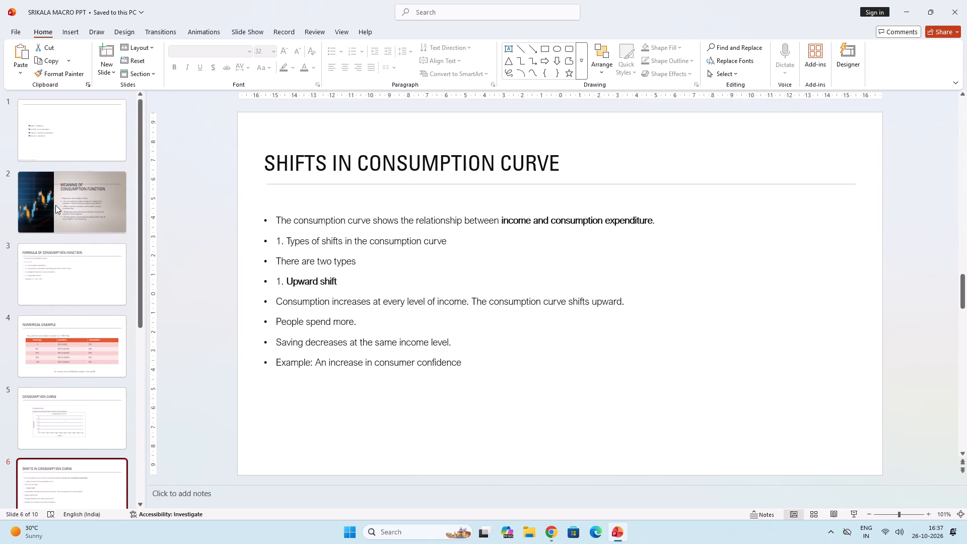
{"action": "scroll", "coordinate": [54, 209], "scroll_direction": "up", "scroll_amount": 6}
{"action": "left_click", "coordinate": [86, 142]}
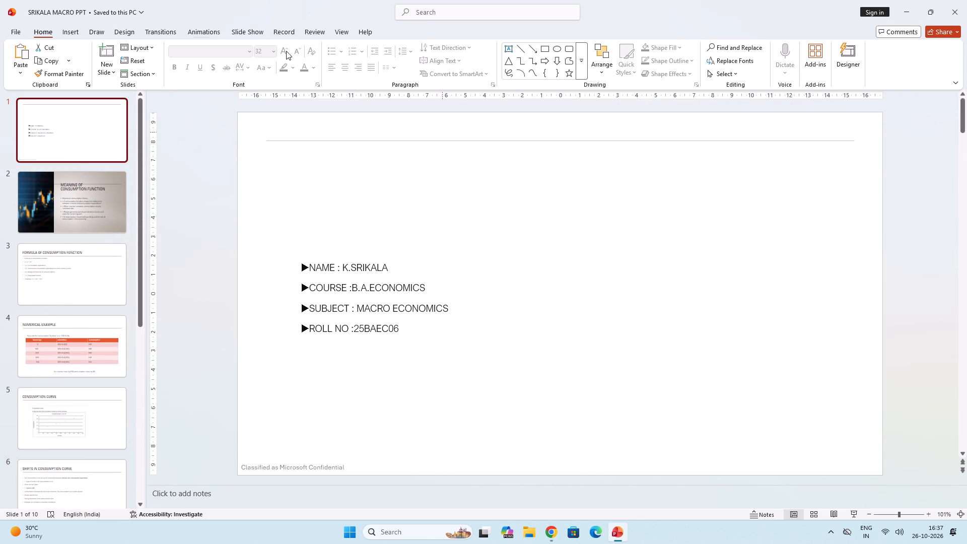
Apply the turquoise-block theme with the grey side panel to the presentation, and reapply it to the selected opening slide.
{"action": "left_click", "coordinate": [133, 28]}
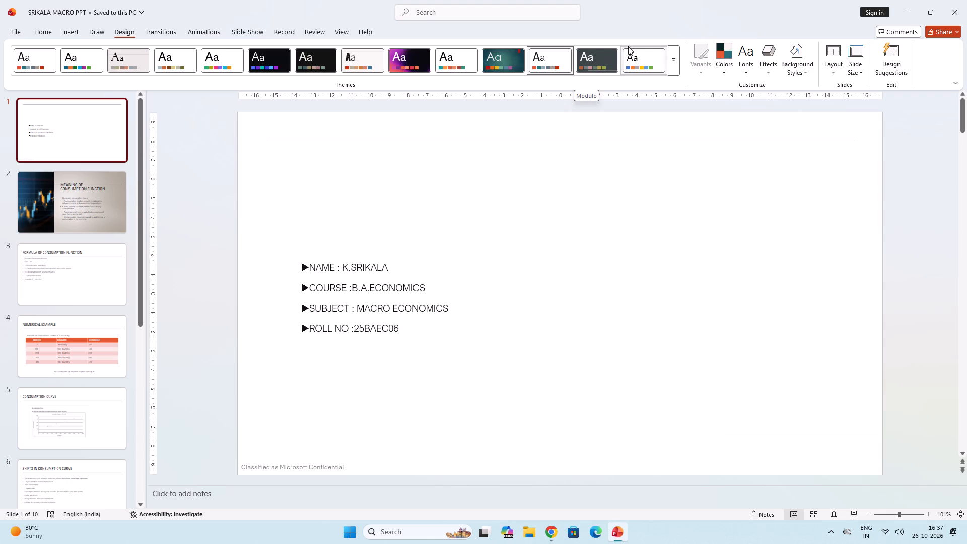
{"action": "left_click", "coordinate": [673, 58]}
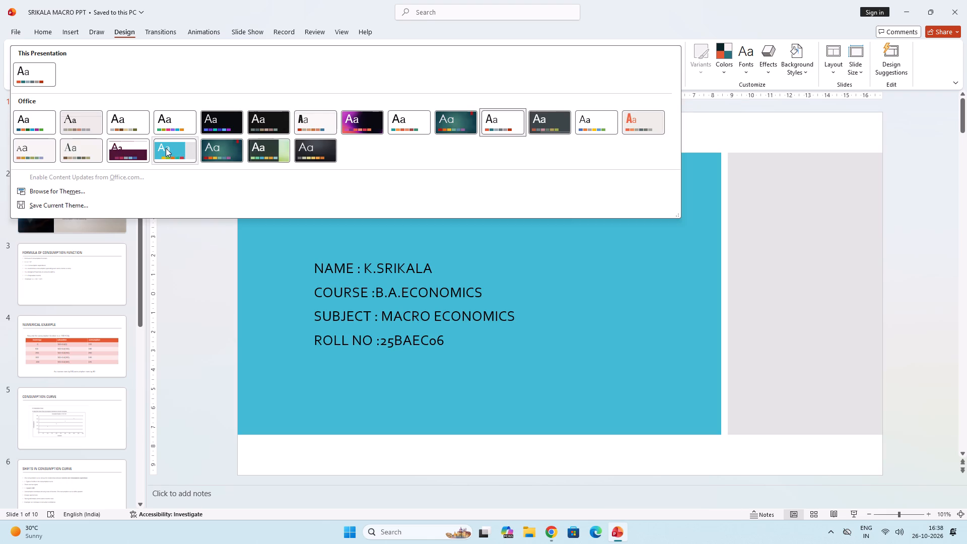
{"action": "left_click", "coordinate": [166, 148]}
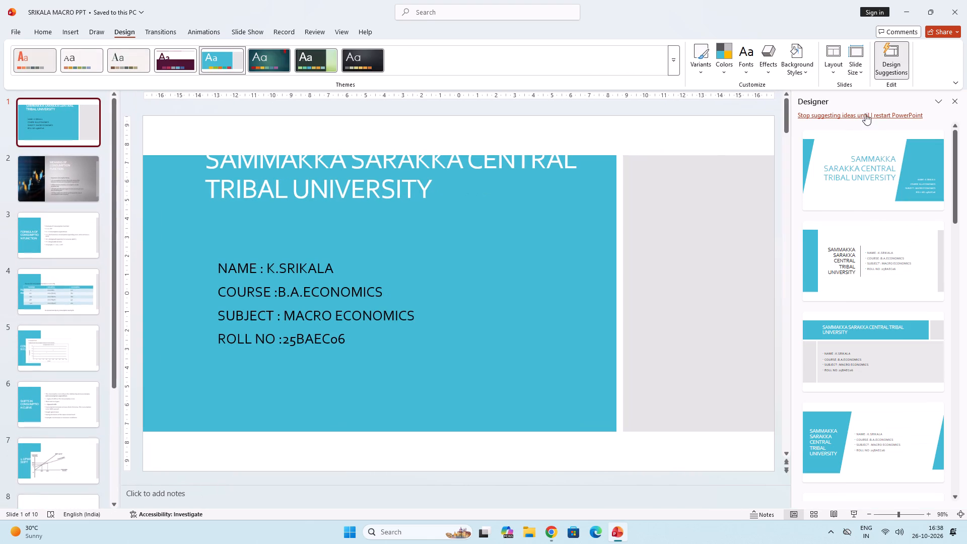
{"action": "right_click", "coordinate": [209, 56]}
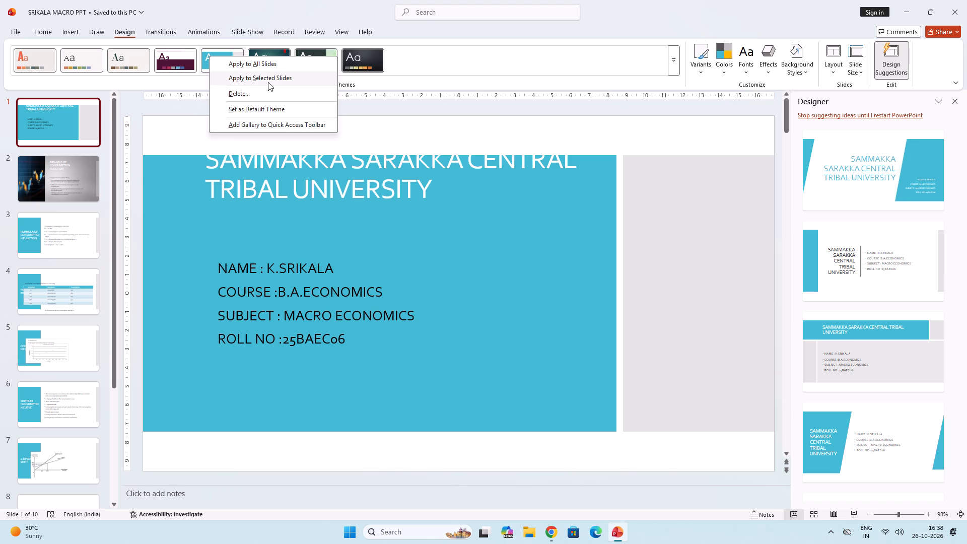
{"action": "left_click", "coordinate": [275, 76]}
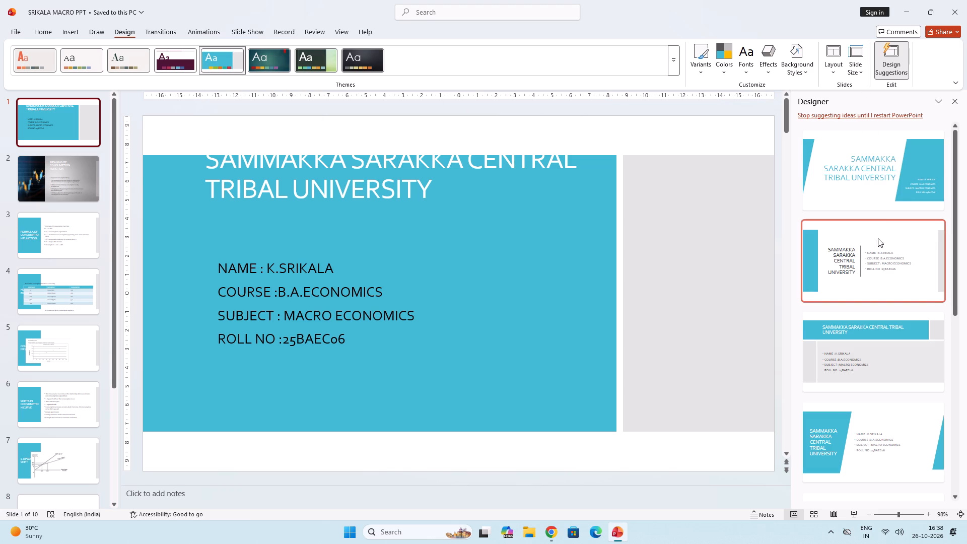
Apply the design idea with a turquoise title band above a grey details panel to the opening slide.
{"action": "left_click", "coordinate": [859, 325]}
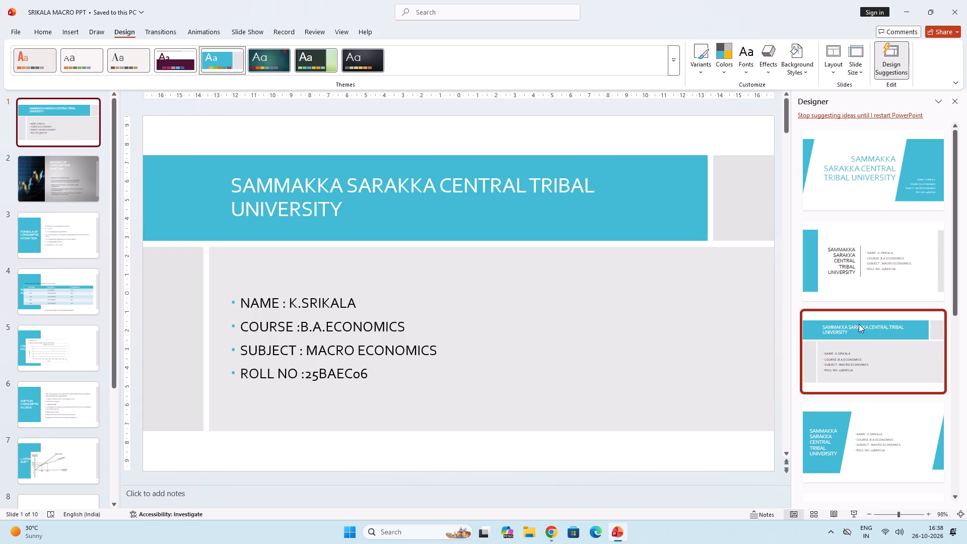
Give the Meaning of Consumption Function slide the design idea with a full candlestick-chart background, turquoise title block and pale text panel.
{"action": "left_click", "coordinate": [74, 167]}
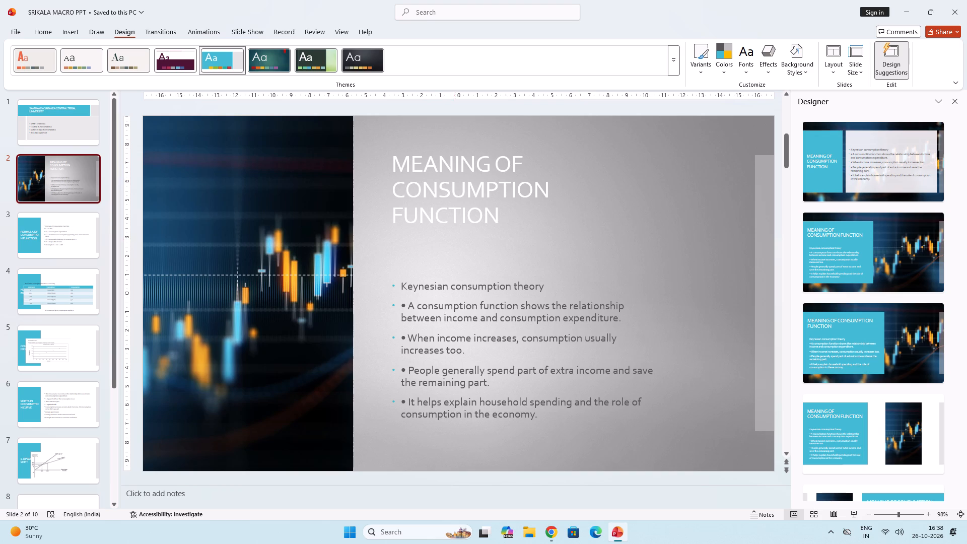
{"action": "left_click", "coordinate": [848, 177]}
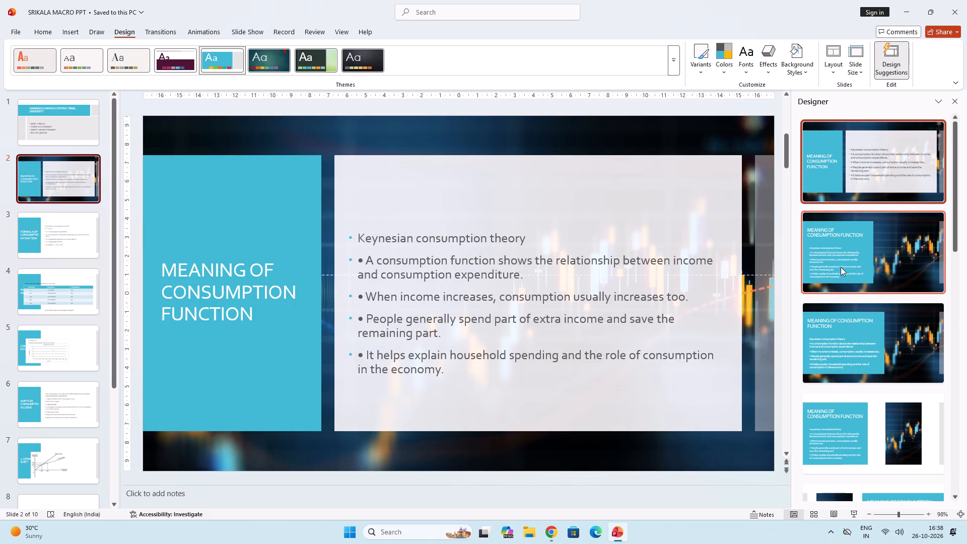
Close the presentation with its changes saved, and close the browser window showing the shifts graph.
{"action": "left_click", "coordinate": [82, 223]}
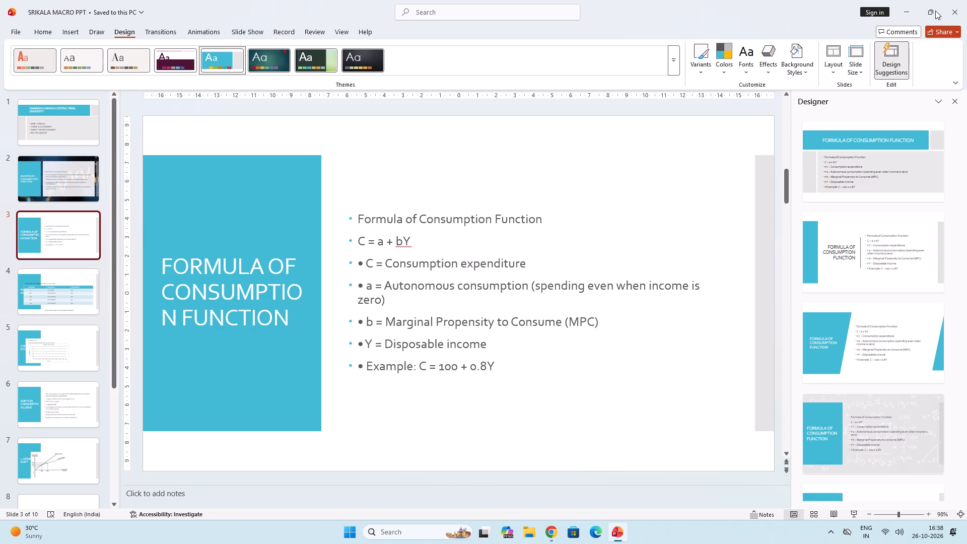
{"action": "left_click", "coordinate": [953, 14]}
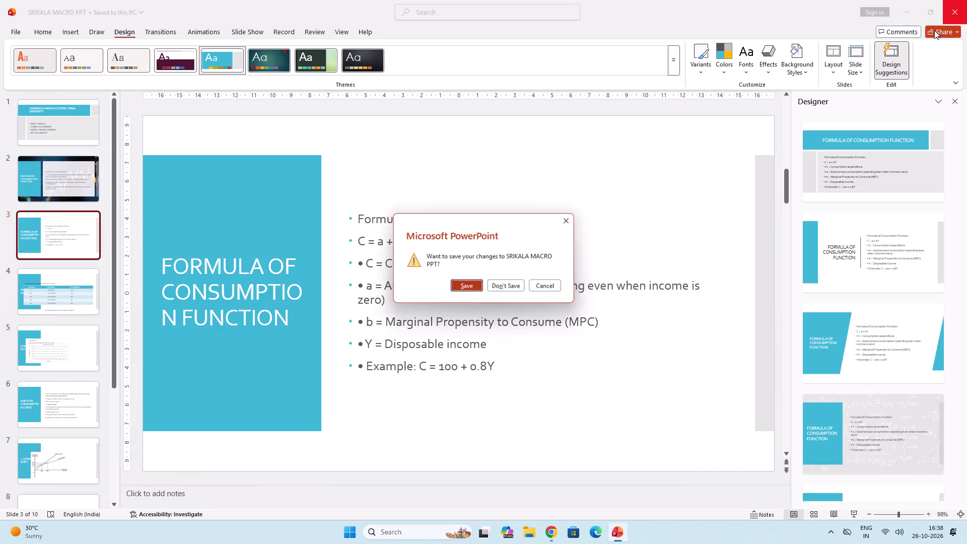
{"action": "left_click", "coordinate": [457, 287]}
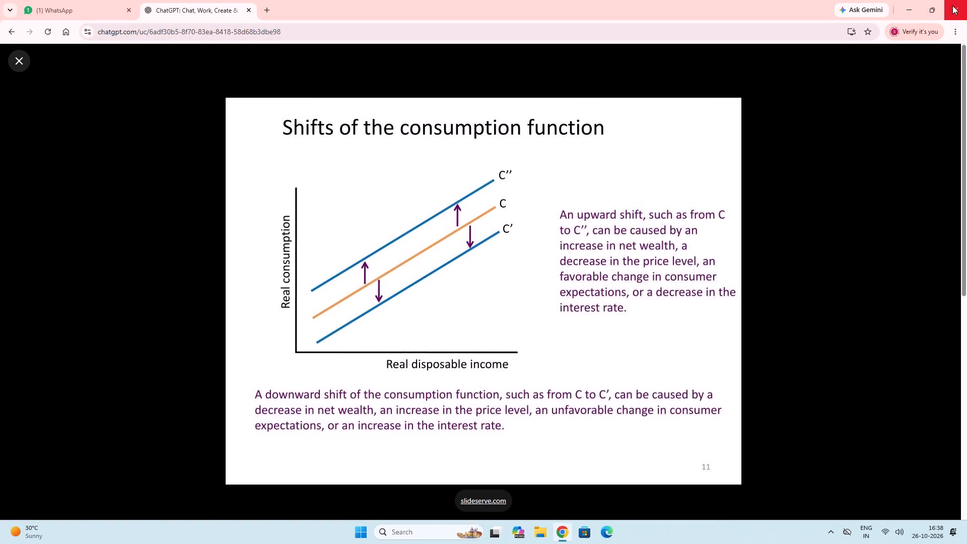
{"action": "left_click", "coordinate": [958, 16]}
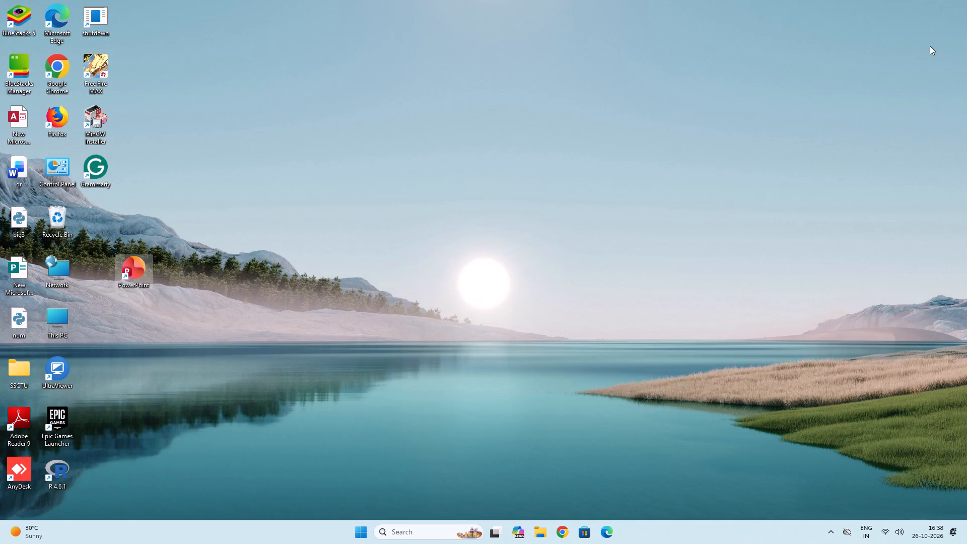
Restart PowerPoint from the desktop and reopen the recent file SRIKALA MACRO PPT.
{"action": "left_click", "coordinate": [123, 279]}
{"action": "left_click", "coordinate": [130, 266]}
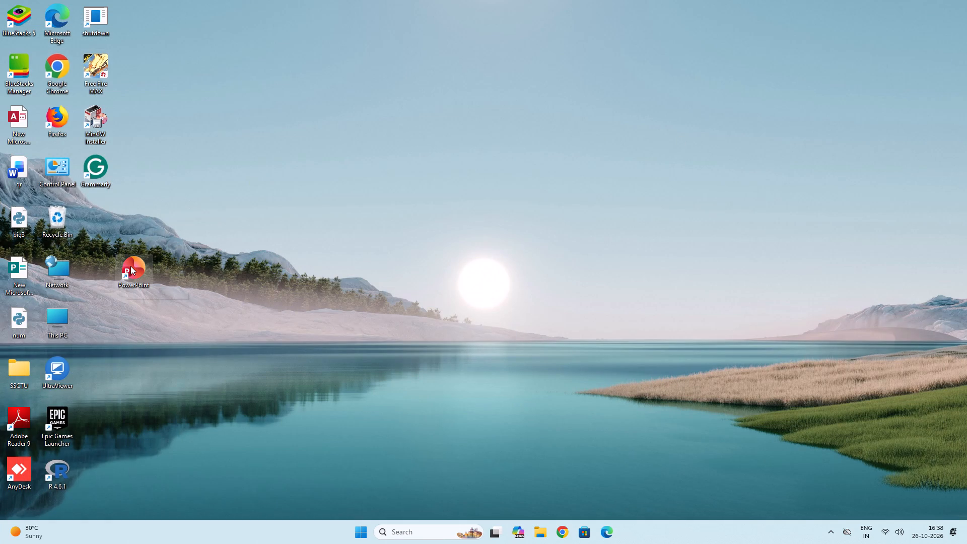
{"action": "double_click", "coordinate": [130, 266]}
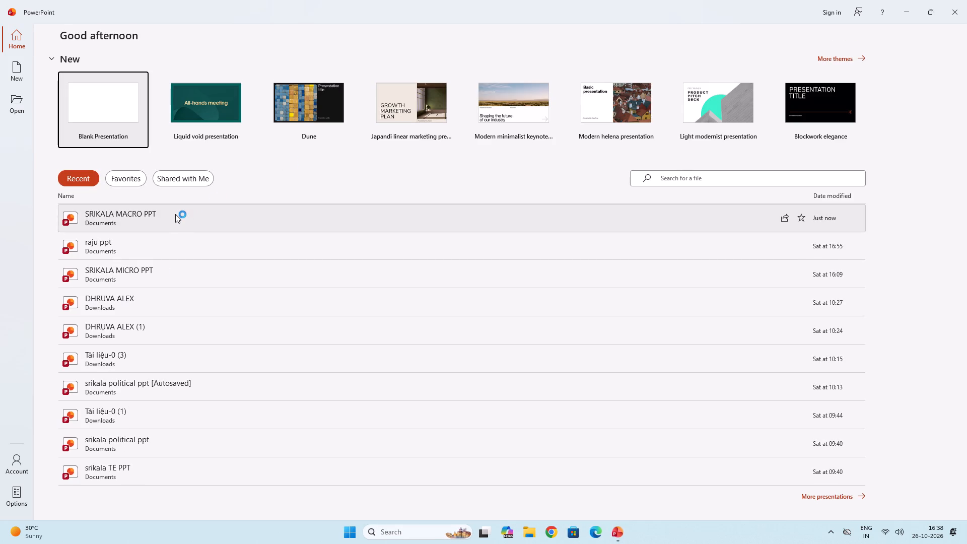
{"action": "left_click", "coordinate": [175, 214]}
{"action": "left_click", "coordinate": [112, 204]}
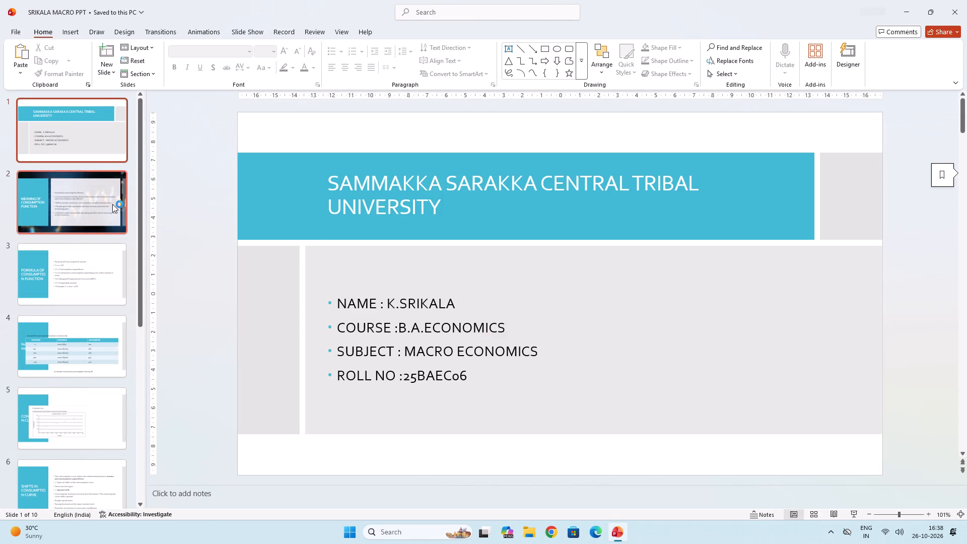
Apply the dark green theme with the light green side strip to only the Formula of Consumption Function slide.
{"action": "left_click", "coordinate": [60, 252]}
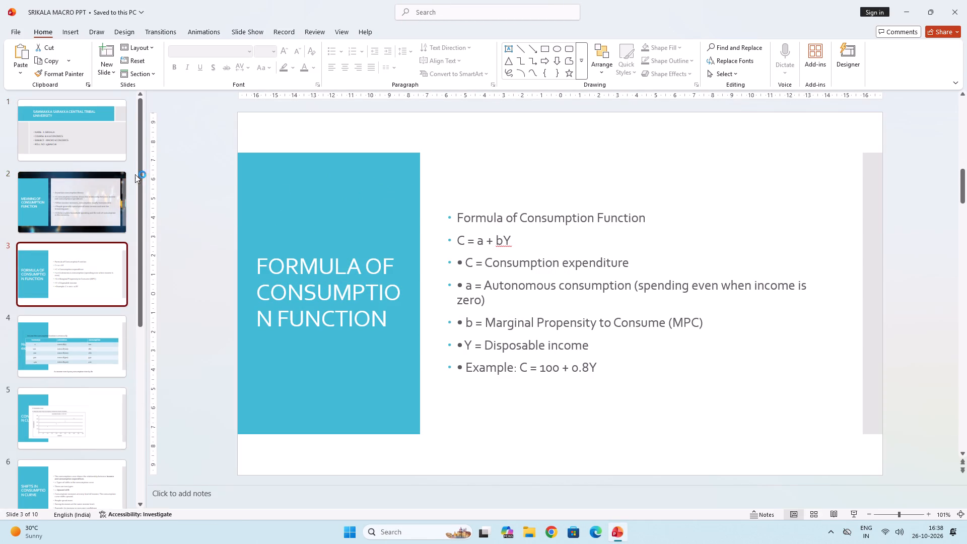
{"action": "left_click", "coordinate": [132, 38]}
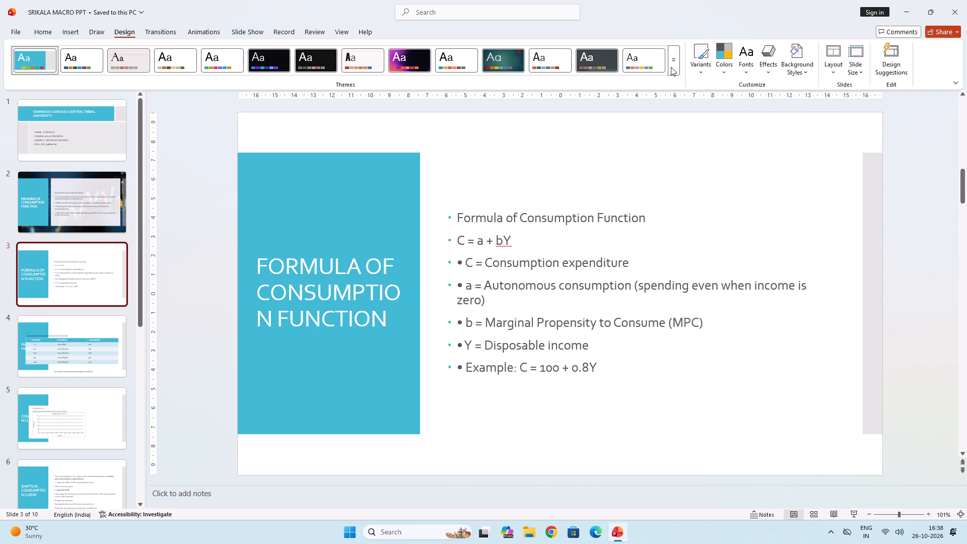
{"action": "left_click", "coordinate": [672, 66]}
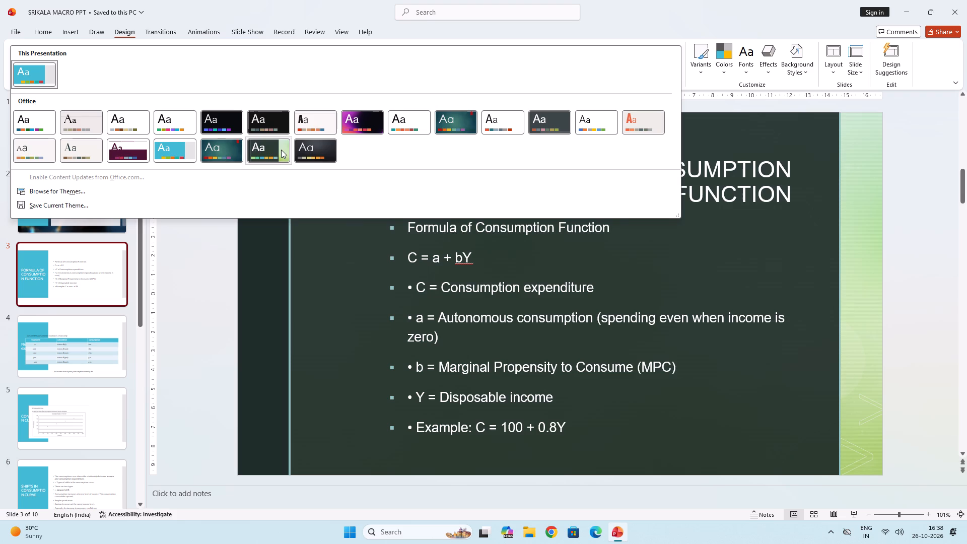
{"action": "right_click", "coordinate": [281, 150]}
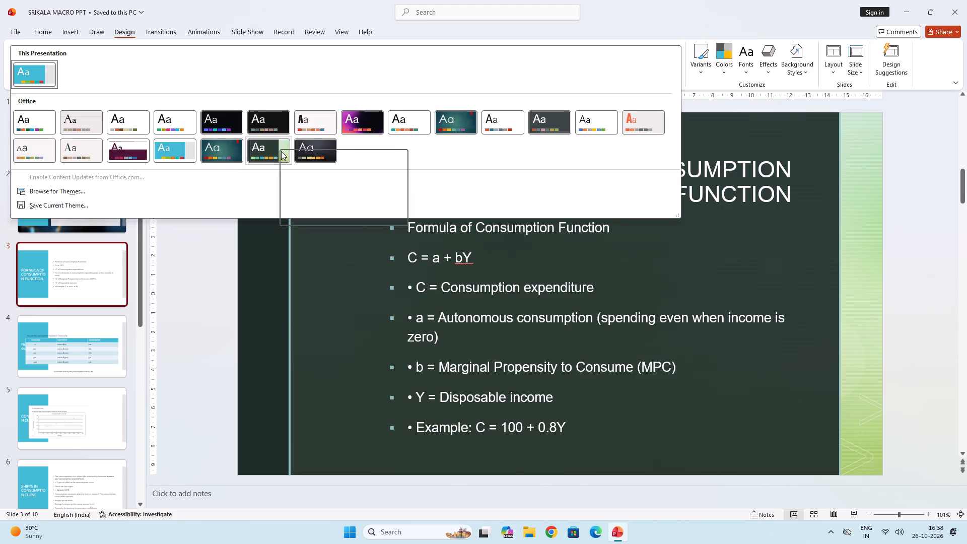
{"action": "left_click", "coordinate": [308, 171]}
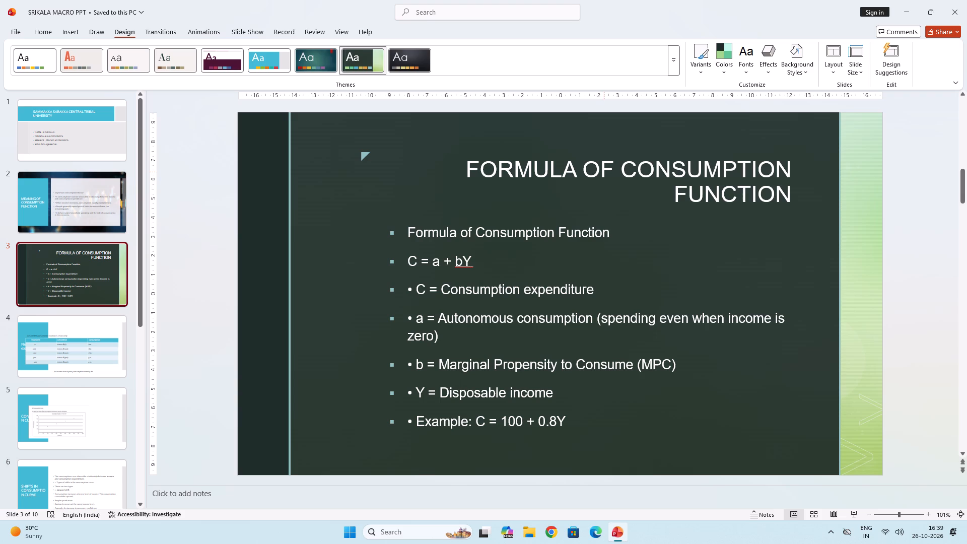
Apply the pale theme with a heavy condensed black title and red table colours to only the Numerical Example slide.
{"action": "left_click", "coordinate": [48, 343]}
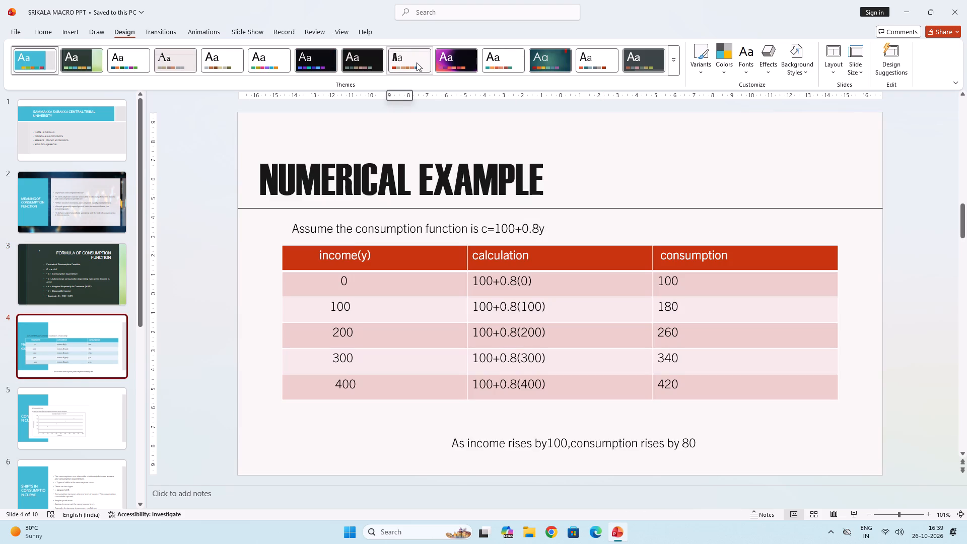
{"action": "right_click", "coordinate": [417, 62]}
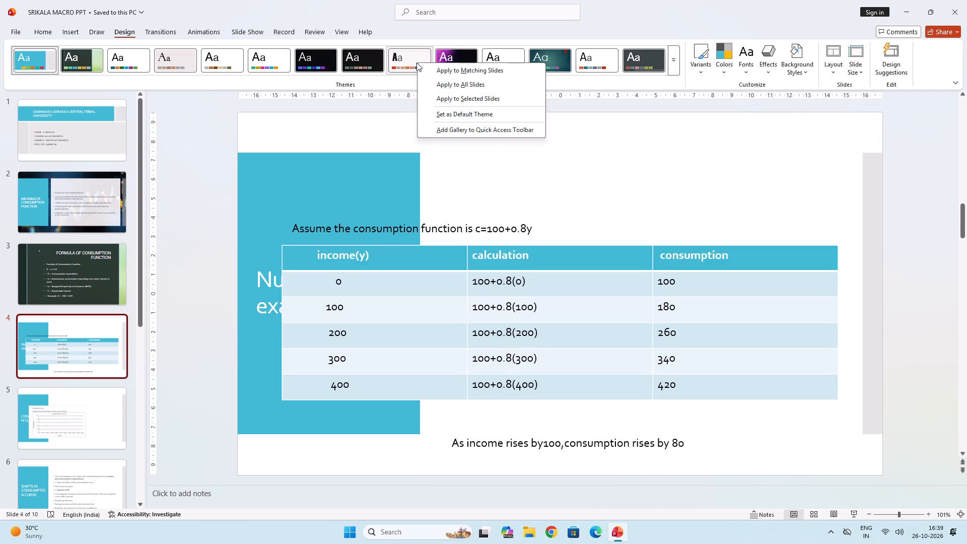
{"action": "left_click", "coordinate": [456, 95]}
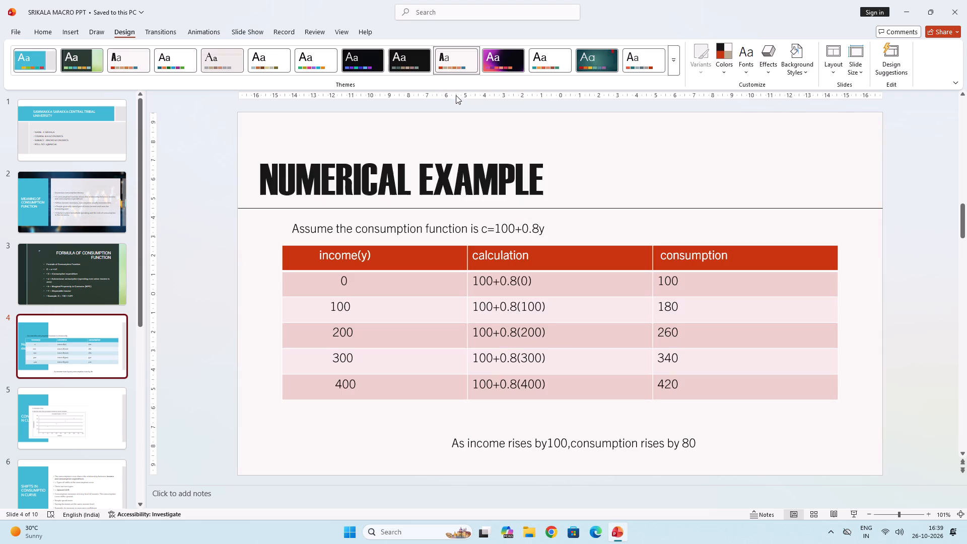
Apply the black theme with the thin line above the title to only the Consumption Curve slide.
{"action": "left_click", "coordinate": [106, 416]}
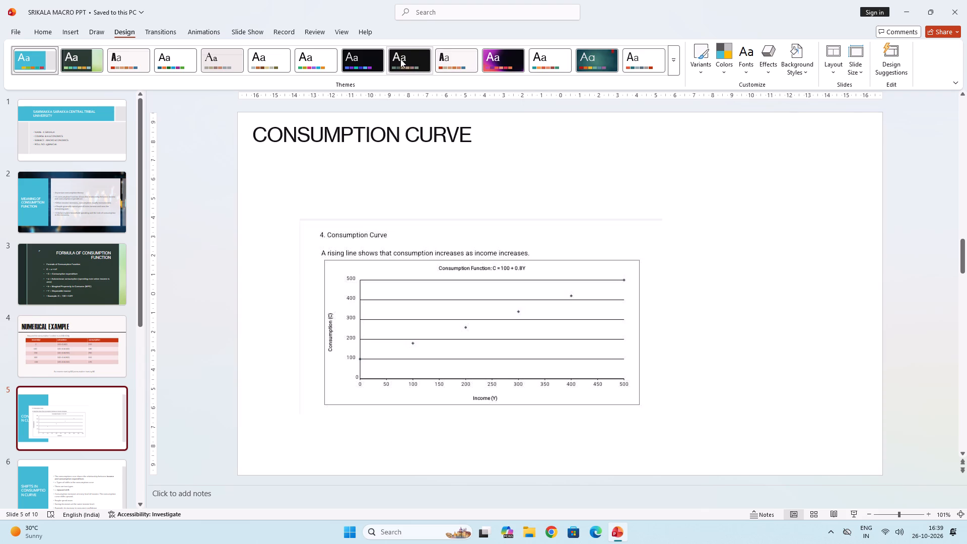
{"action": "right_click", "coordinate": [358, 60]}
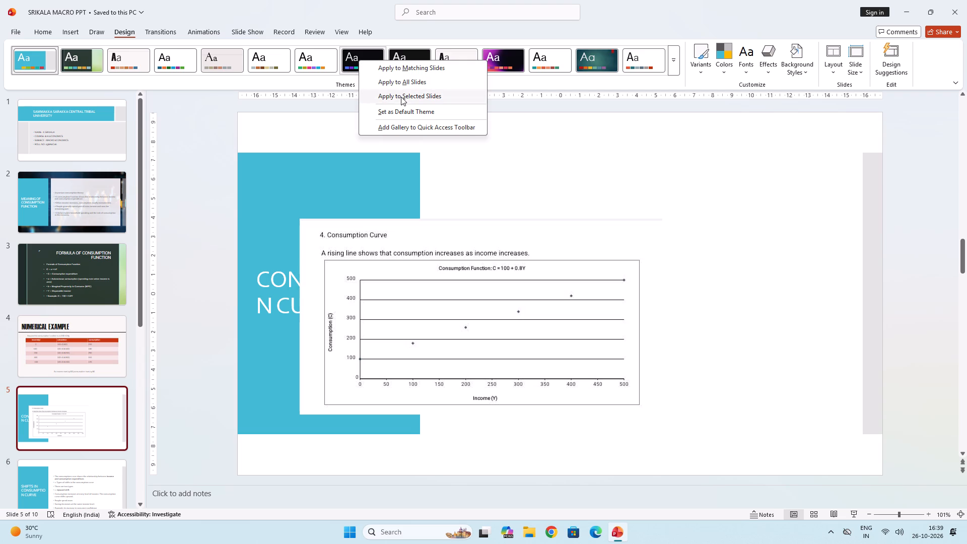
{"action": "left_click", "coordinate": [401, 97]}
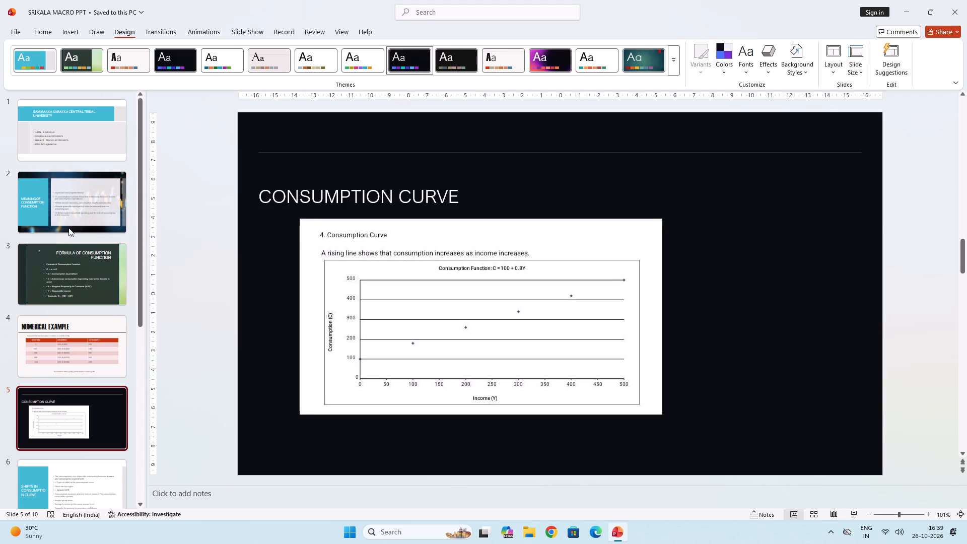
Review the restyled formula, numerical example and consumption curve slides.
{"action": "left_click", "coordinate": [52, 170]}
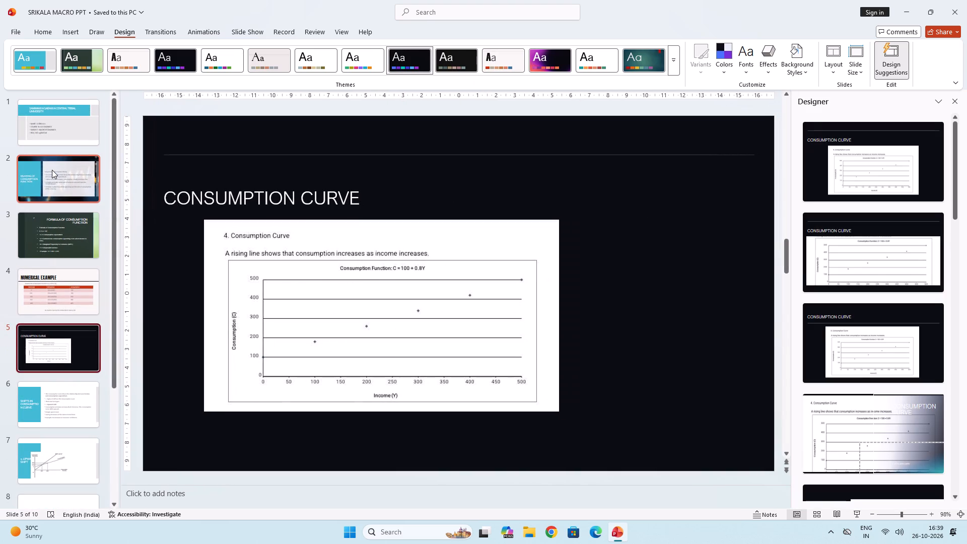
{"action": "left_click", "coordinate": [68, 234]}
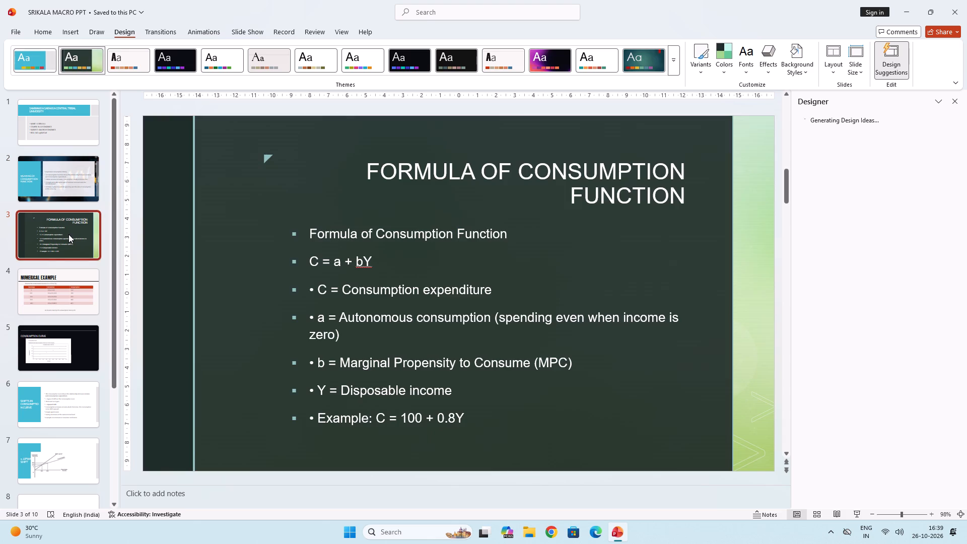
{"action": "left_click", "coordinate": [55, 299]}
{"action": "left_click", "coordinate": [53, 348]}
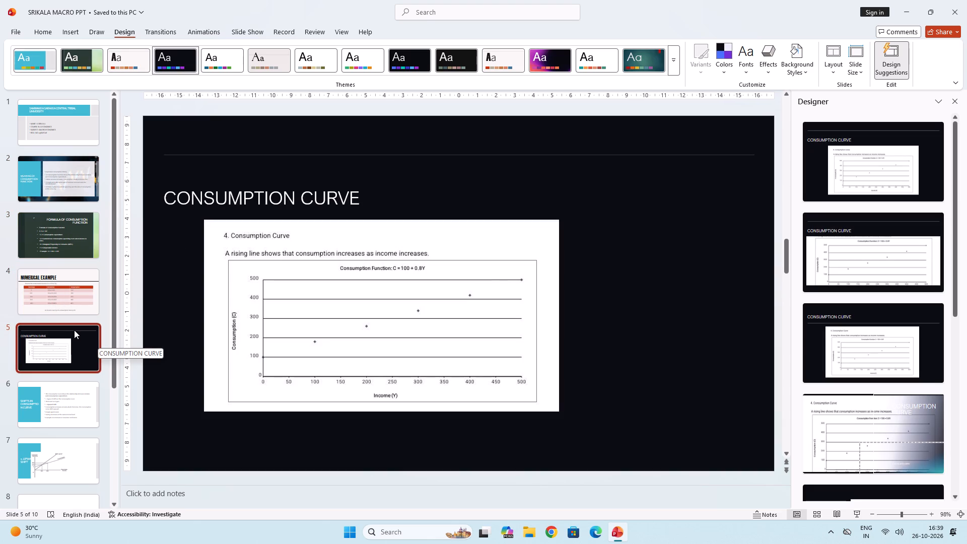
{"action": "left_click", "coordinate": [65, 299]}
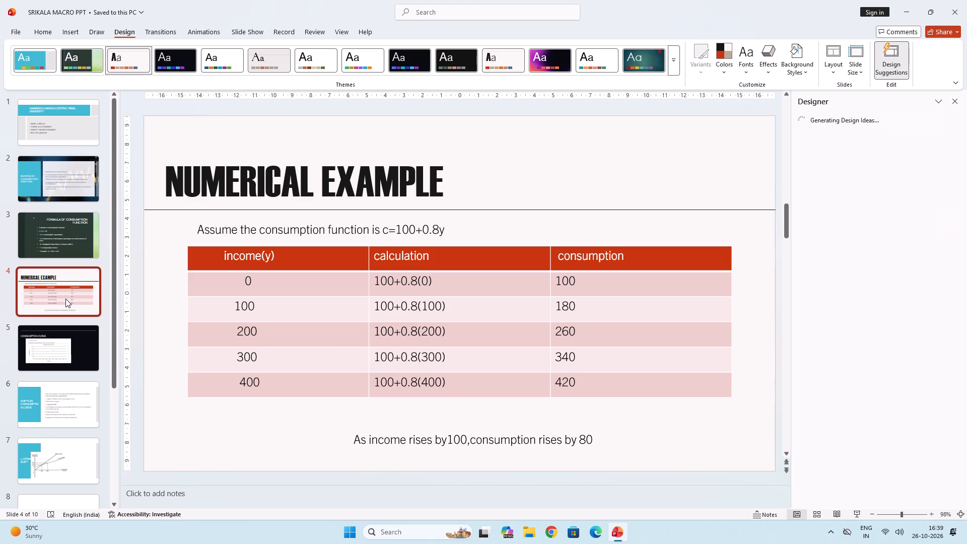
{"action": "left_click", "coordinate": [59, 336]}
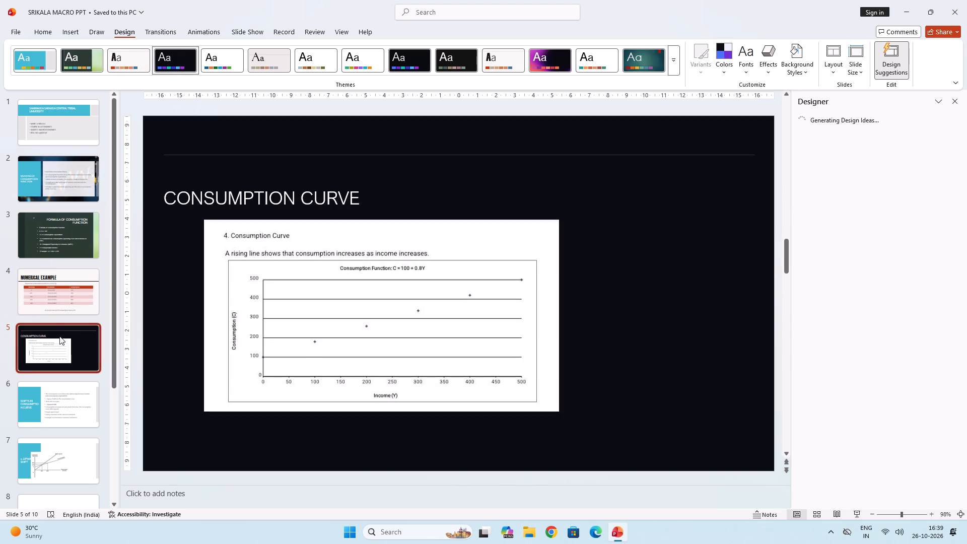
Apply the dark grey design idea with the red zigzag line and outlined title to the Shifts in Consumption Curve slide.
{"action": "left_click", "coordinate": [38, 406]}
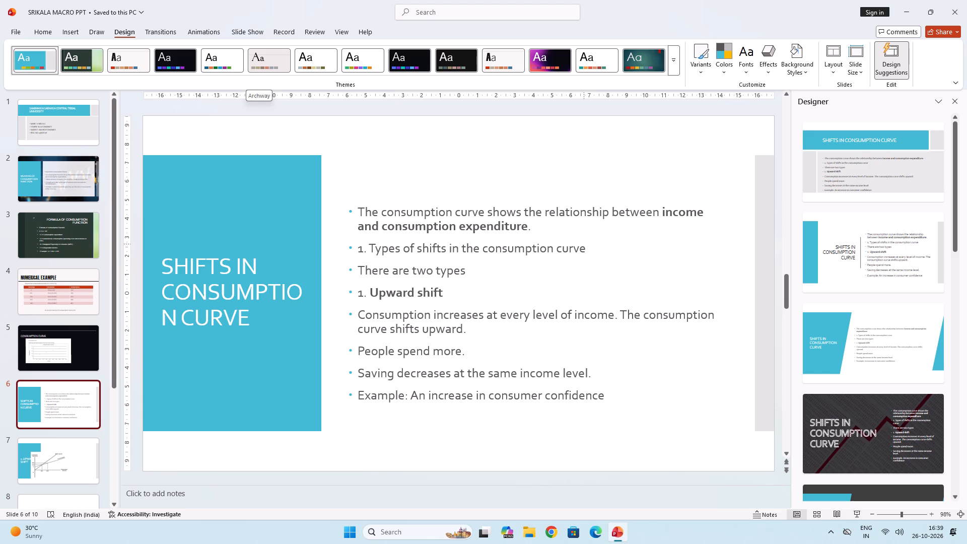
{"action": "left_click", "coordinate": [893, 447]}
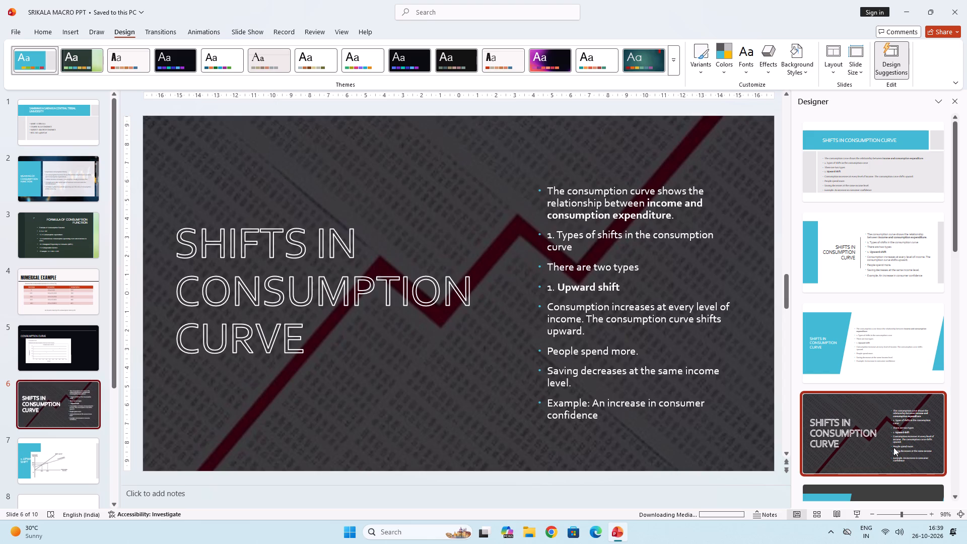
Look through the remaining design ideas for the Shifts in Consumption Curve slide.
{"action": "scroll", "coordinate": [888, 425], "scroll_direction": "down", "scroll_amount": 8}
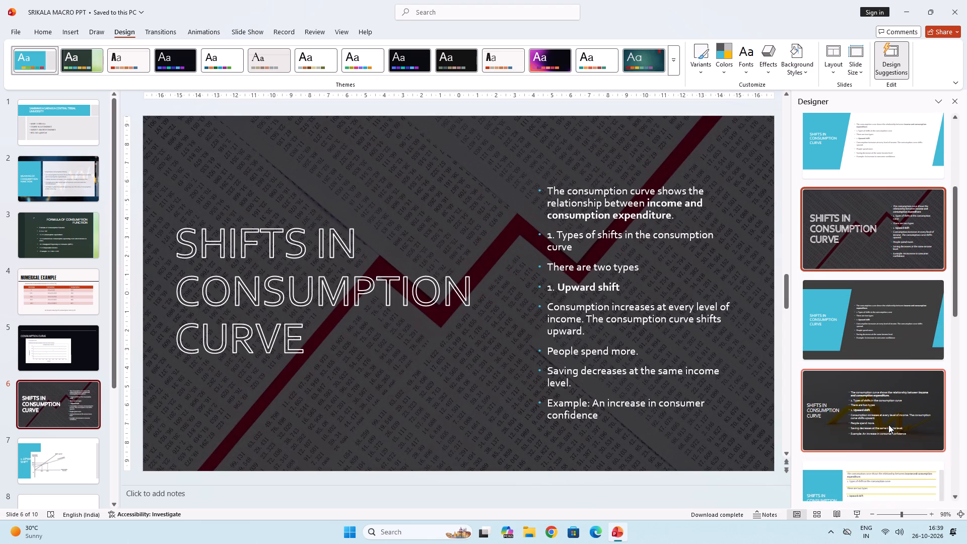
{"action": "scroll", "coordinate": [888, 425], "scroll_direction": "down", "scroll_amount": 12}
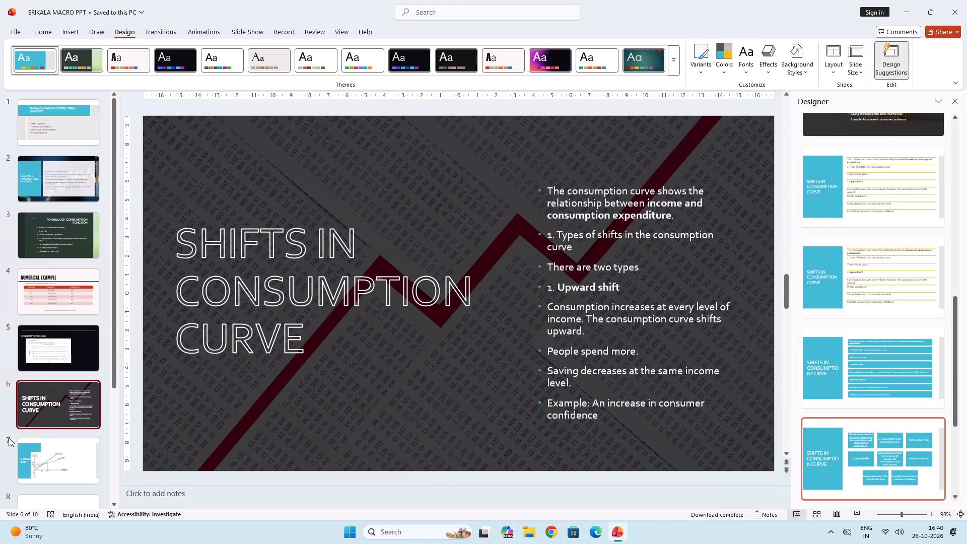
Apply the pale pink theme with the bold condensed title and thin line below it to only the Upward Shift slide.
{"action": "left_click", "coordinate": [35, 459]}
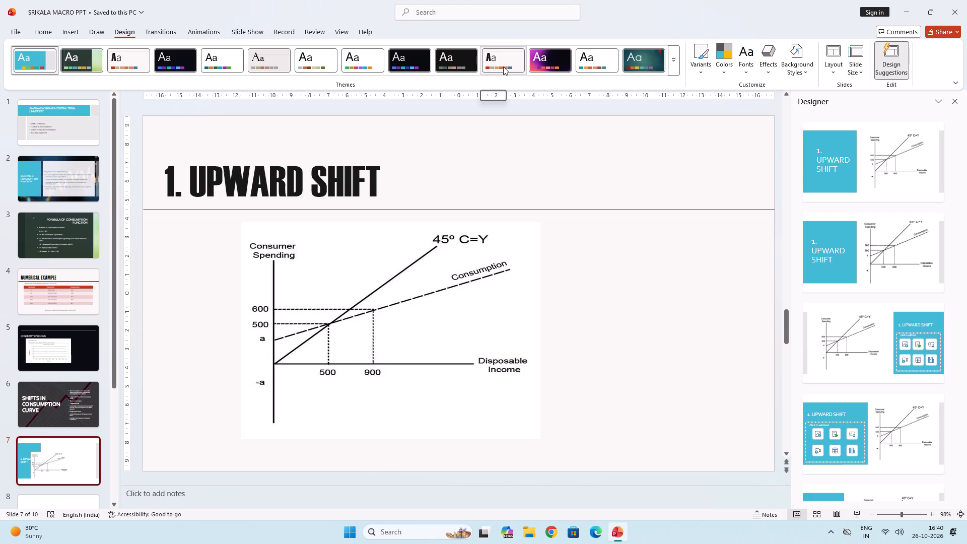
{"action": "right_click", "coordinate": [503, 66]}
{"action": "left_click", "coordinate": [542, 105]}
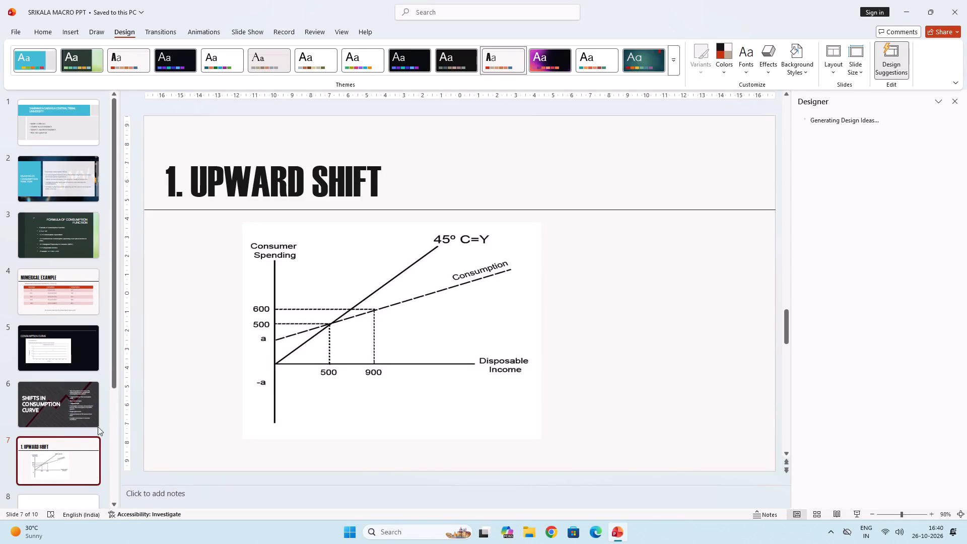
Apply the design idea with the blue title block and red zigzag line over a number-pattern background to the Shifts in Consumption Curve slide.
{"action": "left_click", "coordinate": [72, 399]}
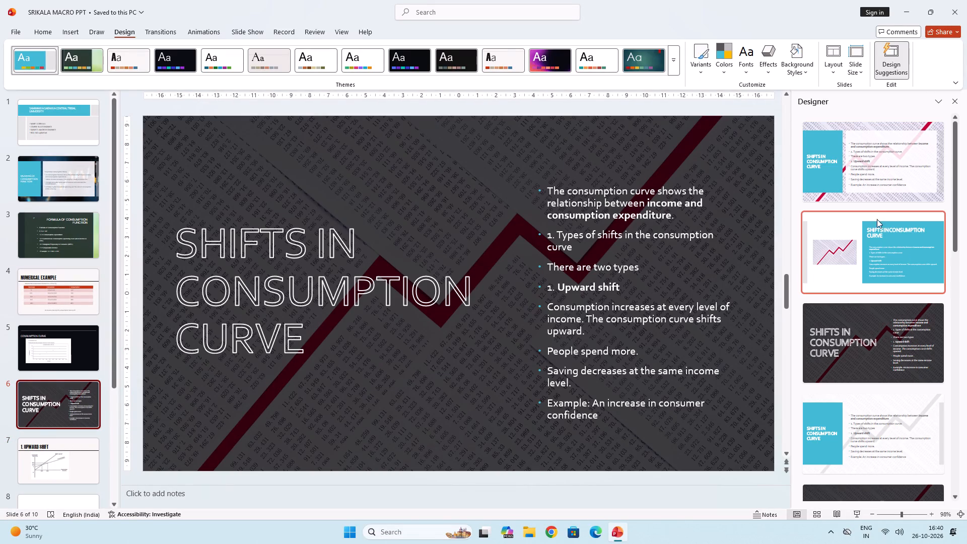
{"action": "scroll", "coordinate": [865, 358], "scroll_direction": "down", "scroll_amount": 4}
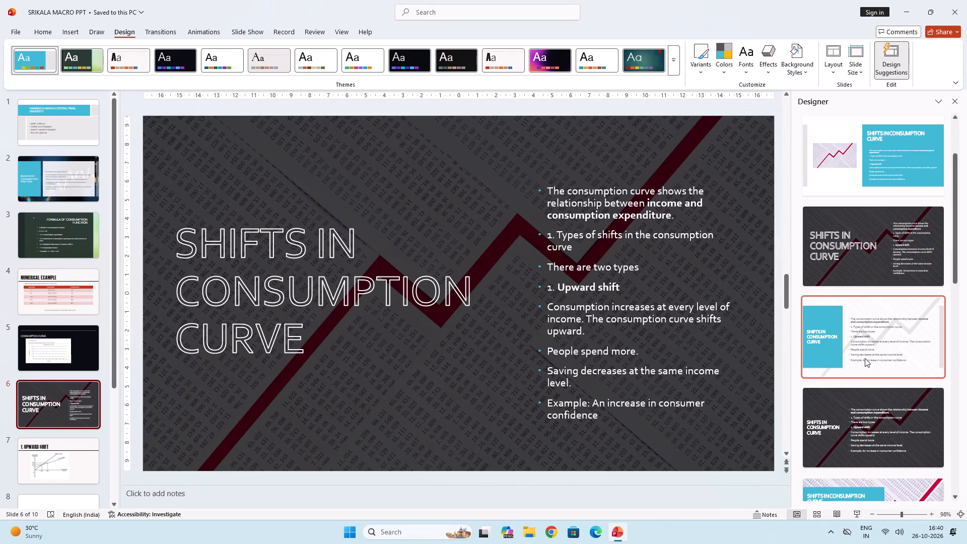
{"action": "scroll", "coordinate": [864, 352], "scroll_direction": "up", "scroll_amount": 7}
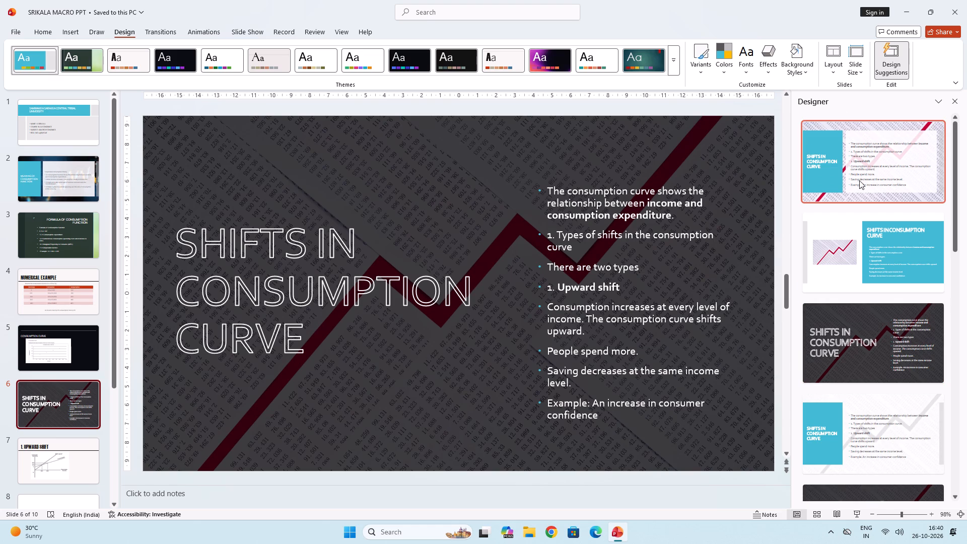
{"action": "left_click", "coordinate": [860, 174]}
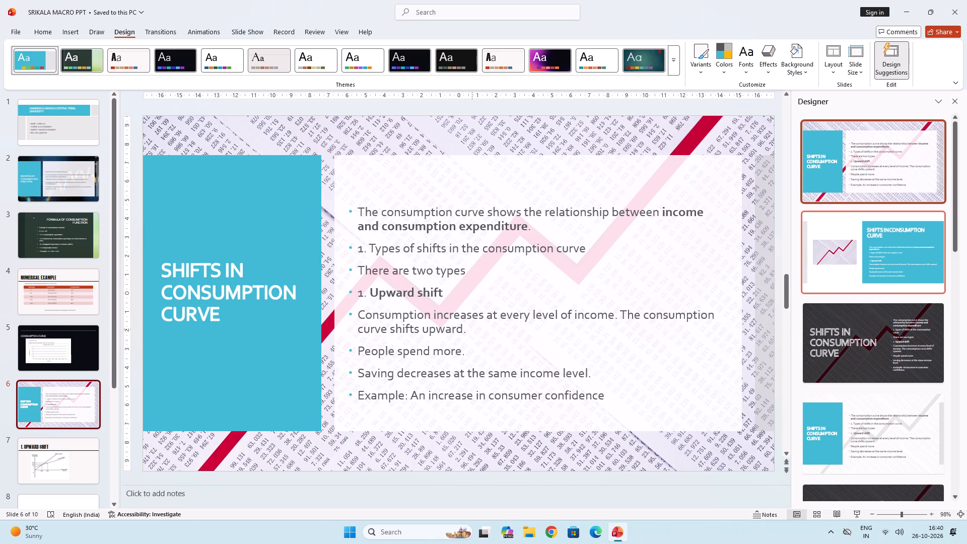
Look through the remaining design ideas for the Shifts in Consumption Curve slide.
{"action": "scroll", "coordinate": [554, 543], "scroll_direction": "down", "scroll_amount": 5}
{"action": "scroll", "coordinate": [834, 279], "scroll_direction": "down", "scroll_amount": 6}
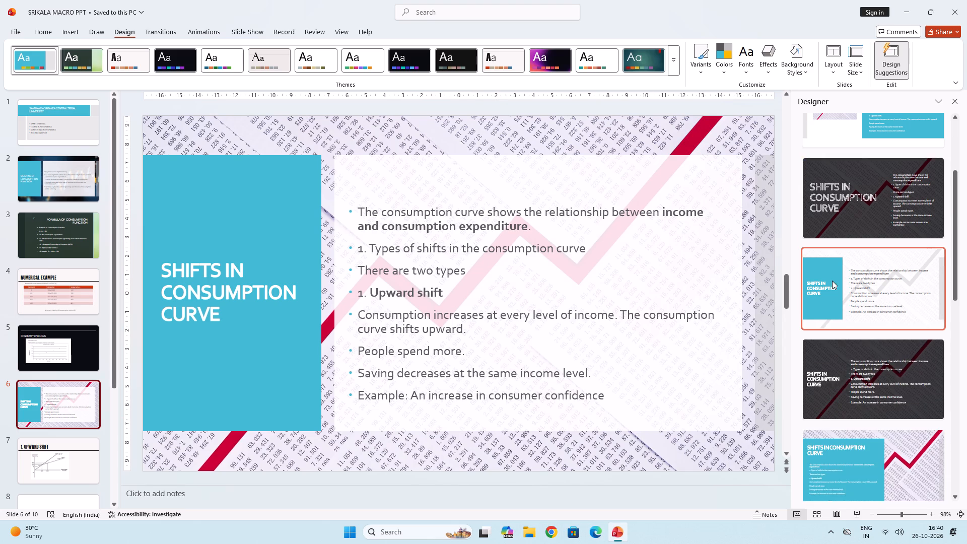
{"action": "scroll", "coordinate": [832, 281], "scroll_direction": "down", "scroll_amount": 17}
{"action": "scroll", "coordinate": [832, 281], "scroll_direction": "down", "scroll_amount": 10}
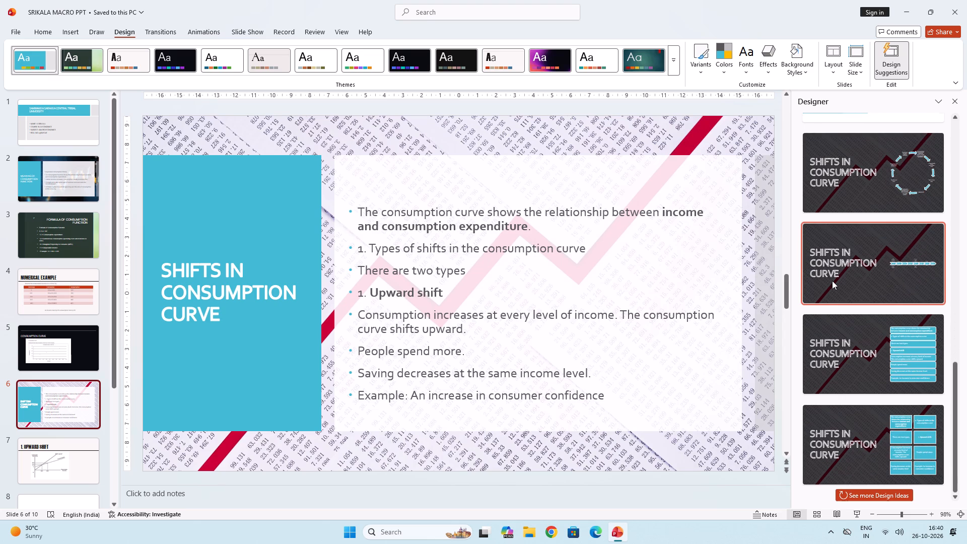
{"action": "scroll", "coordinate": [832, 281], "scroll_direction": "down", "scroll_amount": 5}
Check the slides following Shifts in Consumption Curve and apply the plain black theme from the Downward Shift slide.
{"action": "left_click_drag", "start_coordinate": [58, 454], "coordinate": [60, 448]}
{"action": "left_click", "coordinate": [64, 444]}
{"action": "scroll", "coordinate": [78, 431], "scroll_direction": "down", "scroll_amount": 1}
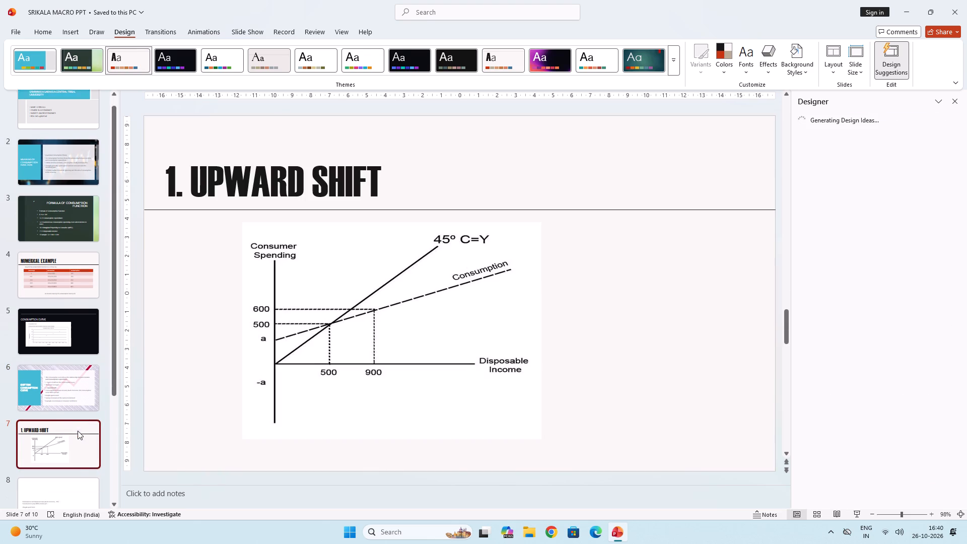
{"action": "scroll", "coordinate": [78, 431], "scroll_direction": "down", "scroll_amount": 2}
{"action": "left_click", "coordinate": [80, 424]}
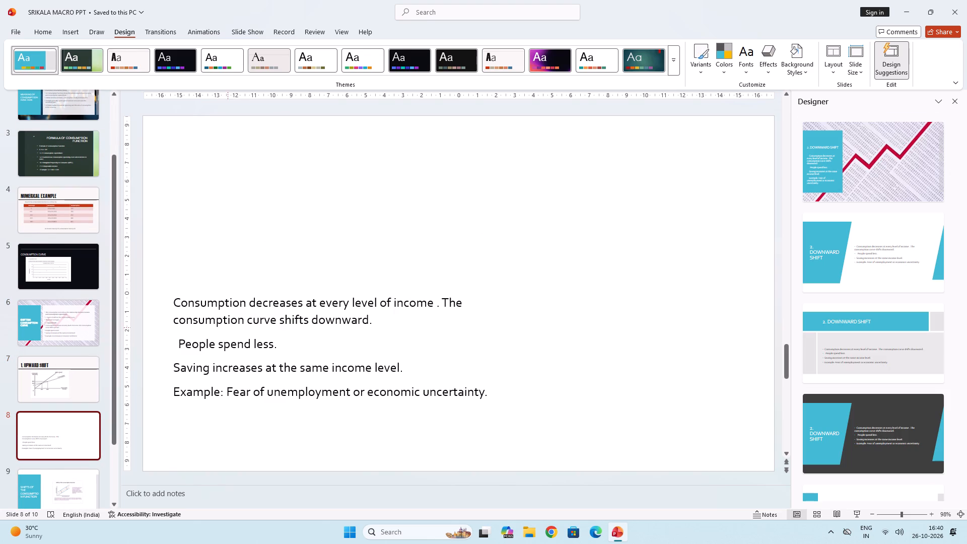
{"action": "left_click", "coordinate": [245, 174]}
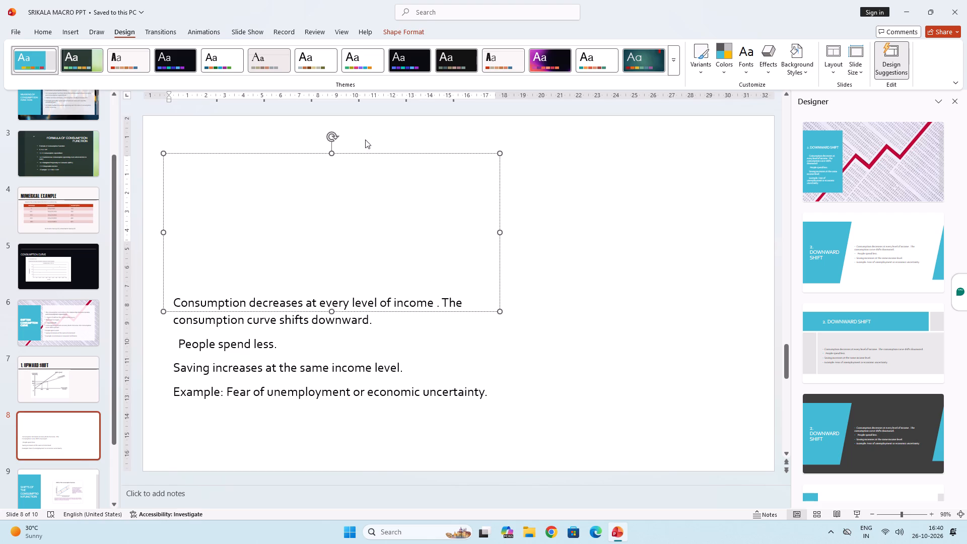
{"action": "left_click", "coordinate": [72, 501]}
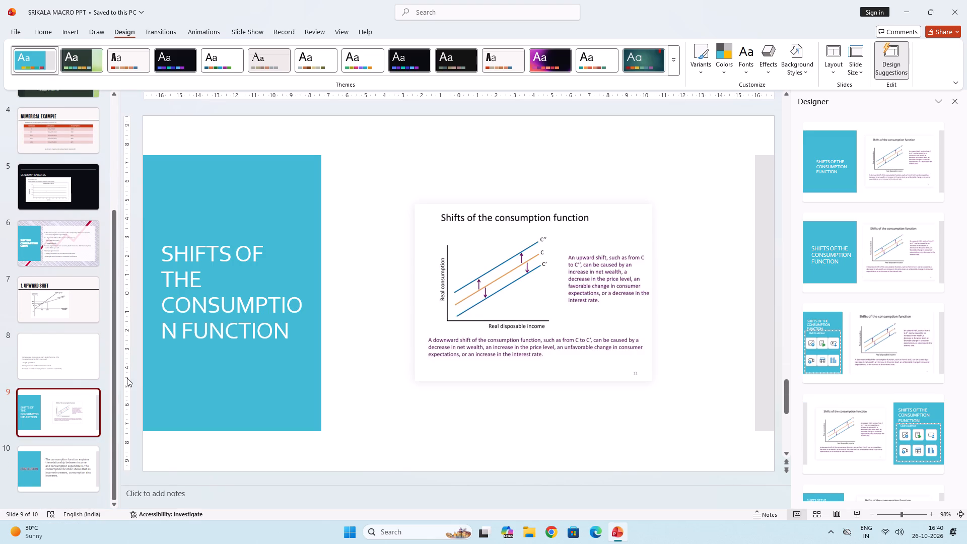
{"action": "left_click", "coordinate": [82, 353]}
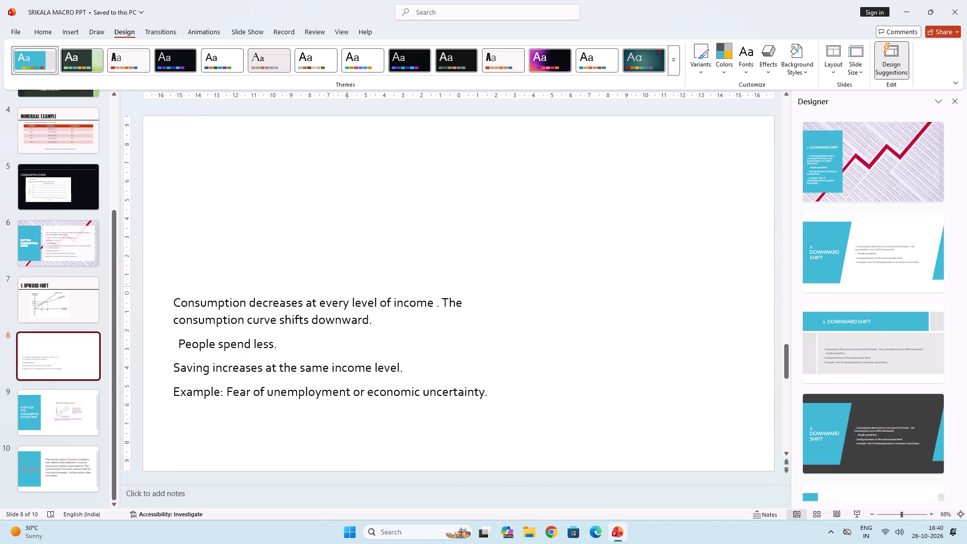
{"action": "left_click", "coordinate": [331, 280]}
{"action": "left_click", "coordinate": [366, 194]}
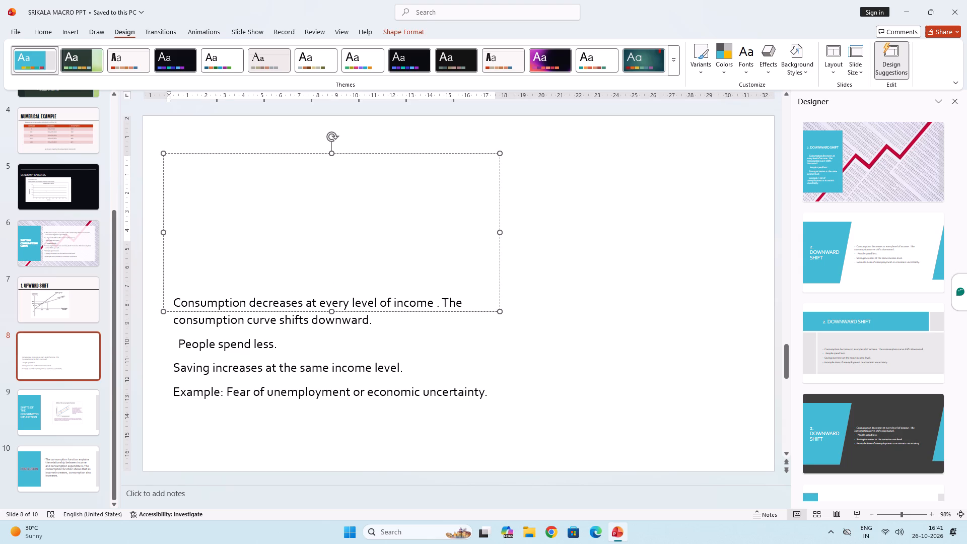
{"action": "left_click", "coordinate": [457, 58]}
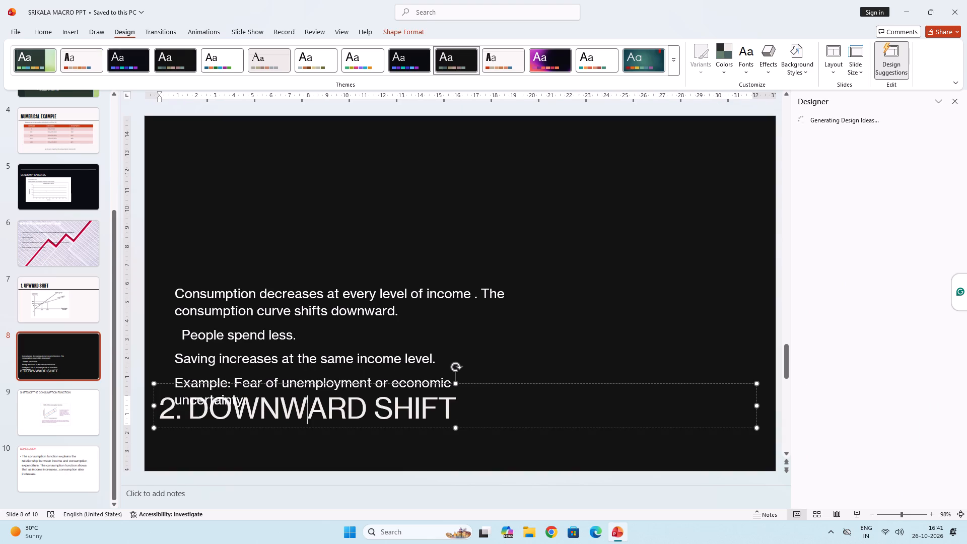
Resize the title box on the Downward Shift slide so the title sits clear above the body text.
{"action": "left_click_drag", "start_coordinate": [453, 384], "coordinate": [449, 160]}
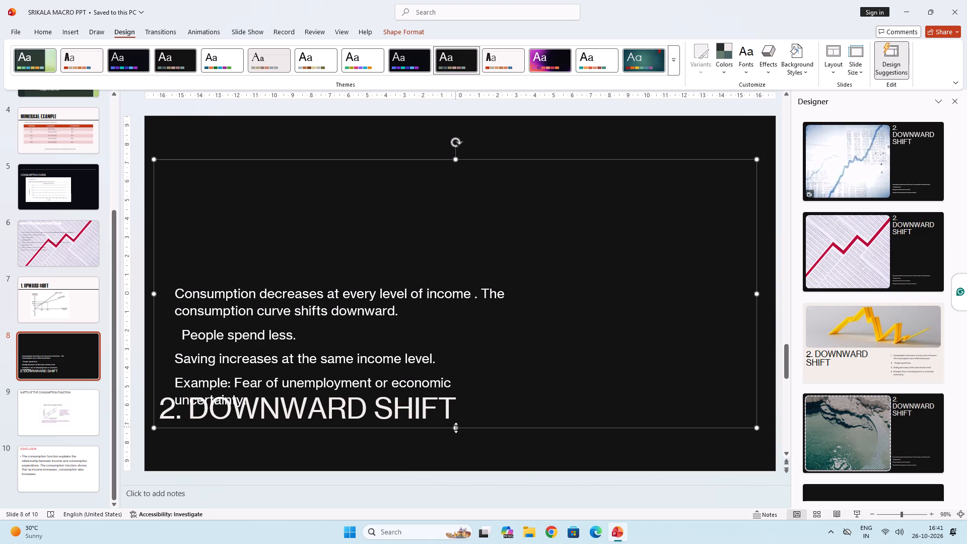
{"action": "left_click_drag", "start_coordinate": [457, 430], "coordinate": [471, 215]}
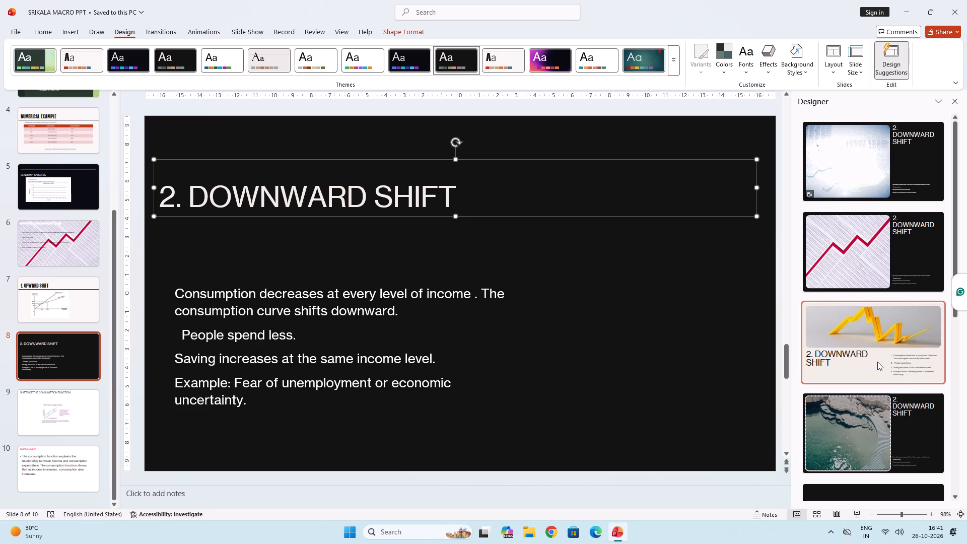
Look through the design ideas offered for the black Downward Shift slide.
{"action": "scroll", "coordinate": [876, 362], "scroll_direction": "down", "scroll_amount": 16}
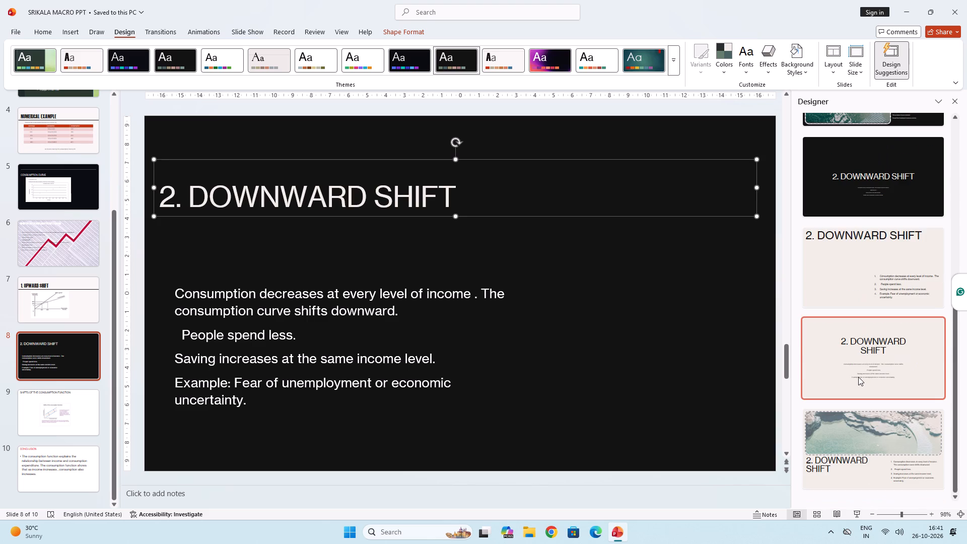
{"action": "scroll", "coordinate": [858, 377], "scroll_direction": "down", "scroll_amount": 6}
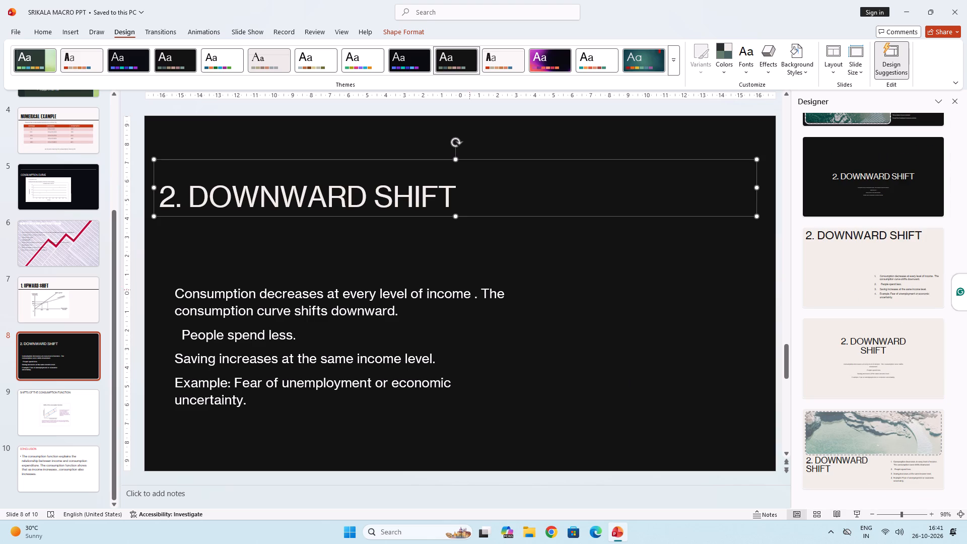
{"action": "right_click", "coordinate": [520, 287]}
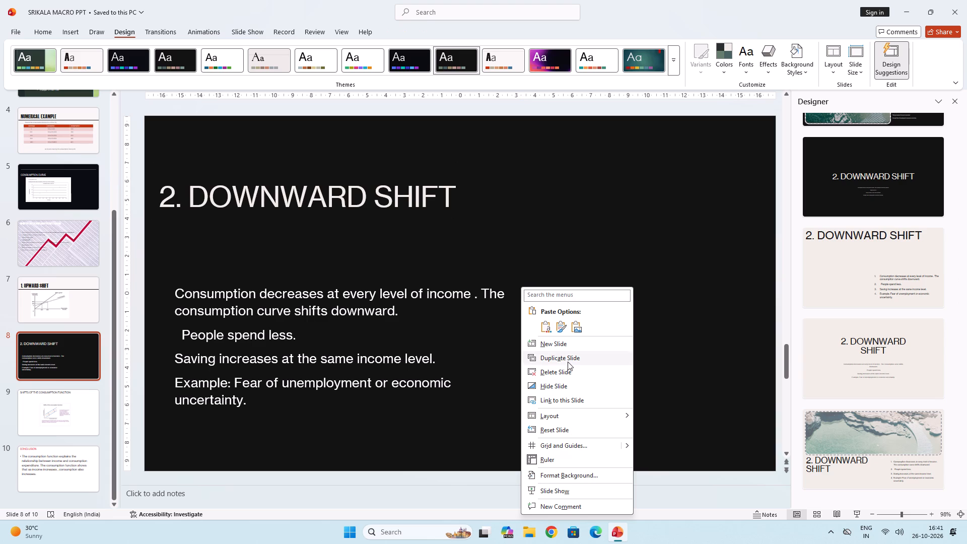
{"action": "left_click", "coordinate": [476, 357]}
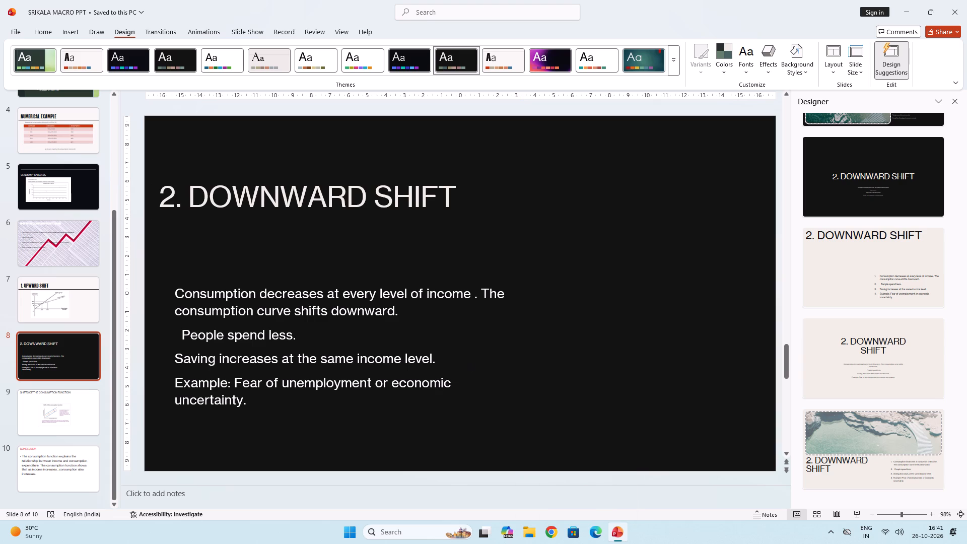
Apply the pale pink theme with the bold condensed title to only the Shifts of the Consumption Function slide.
{"action": "left_click", "coordinate": [64, 399]}
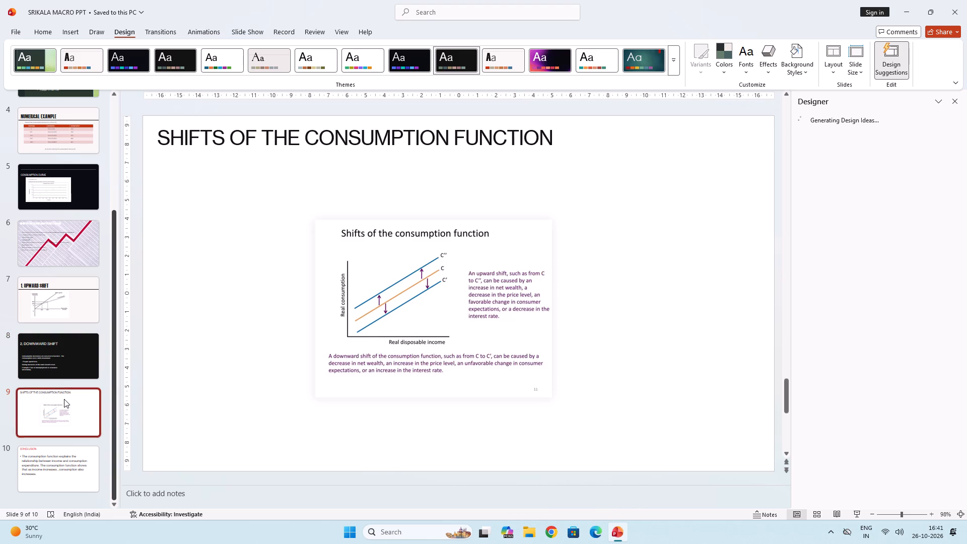
{"action": "left_click", "coordinate": [61, 364]}
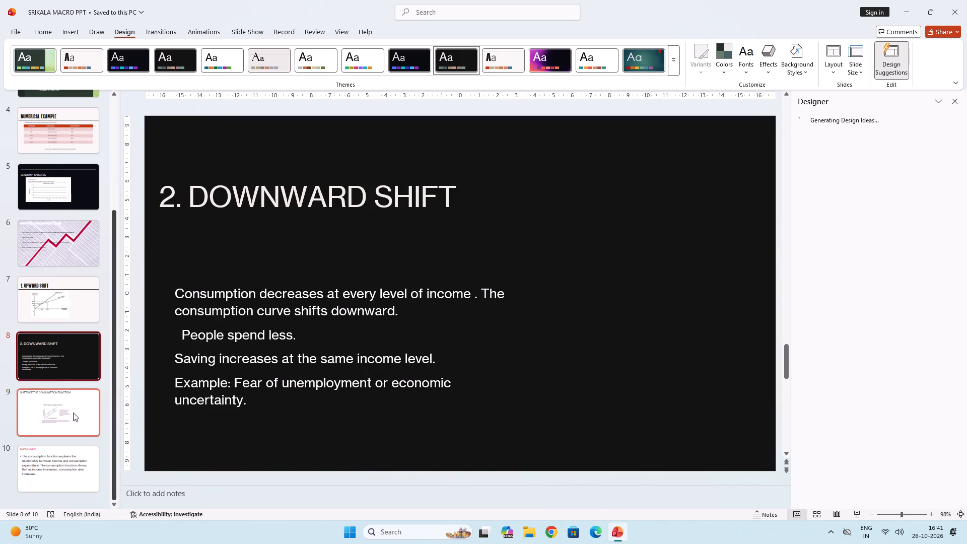
{"action": "left_click", "coordinate": [73, 412]}
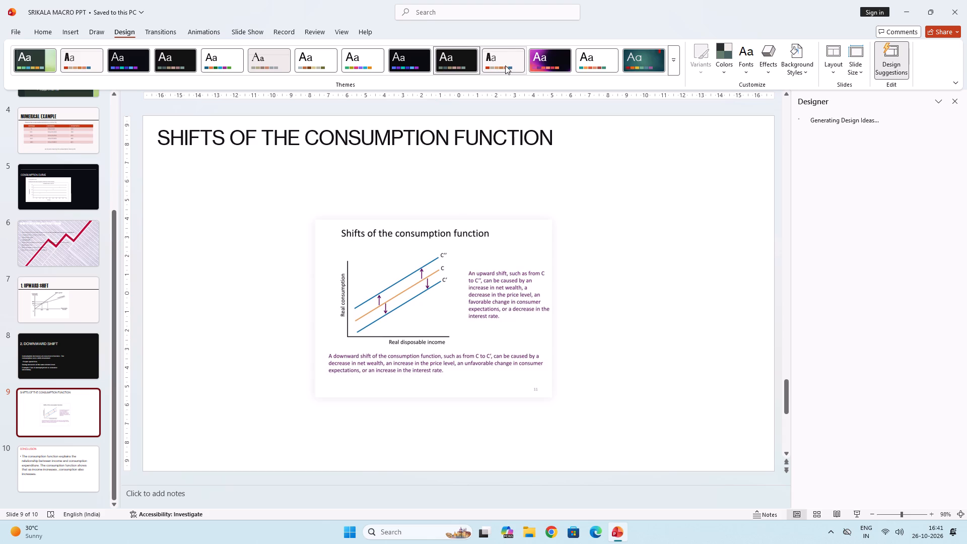
{"action": "right_click", "coordinate": [505, 65]}
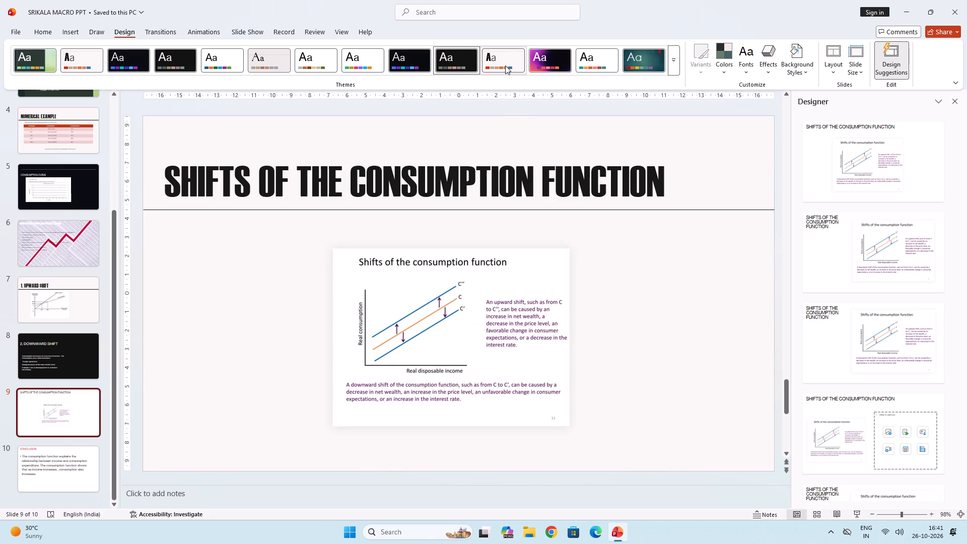
{"action": "left_click", "coordinate": [564, 104]}
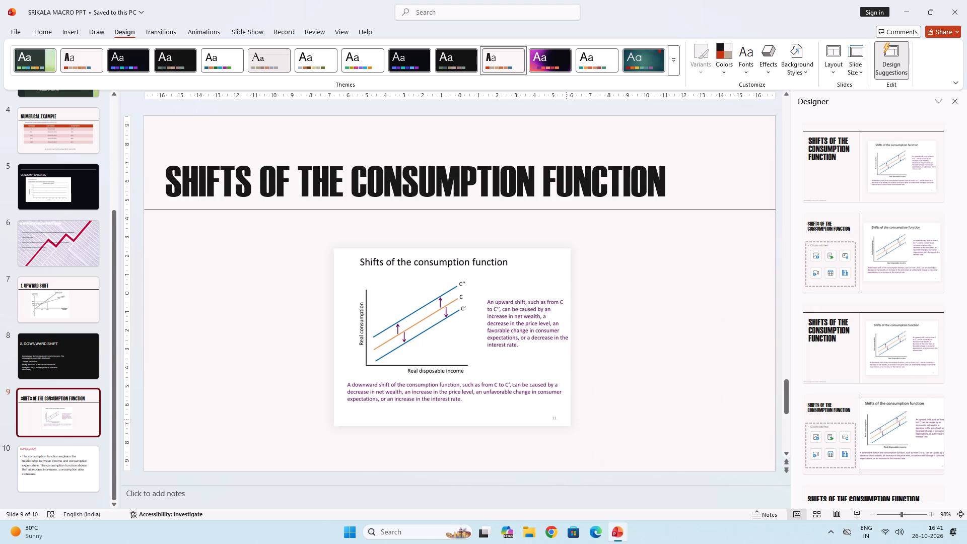
Enlarge the graph picture on the Shifts of the Consumption Function slide, widening it and extending its top edge to the line under the title.
{"action": "left_click", "coordinate": [461, 322]}
{"action": "left_click_drag", "start_coordinate": [581, 438], "coordinate": [646, 419]}
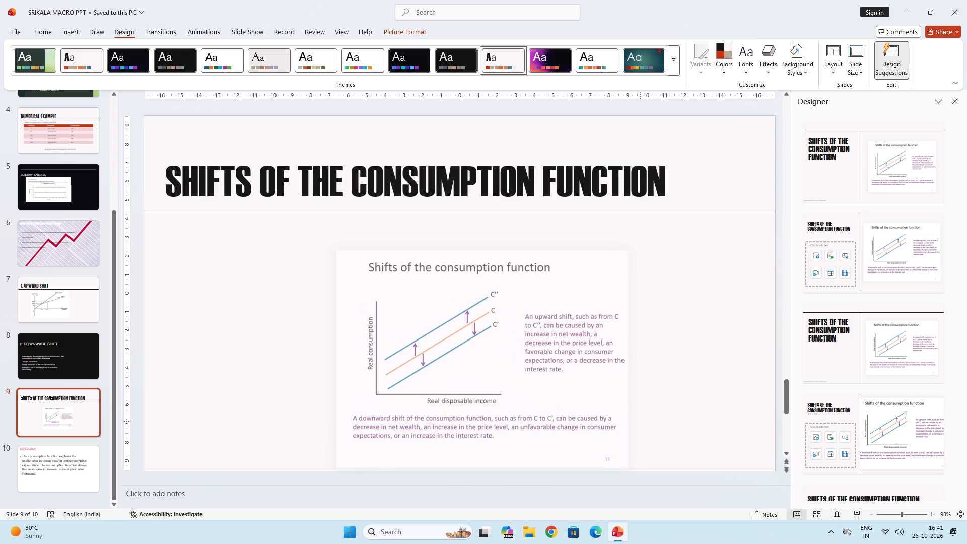
{"action": "left_click_drag", "start_coordinate": [646, 419], "coordinate": [658, 415]}
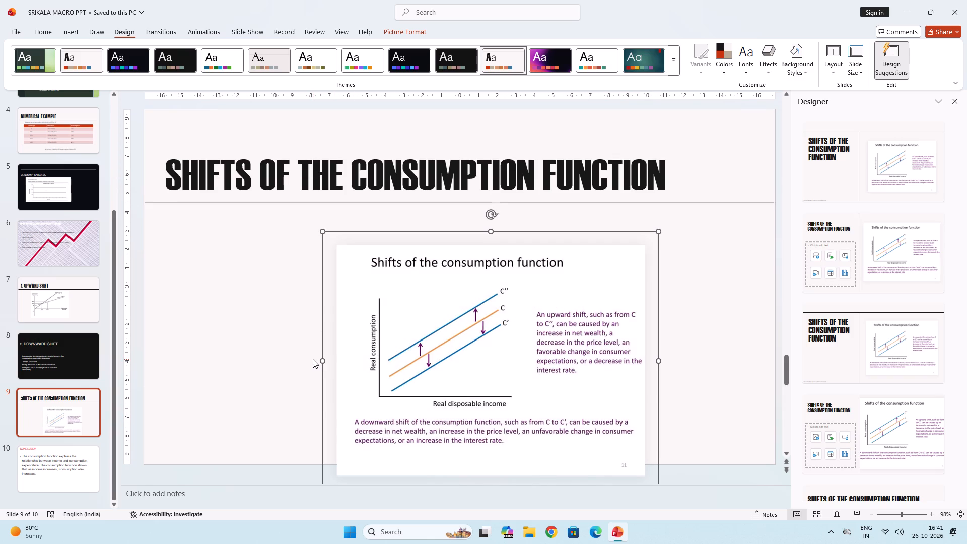
{"action": "left_click_drag", "start_coordinate": [320, 358], "coordinate": [181, 315]}
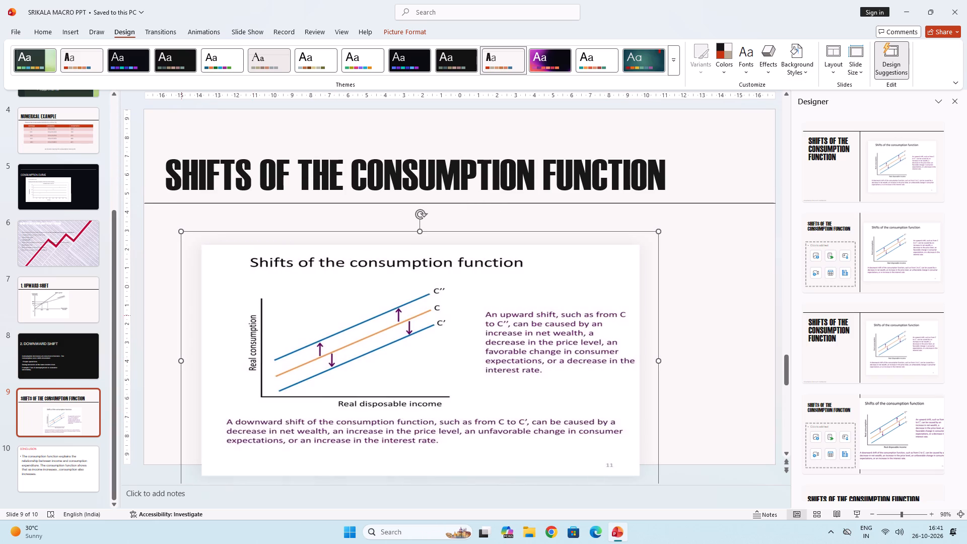
{"action": "left_click", "coordinate": [418, 227]}
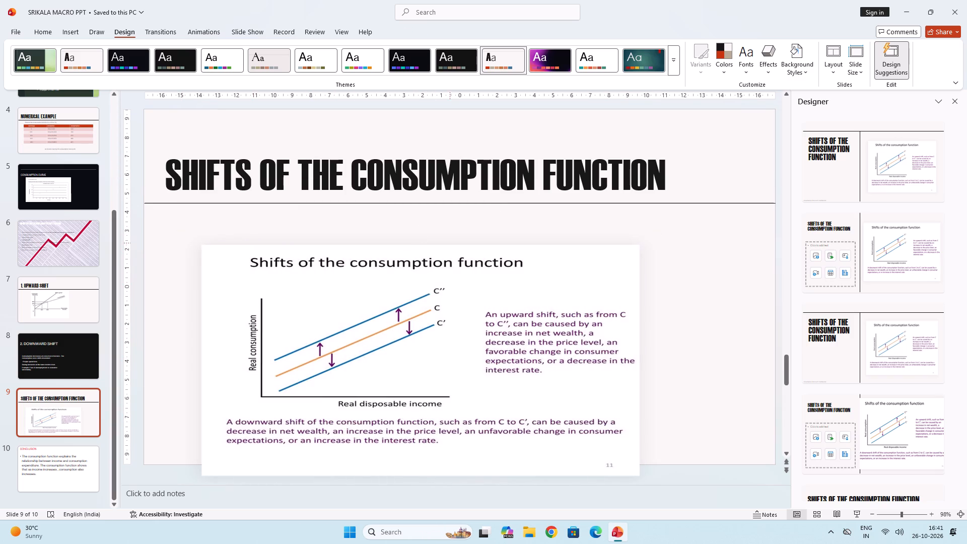
{"action": "left_click", "coordinate": [412, 269]}
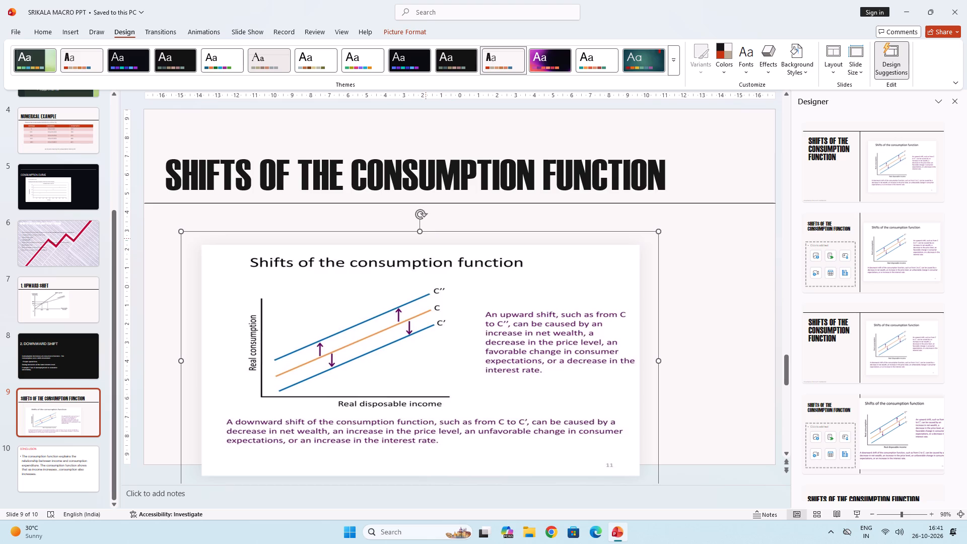
{"action": "left_click", "coordinate": [419, 225]}
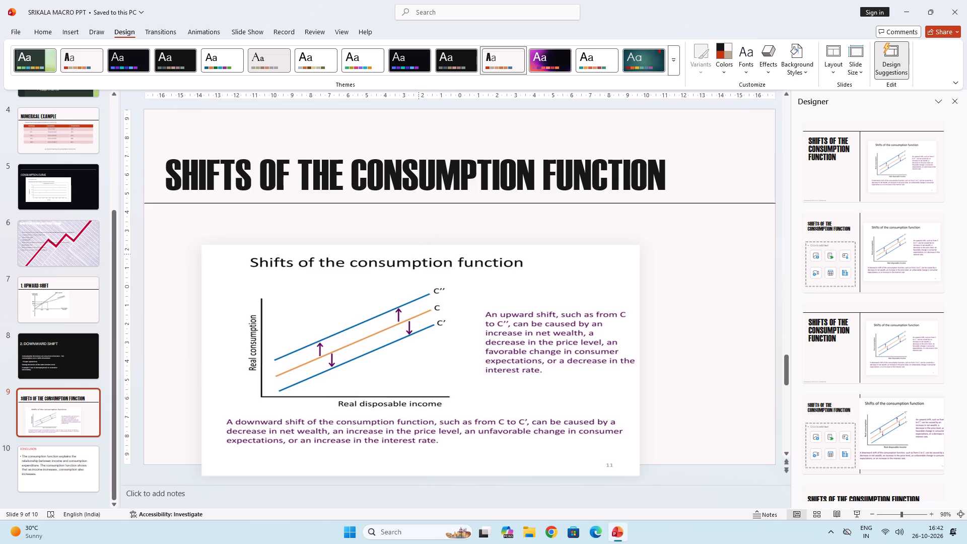
{"action": "left_click", "coordinate": [418, 257]}
{"action": "left_click_drag", "start_coordinate": [420, 232], "coordinate": [426, 203]}
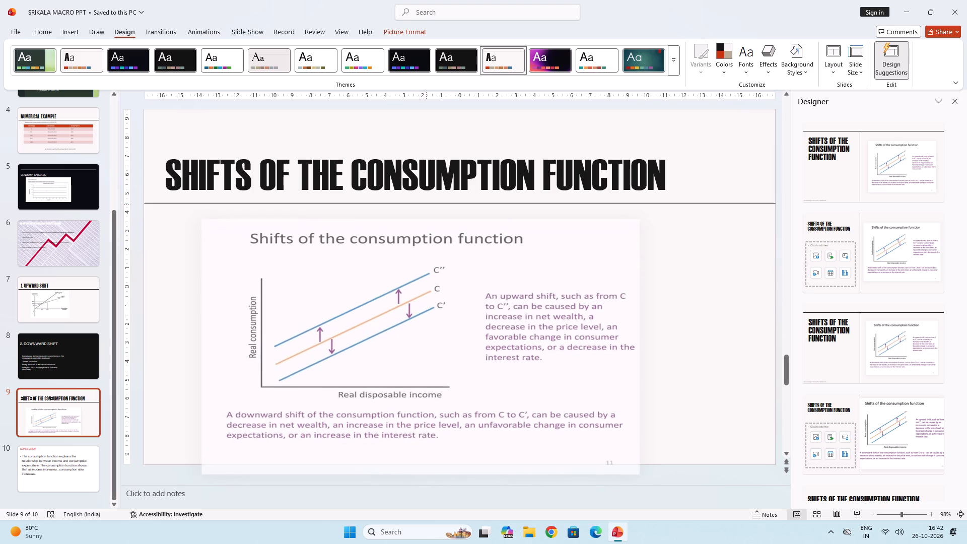
Adjust the graph picture's top and bottom edges on the Shifts of the Consumption Function slide so it ends at the slide's lower edge.
{"action": "left_click_drag", "start_coordinate": [426, 203], "coordinate": [431, 193]}
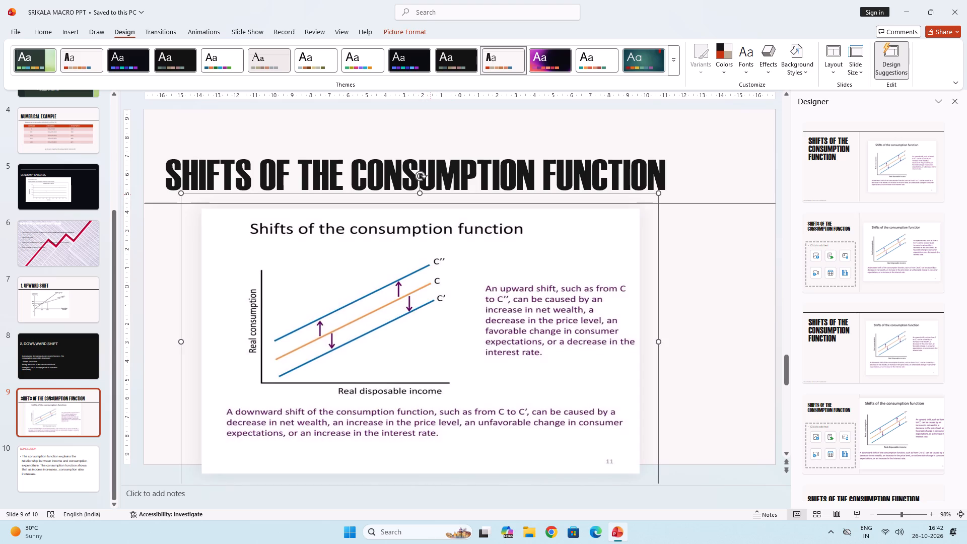
{"action": "left_click_drag", "start_coordinate": [422, 484], "coordinate": [421, 484]}
{"action": "left_click_drag", "start_coordinate": [421, 484], "coordinate": [428, 444]}
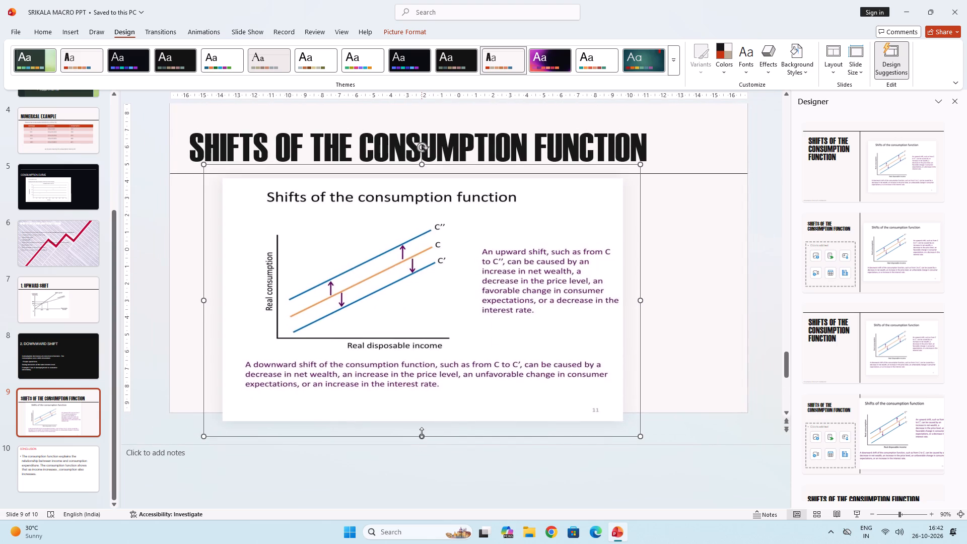
{"action": "left_click_drag", "start_coordinate": [421, 434], "coordinate": [424, 411]}
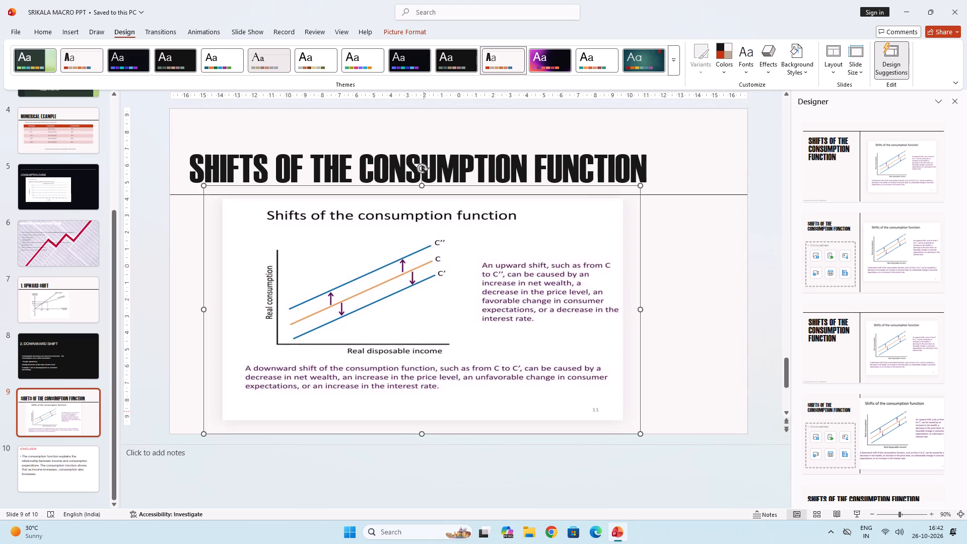
{"action": "left_click", "coordinate": [725, 351]}
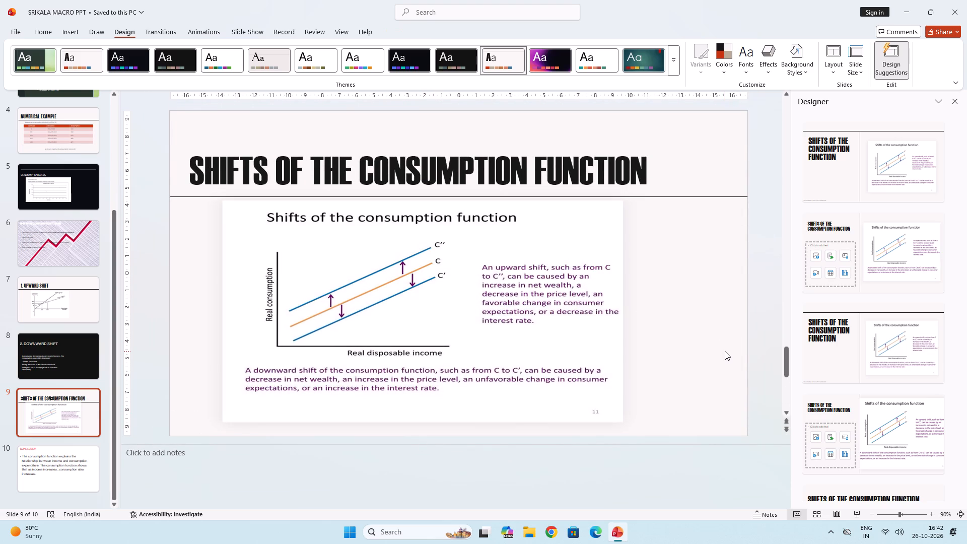
Apply the design idea with the large red-line picture to the right of the text on the Shifts in Consumption Curve slide.
{"action": "left_click", "coordinate": [88, 454]}
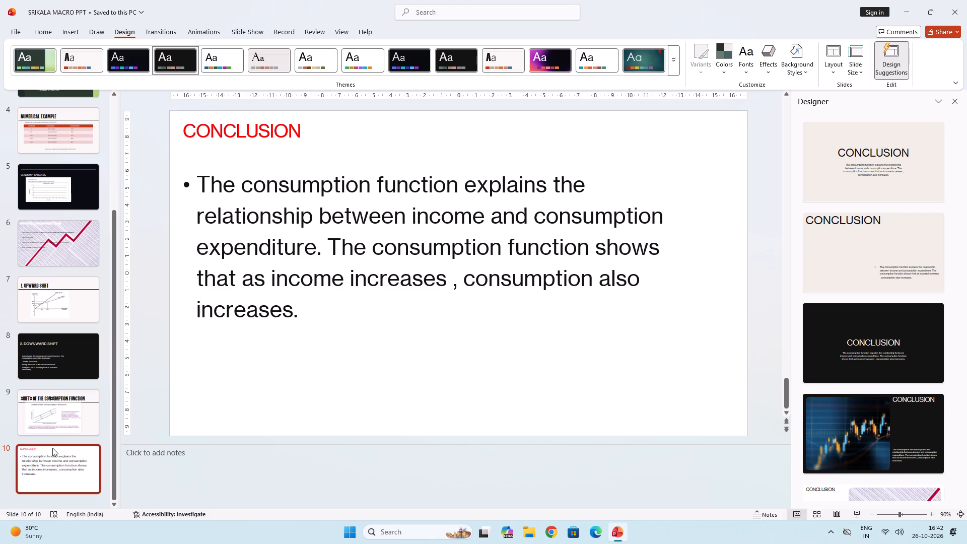
{"action": "left_click", "coordinate": [67, 426]}
{"action": "left_click", "coordinate": [51, 354]}
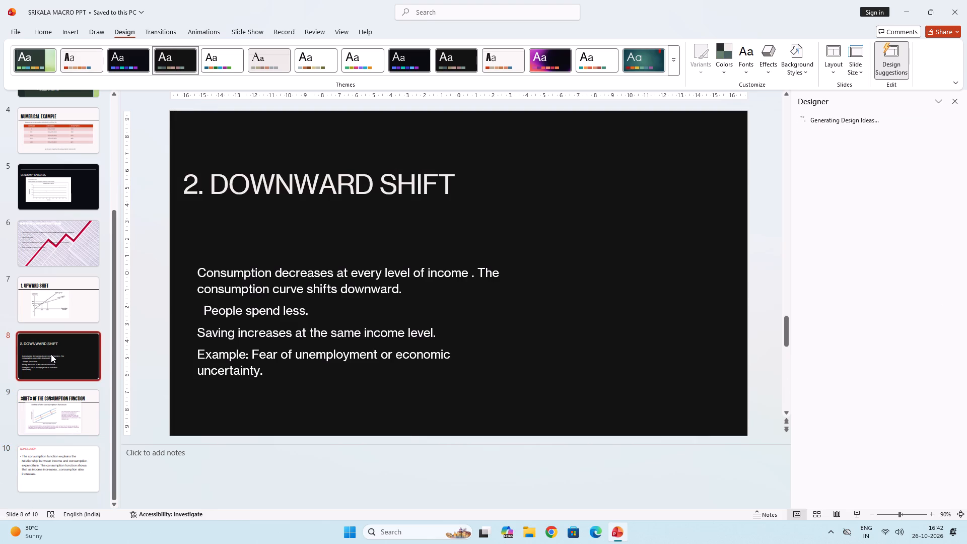
{"action": "left_click", "coordinate": [65, 314]}
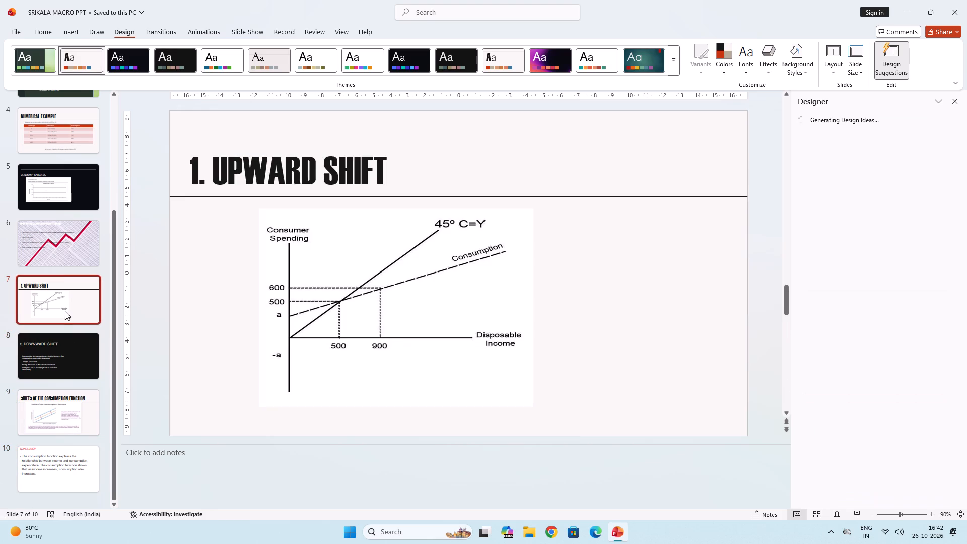
{"action": "left_click", "coordinate": [66, 251]}
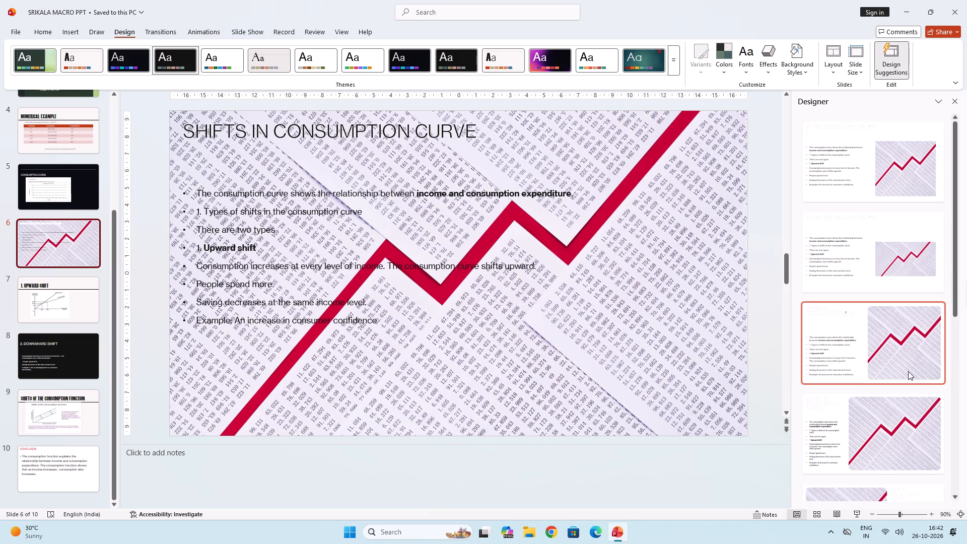
{"action": "scroll", "coordinate": [908, 371], "scroll_direction": "down", "scroll_amount": 16}
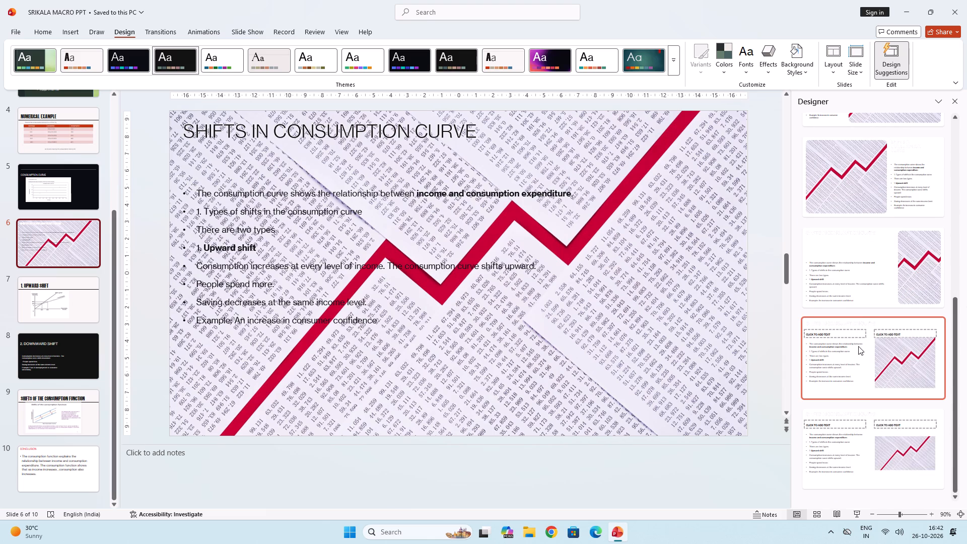
{"action": "scroll", "coordinate": [879, 380], "scroll_direction": "down", "scroll_amount": 7}
{"action": "scroll", "coordinate": [876, 396], "scroll_direction": "up", "scroll_amount": 4}
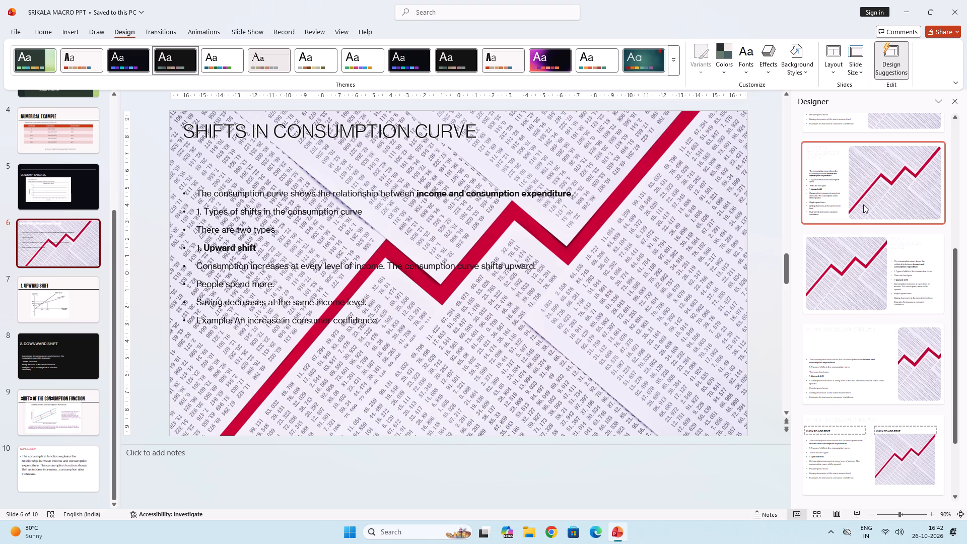
{"action": "left_click", "coordinate": [862, 201]}
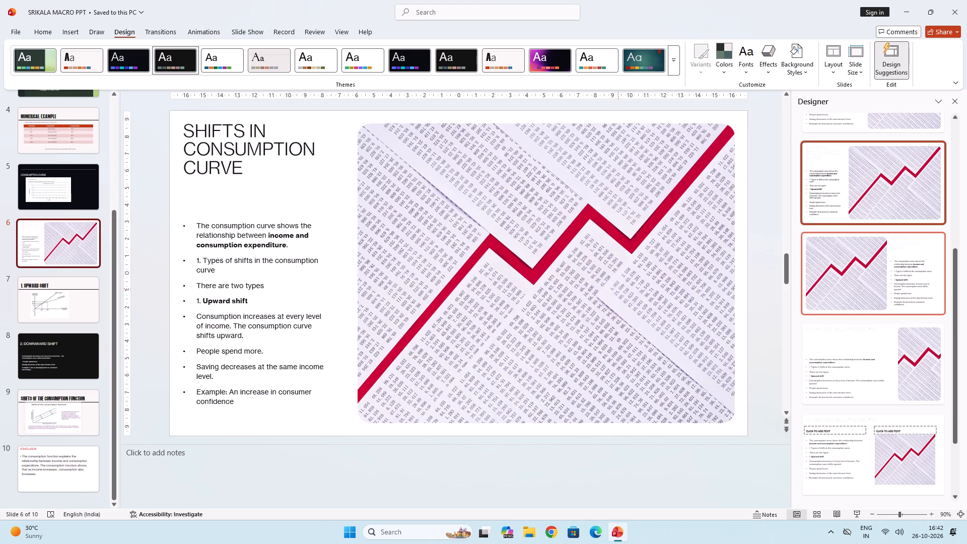
Cut the red-line picture from the Shifts in Consumption Curve slide.
{"action": "right_click", "coordinate": [618, 289]}
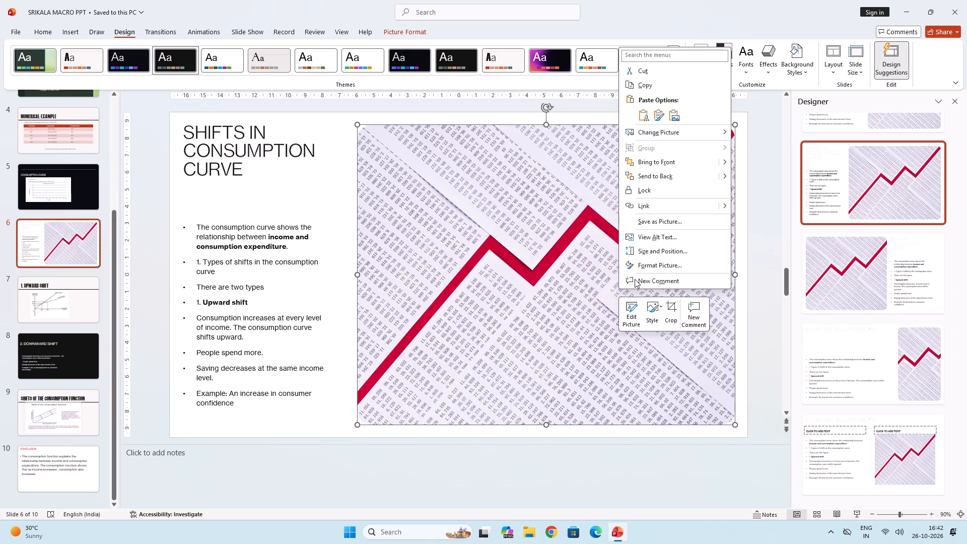
{"action": "left_click", "coordinate": [668, 70]}
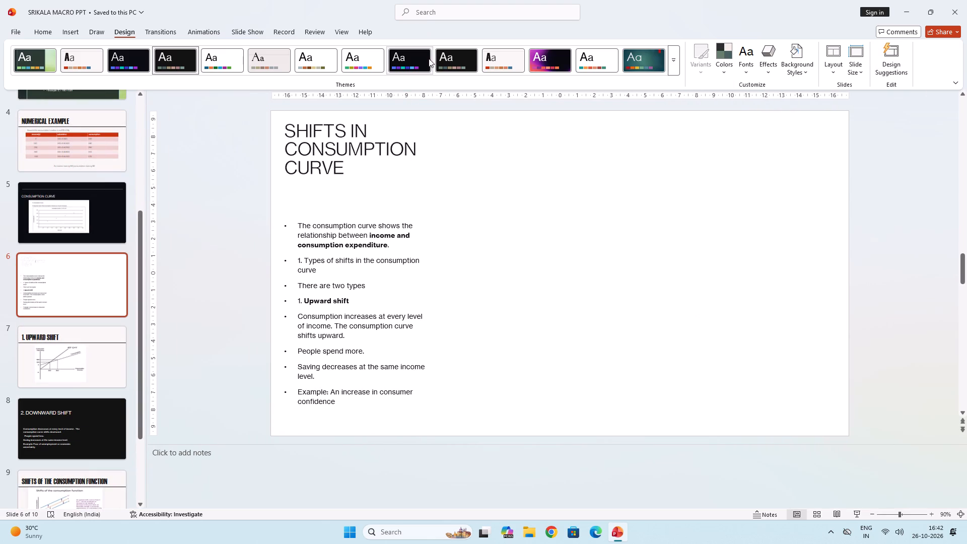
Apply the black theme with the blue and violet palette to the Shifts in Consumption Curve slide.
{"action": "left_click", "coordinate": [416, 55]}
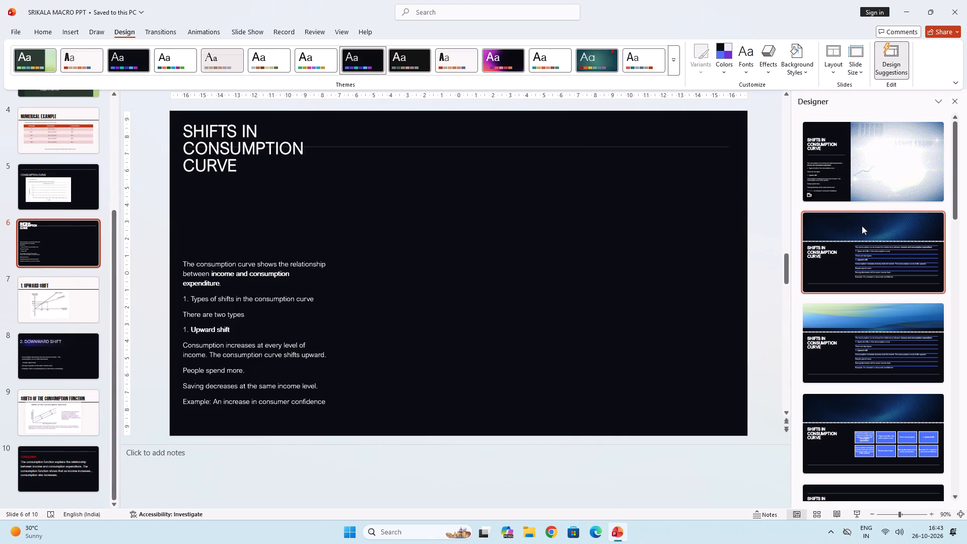
Apply the design idea with a dark blue textured banner above a lined text list to the Shifts in Consumption Curve slide.
{"action": "left_click", "coordinate": [869, 245]}
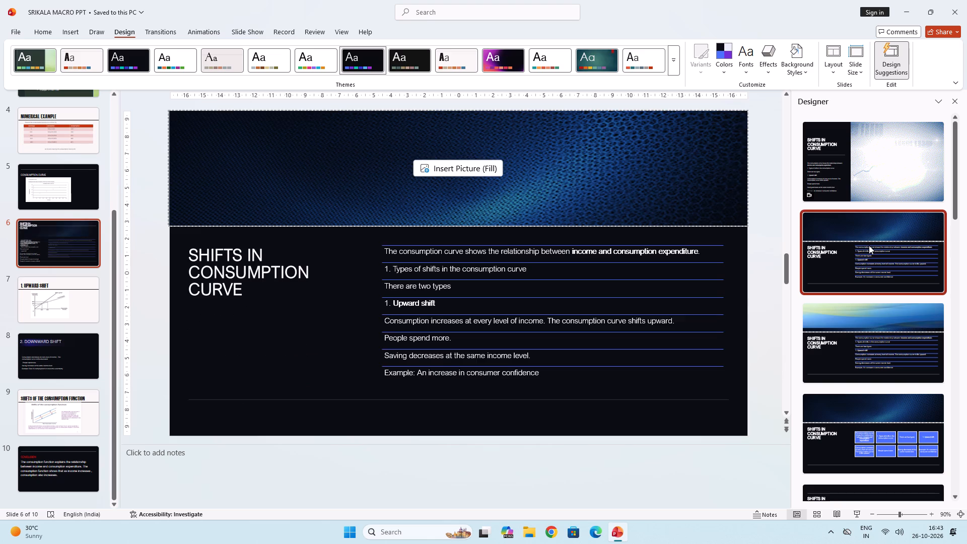
Look through the further design ideas offered for the Shifts in Consumption Curve slide.
{"action": "left_click", "coordinate": [464, 218]}
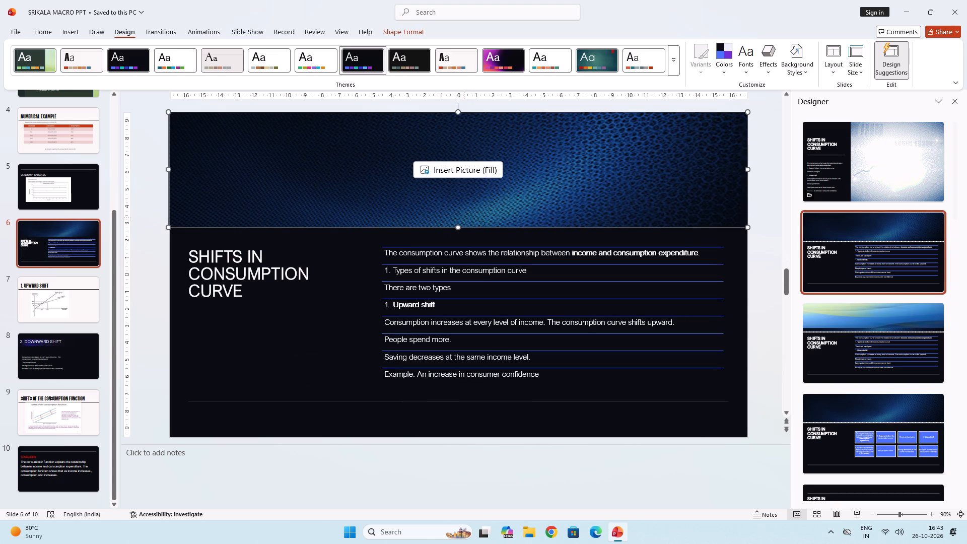
{"action": "scroll", "coordinate": [949, 240], "scroll_direction": "down", "scroll_amount": 4}
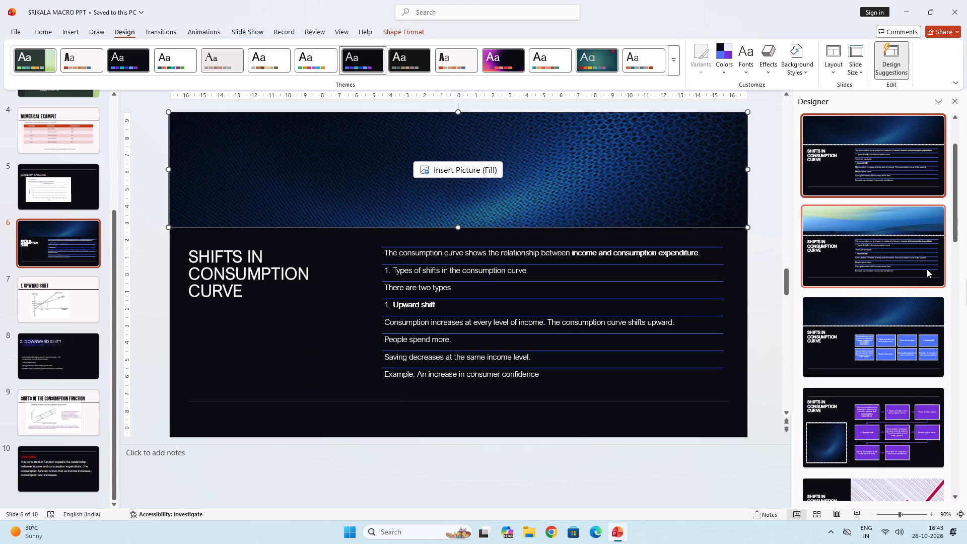
{"action": "scroll", "coordinate": [909, 290], "scroll_direction": "down", "scroll_amount": 18}
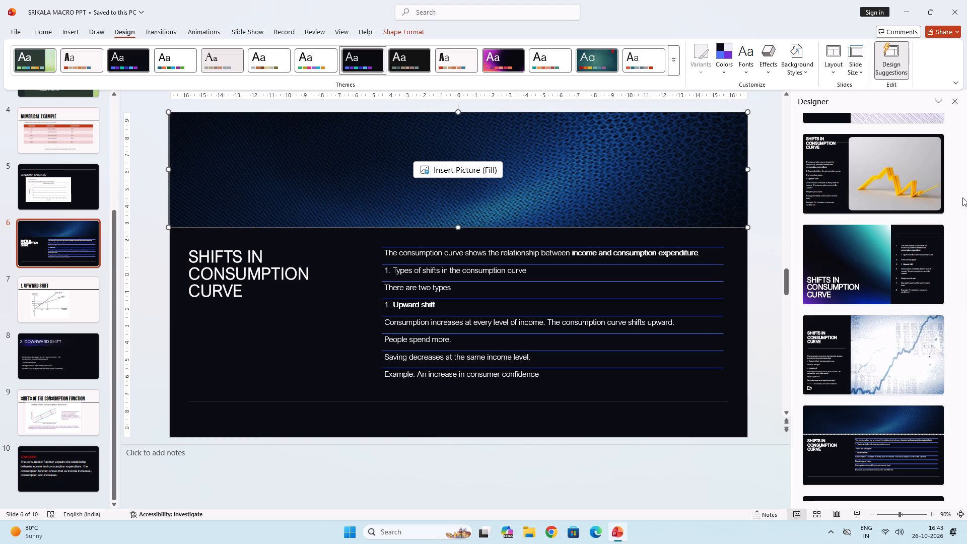
{"action": "scroll", "coordinate": [851, 346], "scroll_direction": "down", "scroll_amount": 13}
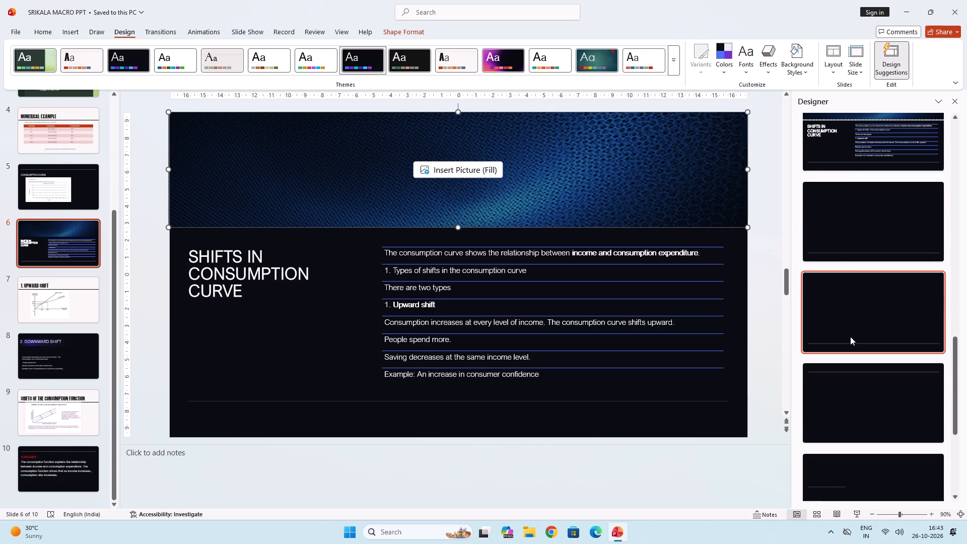
{"action": "scroll", "coordinate": [850, 336], "scroll_direction": "down", "scroll_amount": 6}
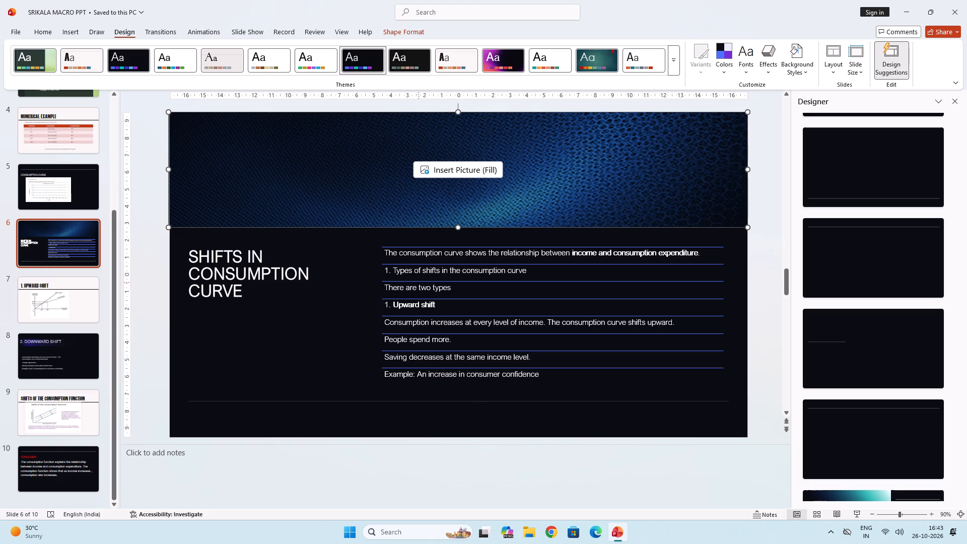
Apply the white theme with bold black titles and green lines to the Shifts in Consumption Curve slide and the slides sharing its theme.
{"action": "left_click", "coordinate": [394, 249]}
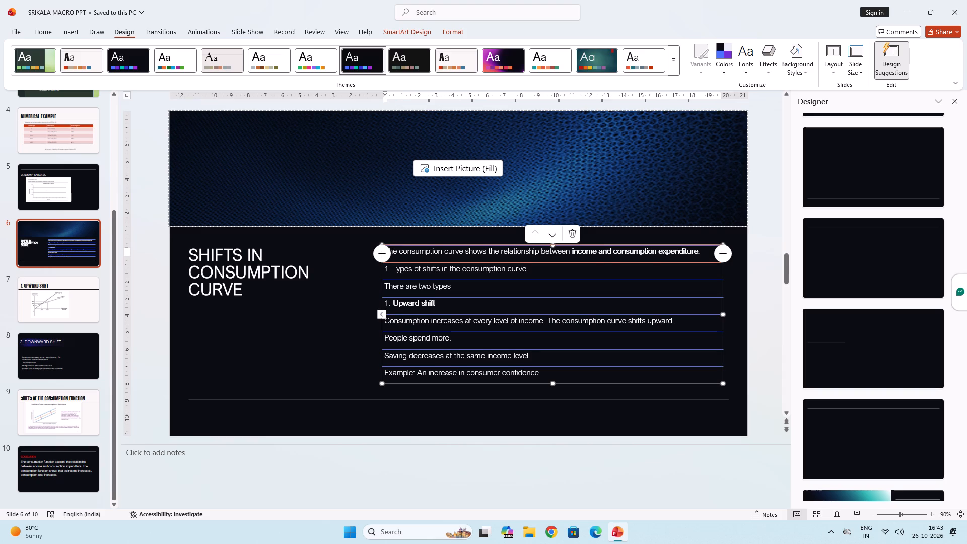
{"action": "left_click", "coordinate": [322, 295]}
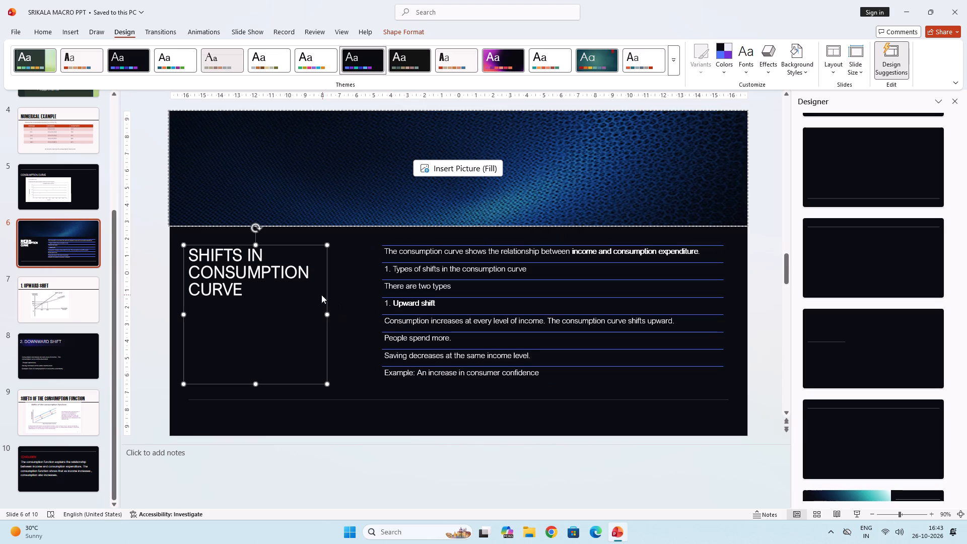
{"action": "left_click", "coordinate": [320, 59]}
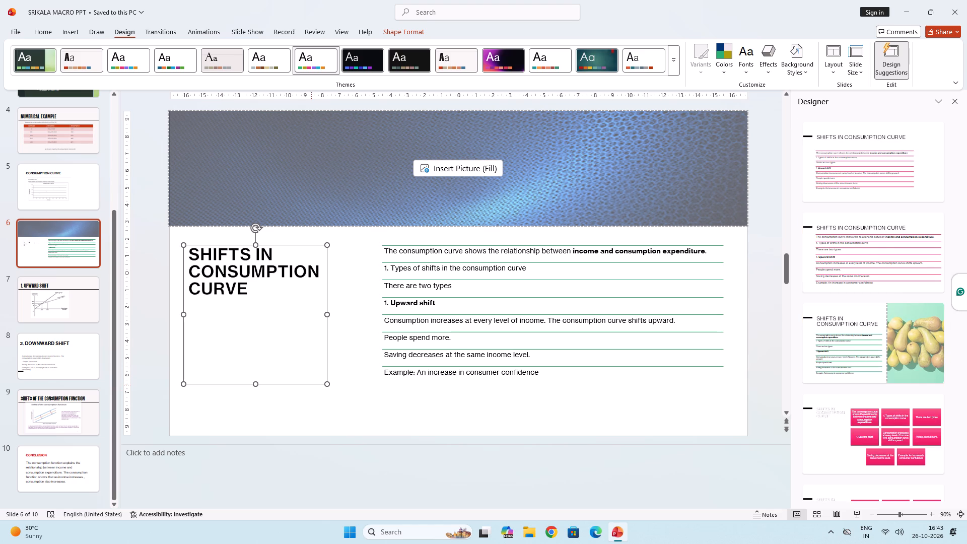
{"action": "left_click", "coordinate": [459, 406]}
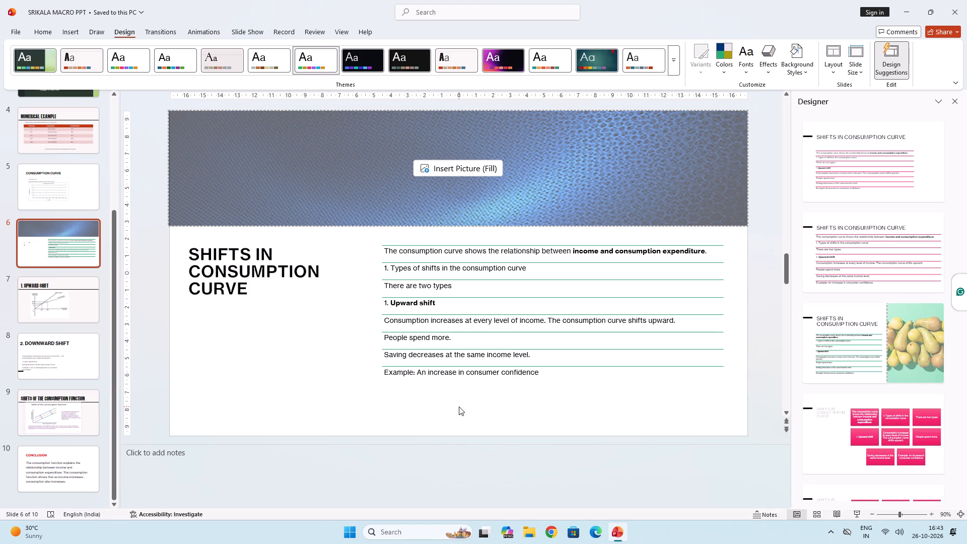
Review the slides from Conclusion back to Shifts in Consumption Curve and cut the blue textured banner from the latter.
{"action": "left_click", "coordinate": [57, 471]}
{"action": "left_click", "coordinate": [71, 420]}
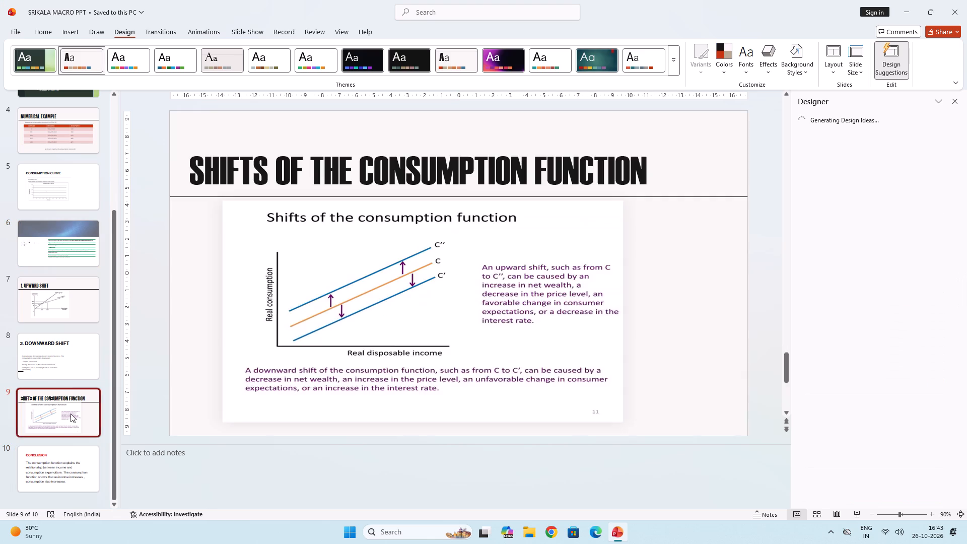
{"action": "left_click", "coordinate": [74, 359]}
{"action": "left_click", "coordinate": [62, 314]}
{"action": "left_click", "coordinate": [64, 250]}
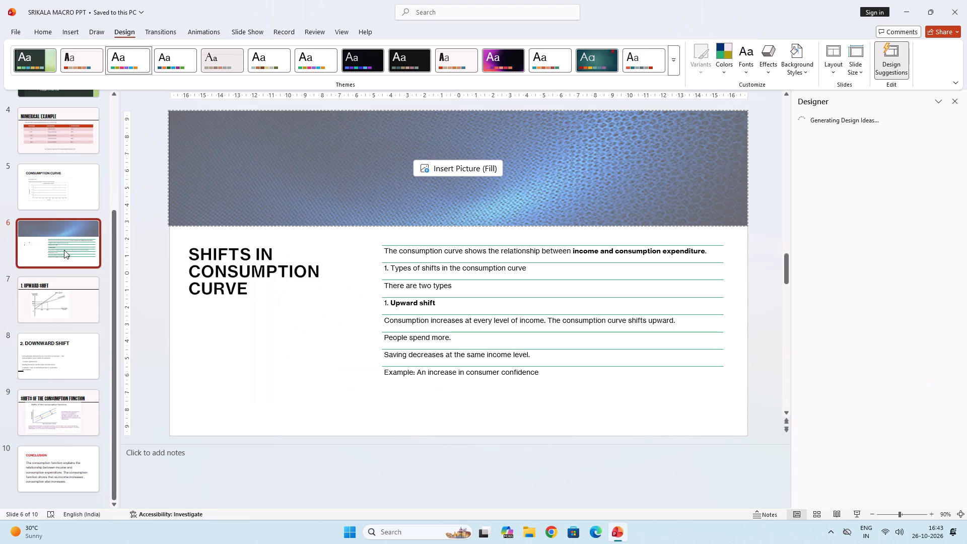
{"action": "left_click", "coordinate": [483, 148]}
{"action": "right_click", "coordinate": [485, 149]}
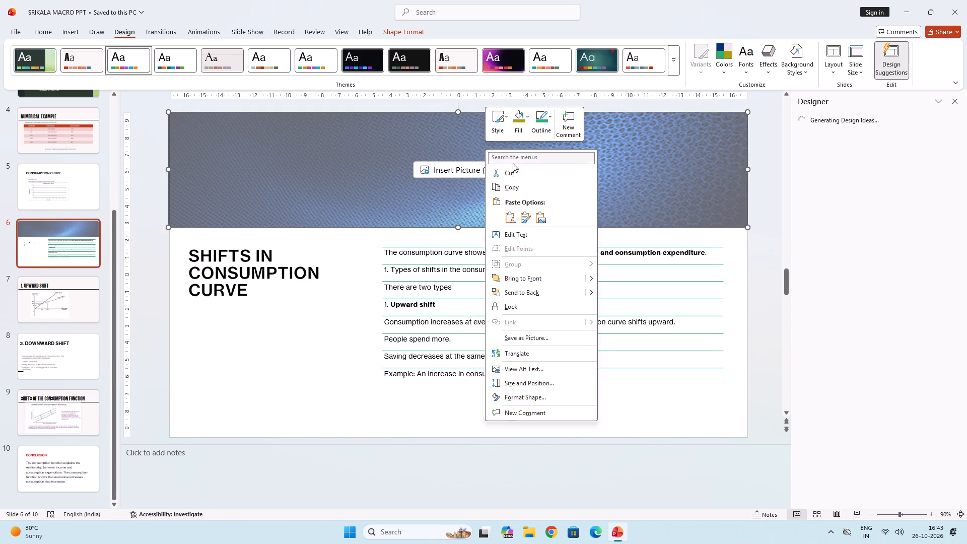
{"action": "left_click", "coordinate": [524, 170]}
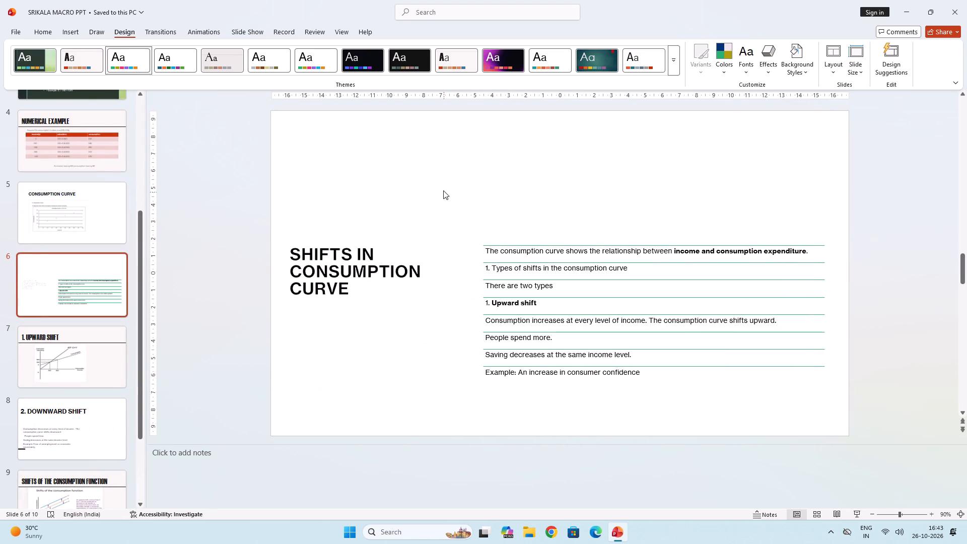
Apply the design idea with a one-line title beside a short black bar above the green-lined list to the Shifts in Consumption Curve slide.
{"action": "left_click", "coordinate": [900, 65]}
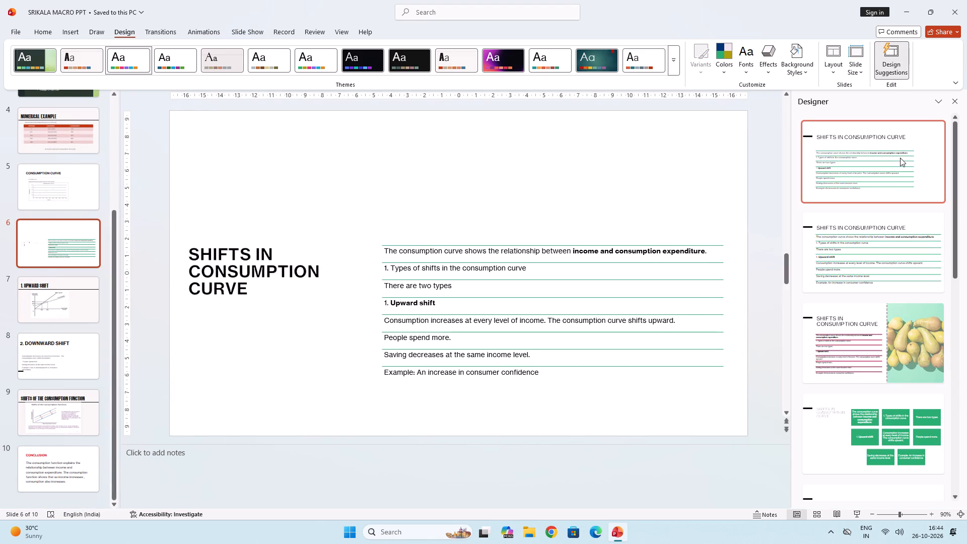
{"action": "left_click", "coordinate": [842, 158]}
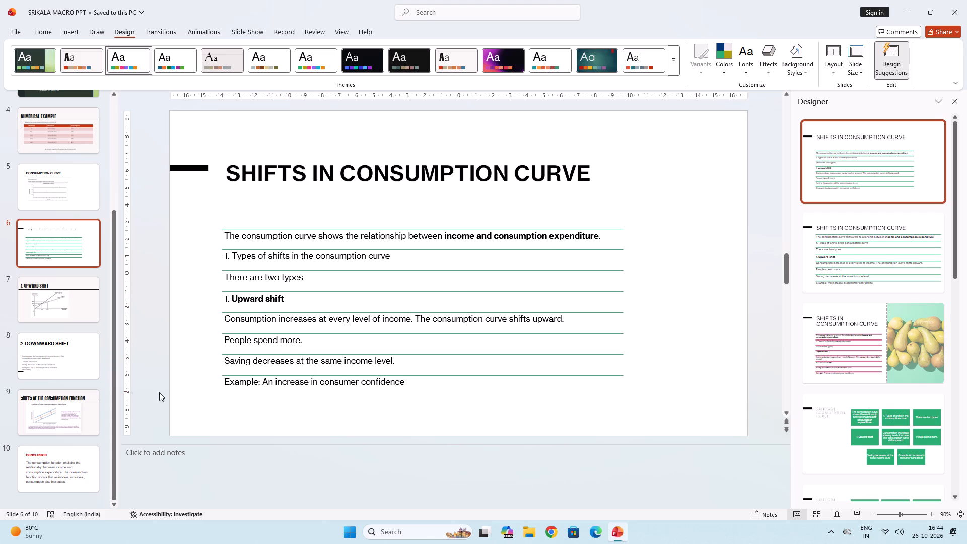
Apply the black Dune theme to the 2. Downward Shift slide only.
{"action": "left_click", "coordinate": [31, 186]}
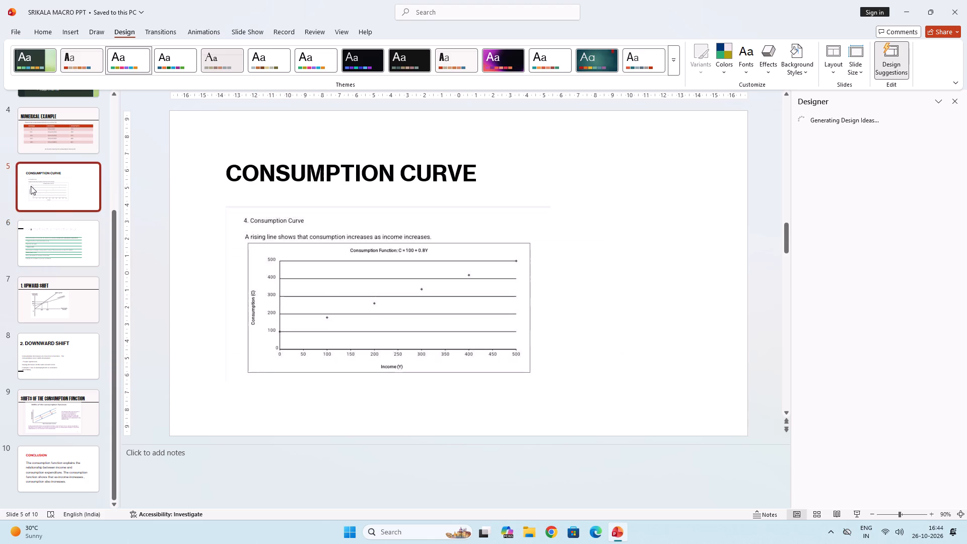
{"action": "left_click", "coordinate": [37, 231]}
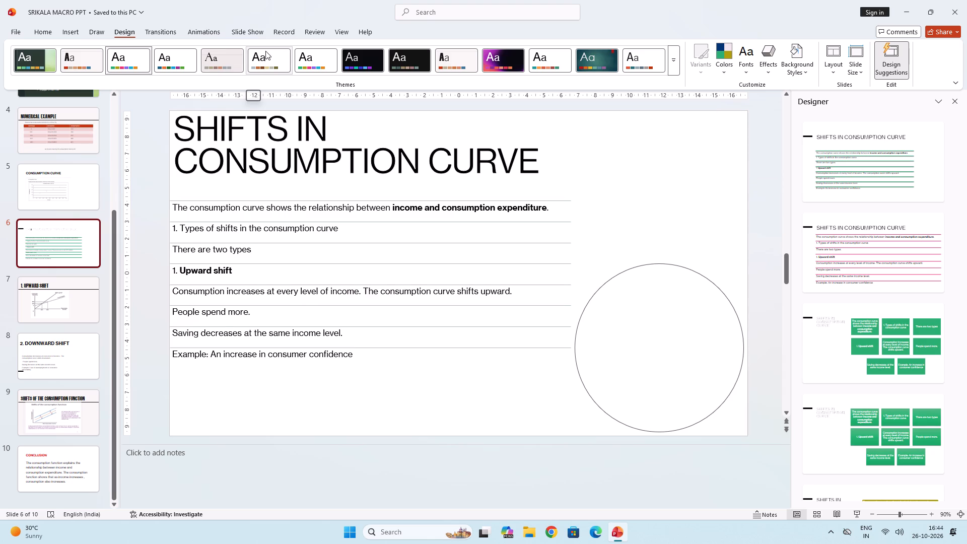
{"action": "left_click", "coordinate": [56, 349]}
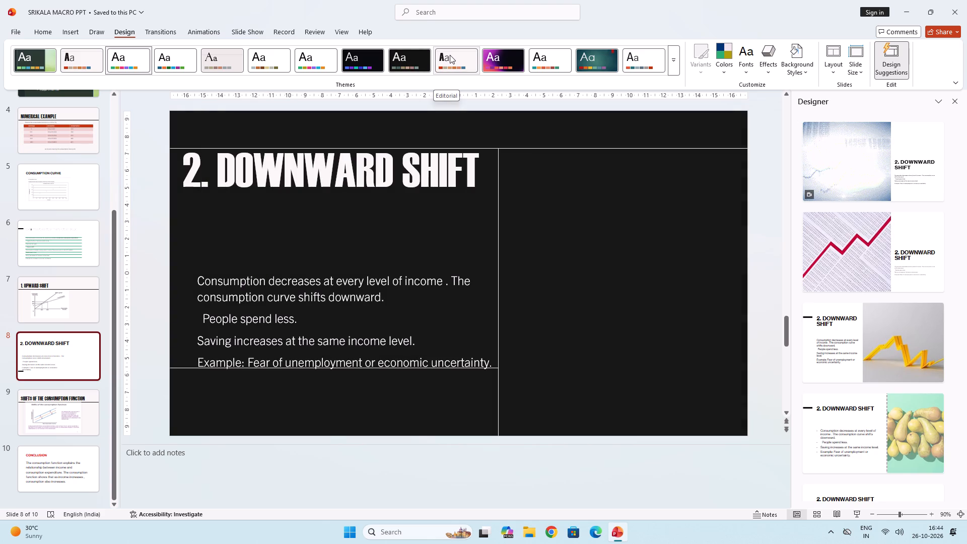
{"action": "right_click", "coordinate": [399, 62]}
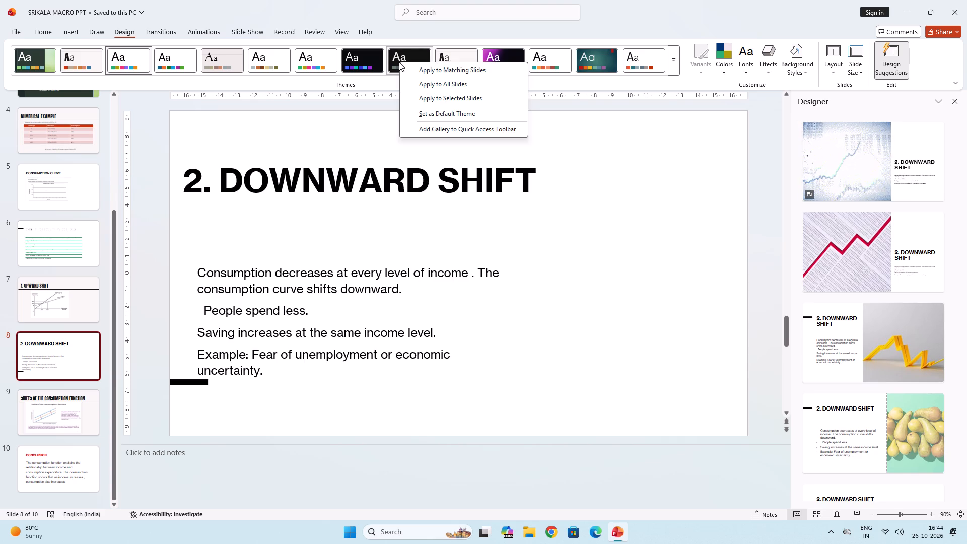
{"action": "left_click", "coordinate": [435, 98]}
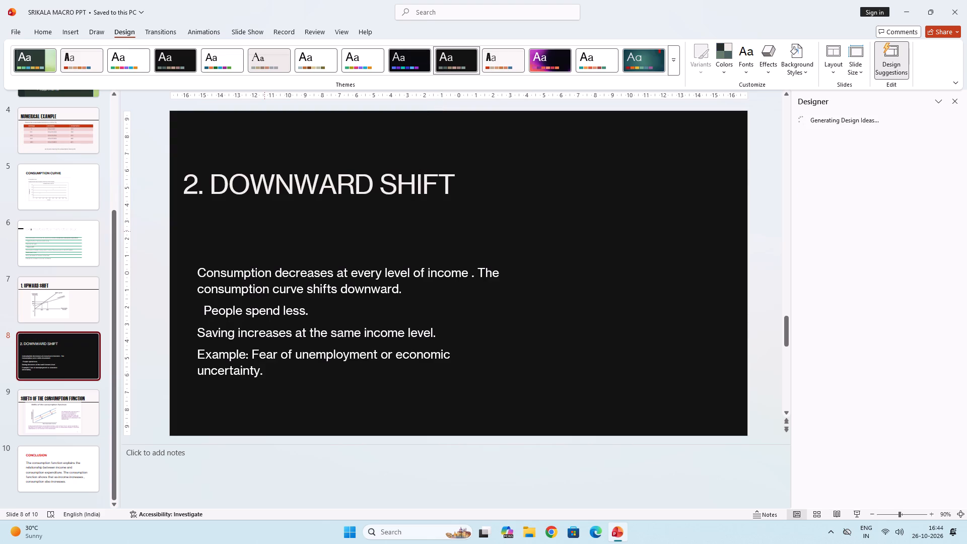
Apply the Dark Gradient theme to the Consumption Curve slide only, after checking the slides from Shifts of the Consumption Function backwards.
{"action": "left_click", "coordinate": [90, 417]}
{"action": "scroll", "coordinate": [95, 401], "scroll_direction": "down", "scroll_amount": 5}
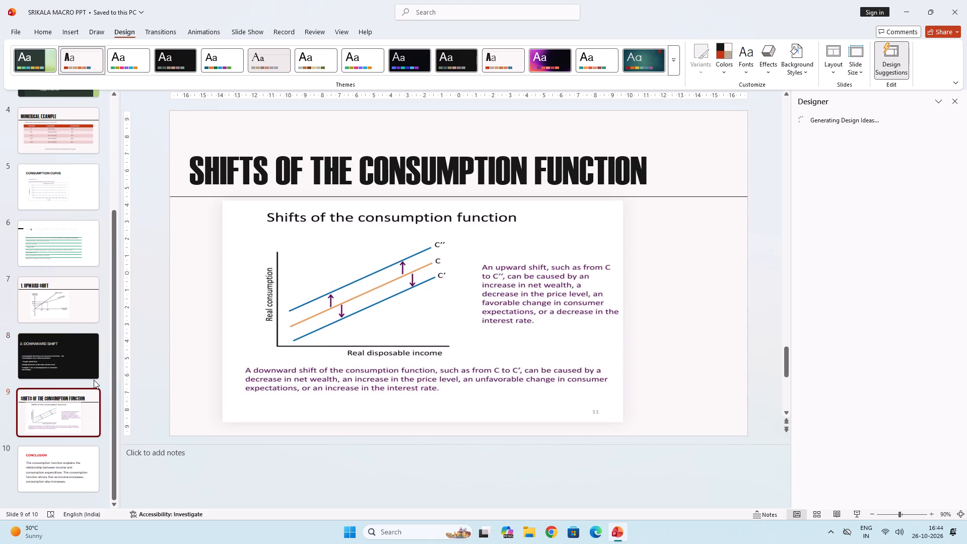
{"action": "left_click", "coordinate": [88, 352]}
{"action": "left_click", "coordinate": [79, 323]}
{"action": "left_click", "coordinate": [70, 240]}
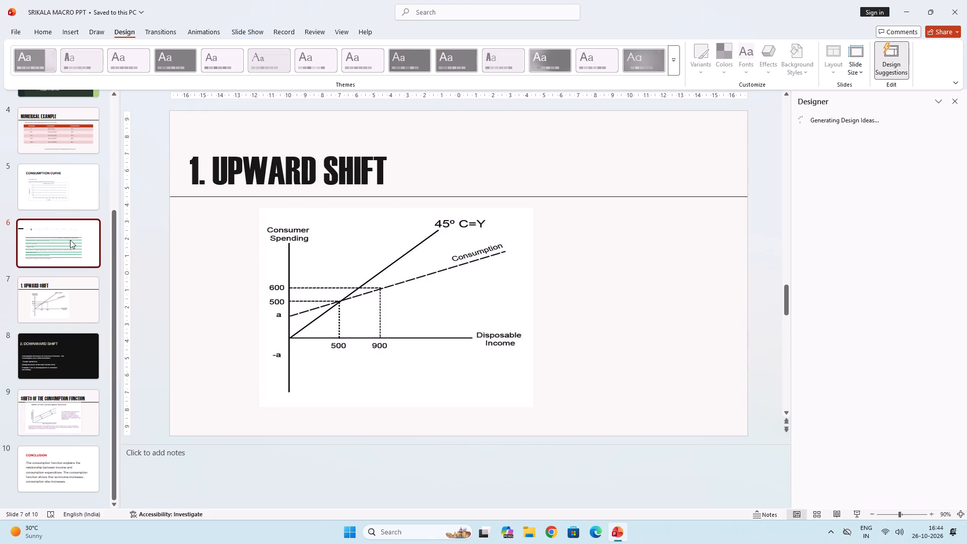
{"action": "scroll", "coordinate": [70, 240], "scroll_direction": "up", "scroll_amount": 3}
{"action": "left_click", "coordinate": [67, 284]}
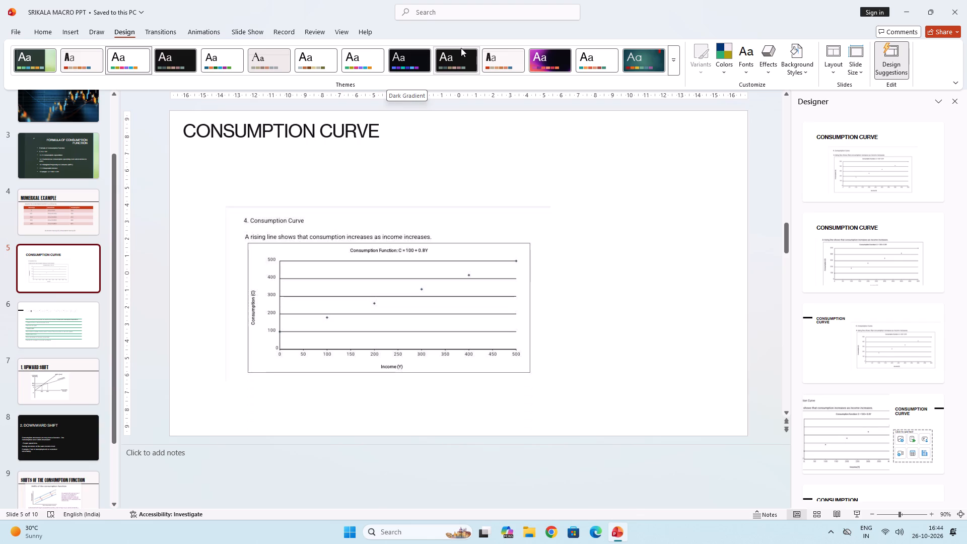
{"action": "right_click", "coordinate": [410, 62]}
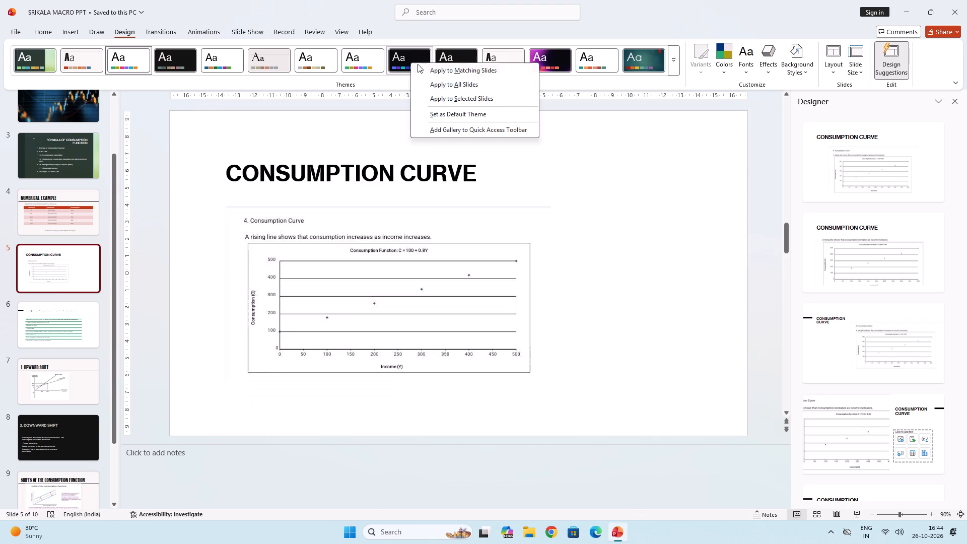
{"action": "left_click", "coordinate": [446, 100]}
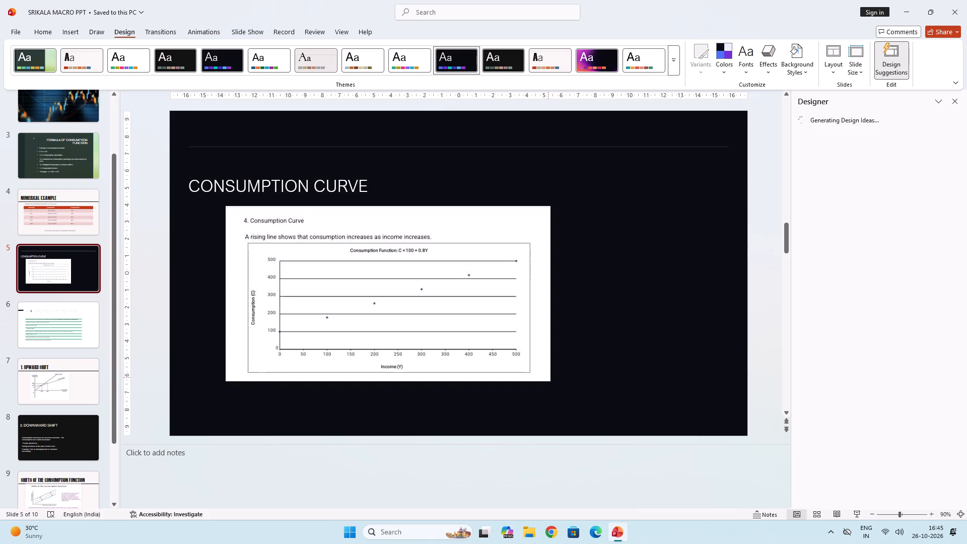
Enlarge the chart picture on the Consumption Curve slide proportionally until it nearly reaches the slide's bottom edge.
{"action": "left_click", "coordinate": [485, 332]}
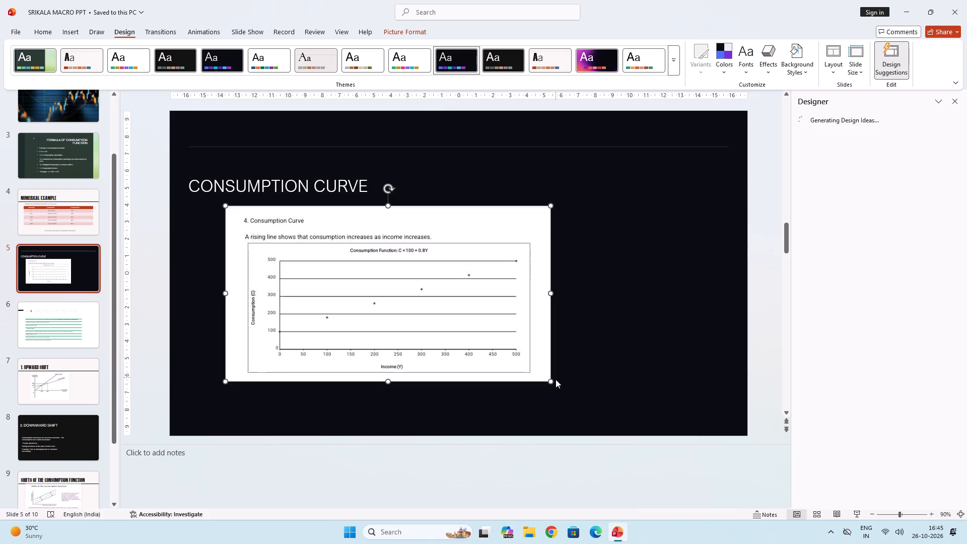
{"action": "left_click_drag", "start_coordinate": [550, 380], "coordinate": [648, 380]}
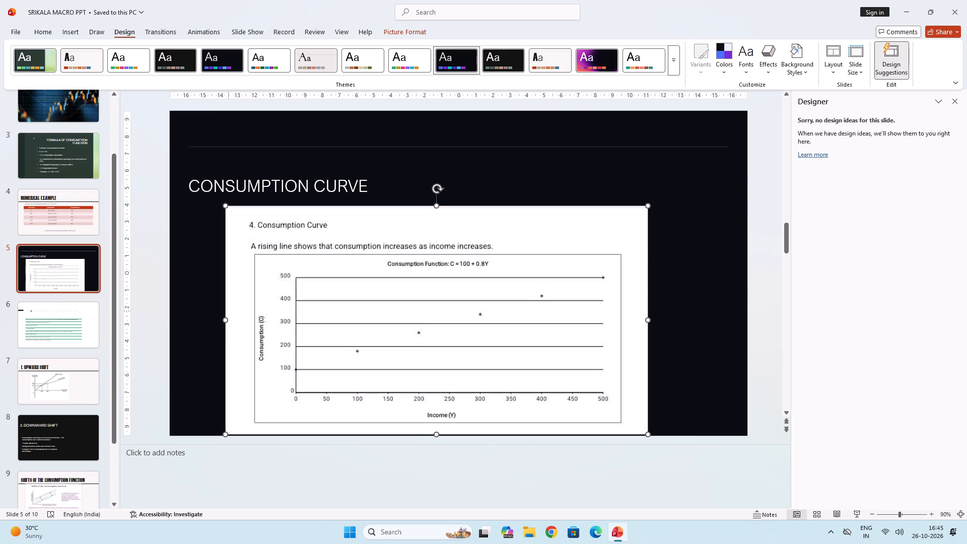
Go to the Shifts in Consumption Curve slide.
{"action": "left_click", "coordinate": [87, 317]}
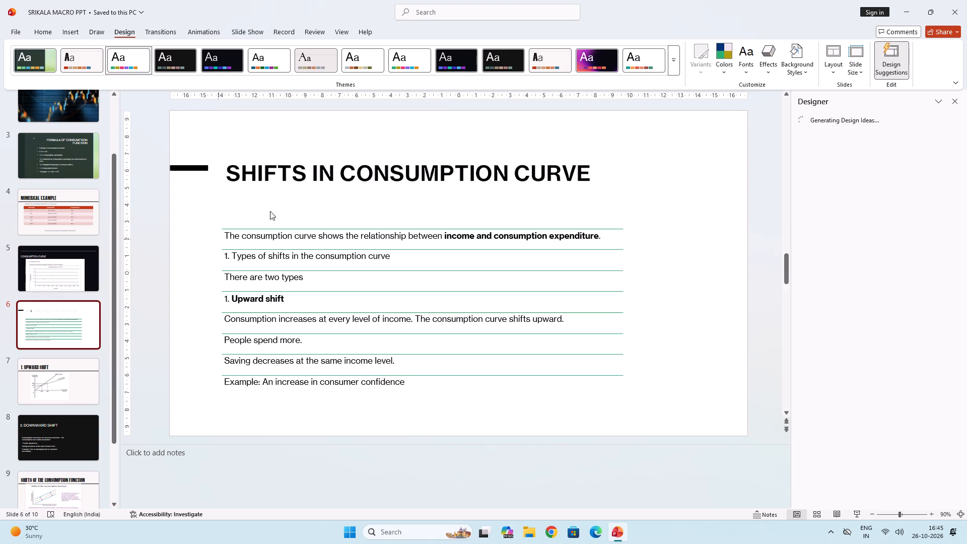
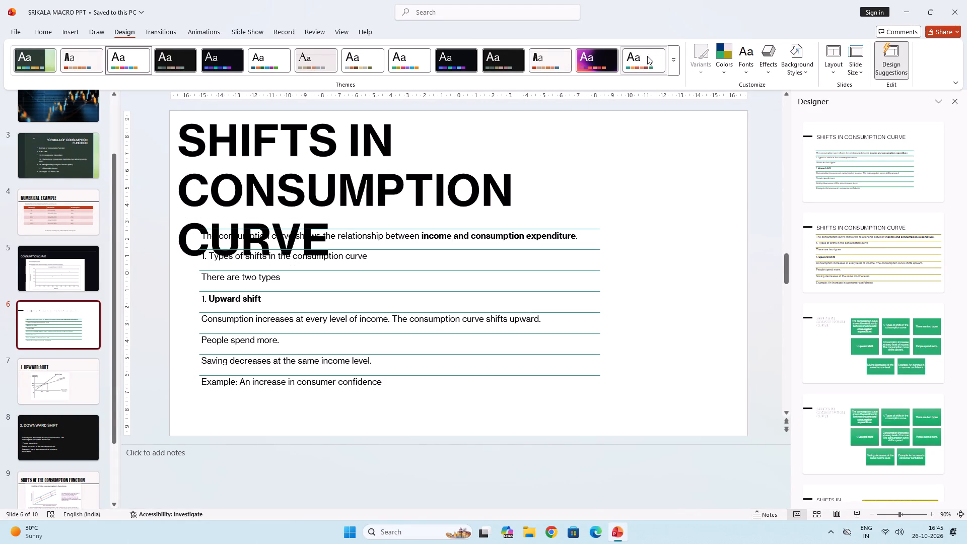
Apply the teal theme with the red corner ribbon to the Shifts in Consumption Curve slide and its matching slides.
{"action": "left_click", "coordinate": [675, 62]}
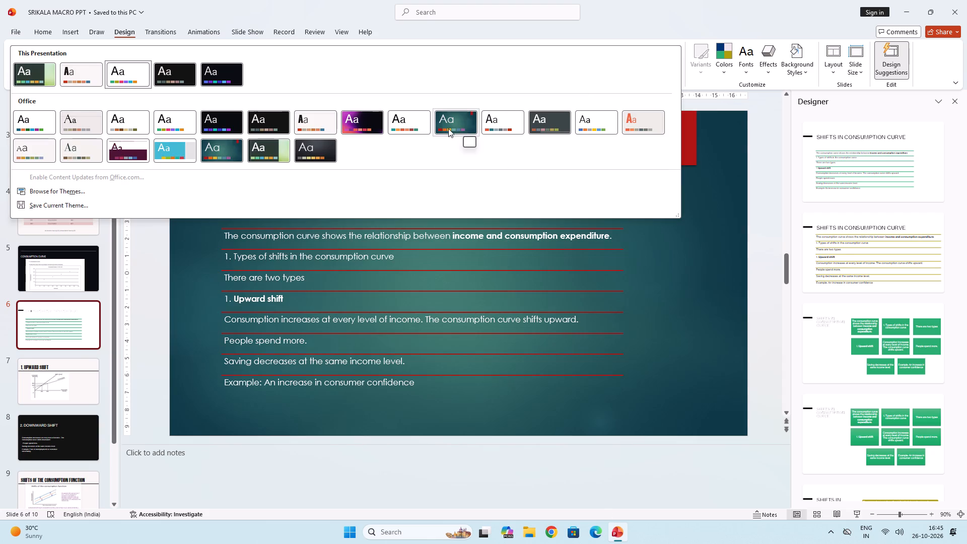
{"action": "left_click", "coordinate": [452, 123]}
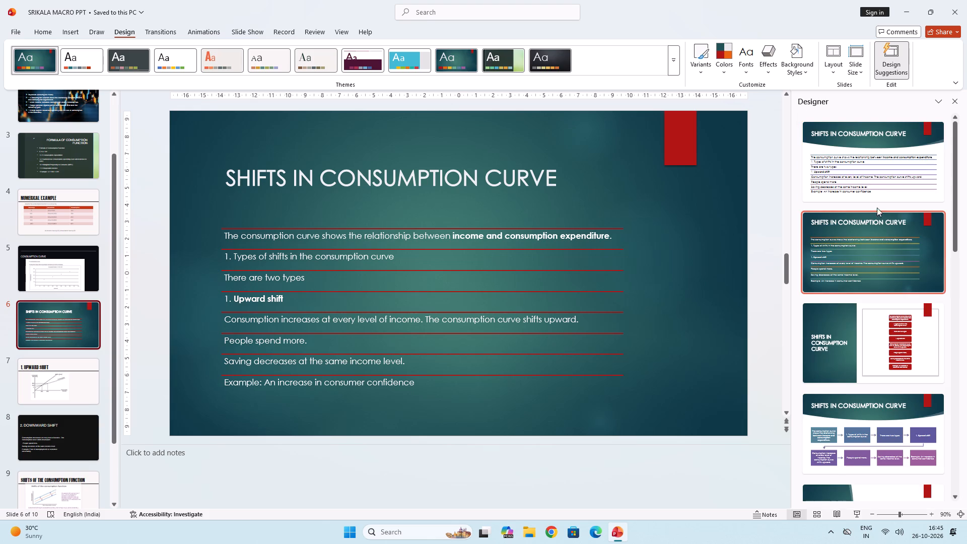
Examine the suggested design layouts for the Shifts in Consumption Curve slide.
{"action": "scroll", "coordinate": [869, 219], "scroll_direction": "down", "scroll_amount": 4}
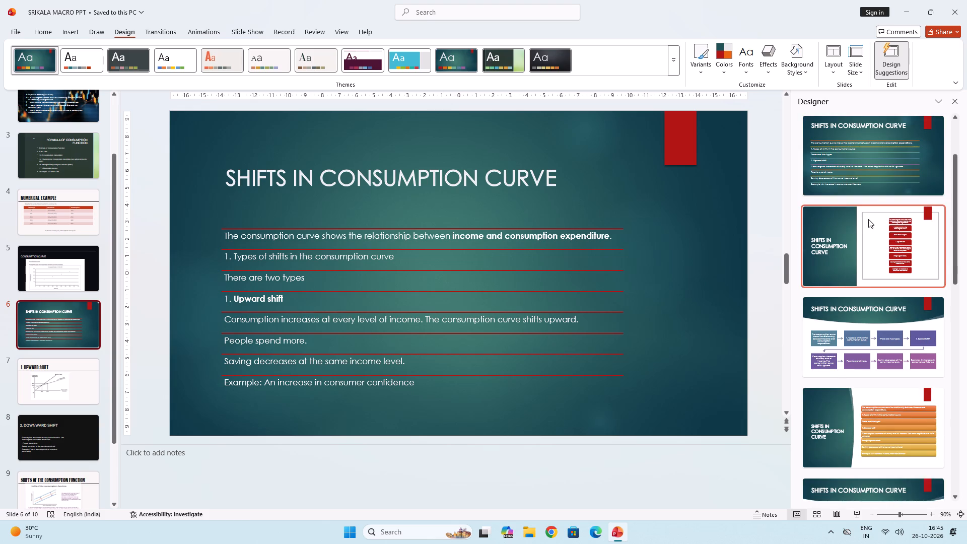
{"action": "scroll", "coordinate": [868, 219], "scroll_direction": "down", "scroll_amount": 18}
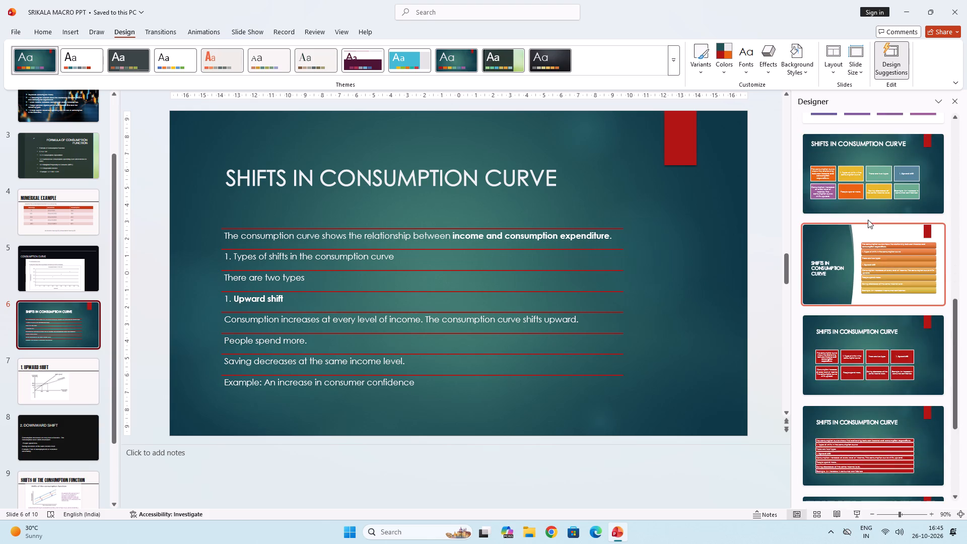
{"action": "scroll", "coordinate": [868, 220], "scroll_direction": "down", "scroll_amount": 14}
{"action": "scroll", "coordinate": [866, 222], "scroll_direction": "up", "scroll_amount": 5}
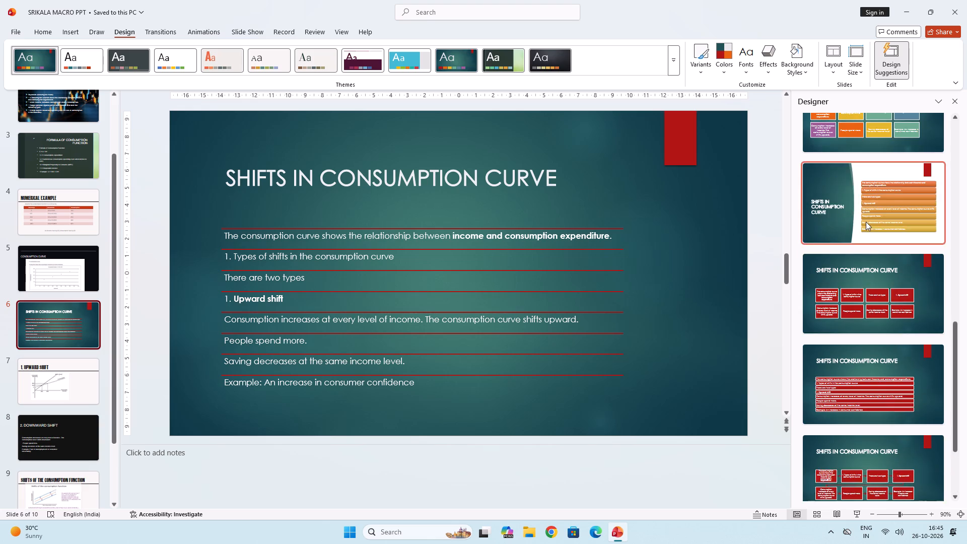
{"action": "scroll", "coordinate": [866, 222], "scroll_direction": "up", "scroll_amount": 19}
{"action": "scroll", "coordinate": [866, 218], "scroll_direction": "up", "scroll_amount": 10}
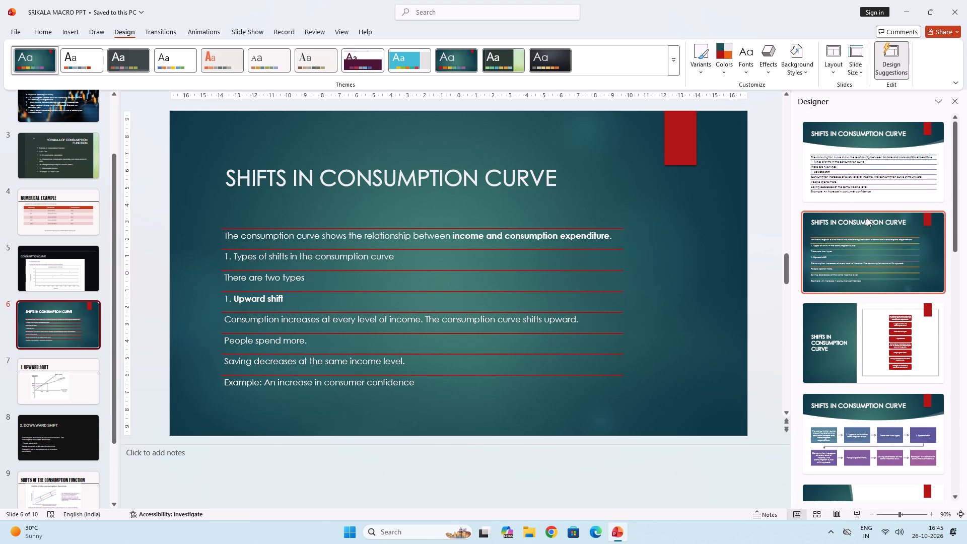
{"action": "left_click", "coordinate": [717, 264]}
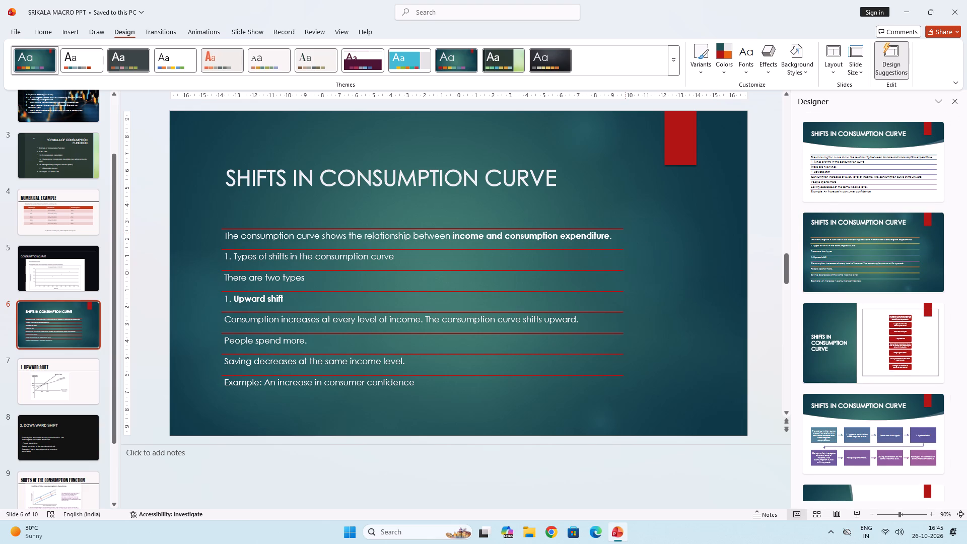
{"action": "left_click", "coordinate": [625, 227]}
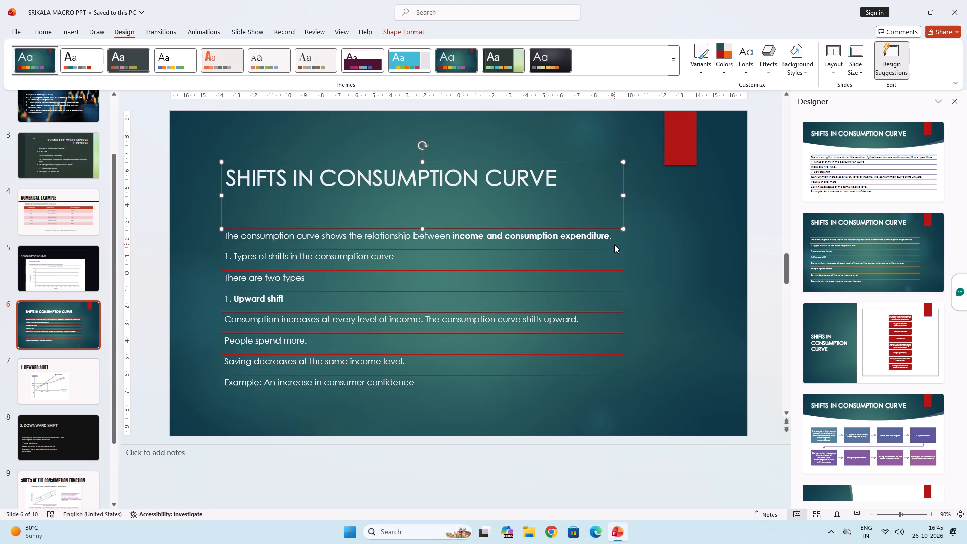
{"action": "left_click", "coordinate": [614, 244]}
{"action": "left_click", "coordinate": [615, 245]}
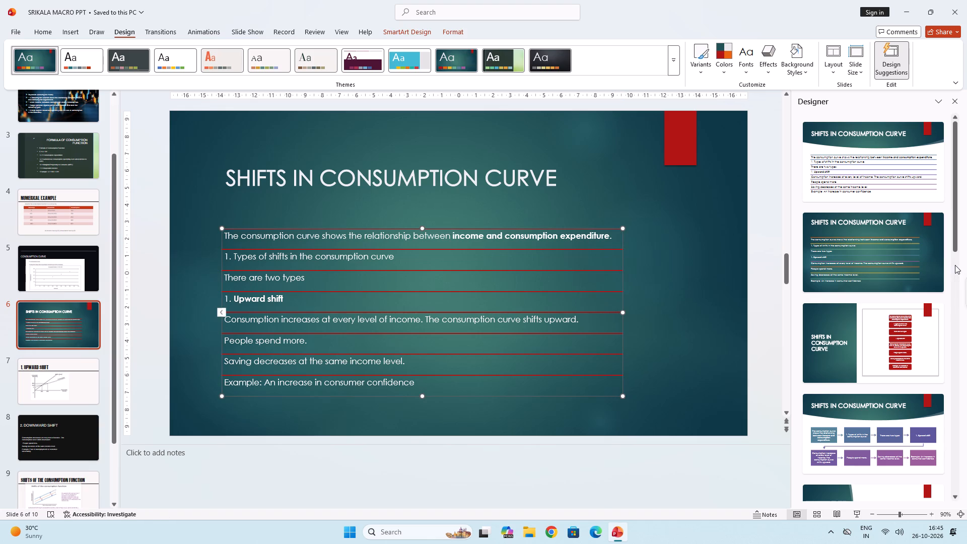
On the title slide, insert two spaces in front of NAME in the student details.
{"action": "left_click", "coordinate": [72, 213]}
{"action": "left_click", "coordinate": [74, 171]}
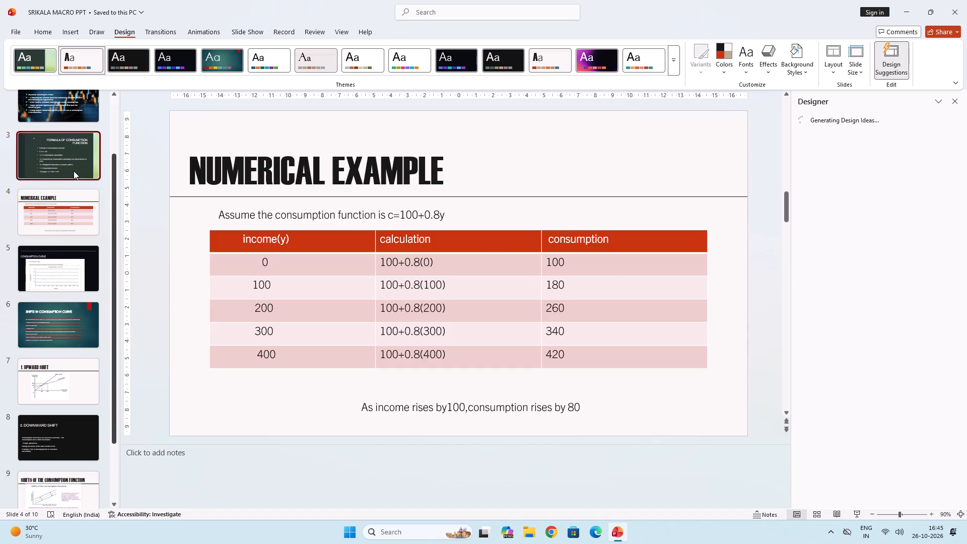
{"action": "scroll", "coordinate": [82, 150], "scroll_direction": "up", "scroll_amount": 9}
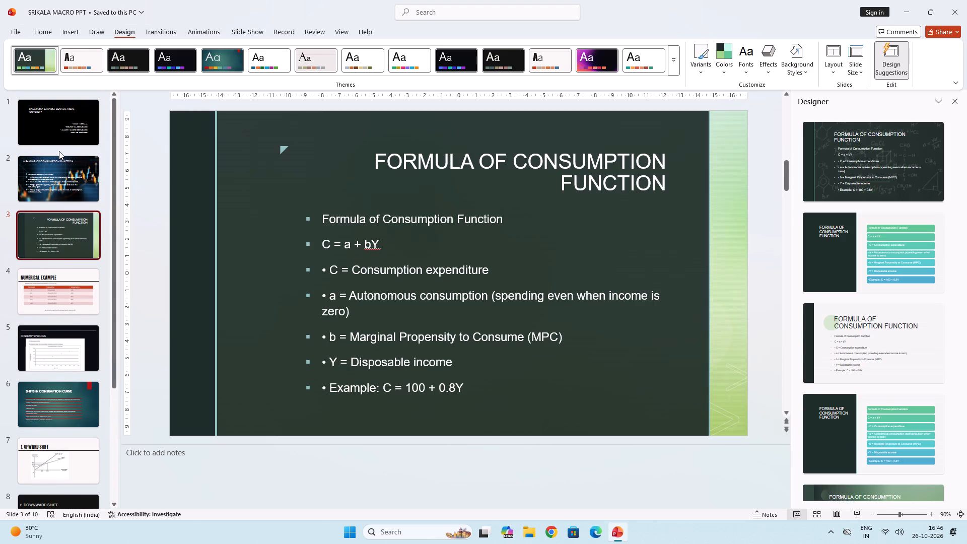
{"action": "left_click", "coordinate": [59, 151]}
{"action": "left_click", "coordinate": [69, 131]}
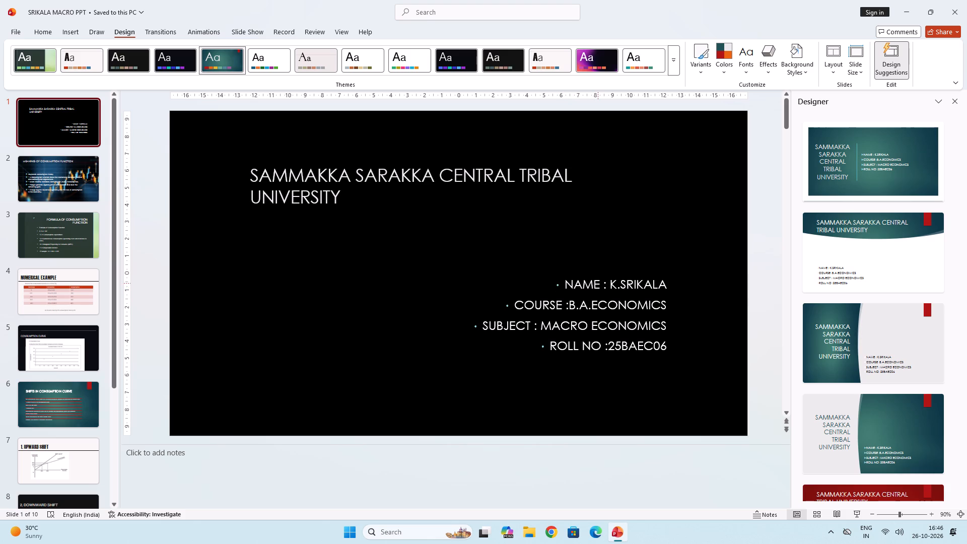
{"action": "left_click", "coordinate": [561, 286]}
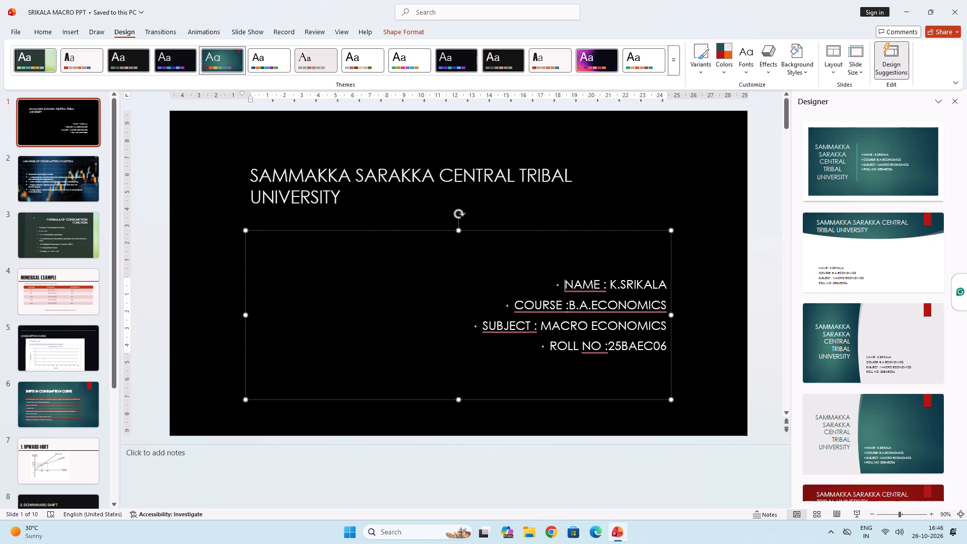
{"action": "key", "text": "space"}
{"action": "key", "text": "space"}
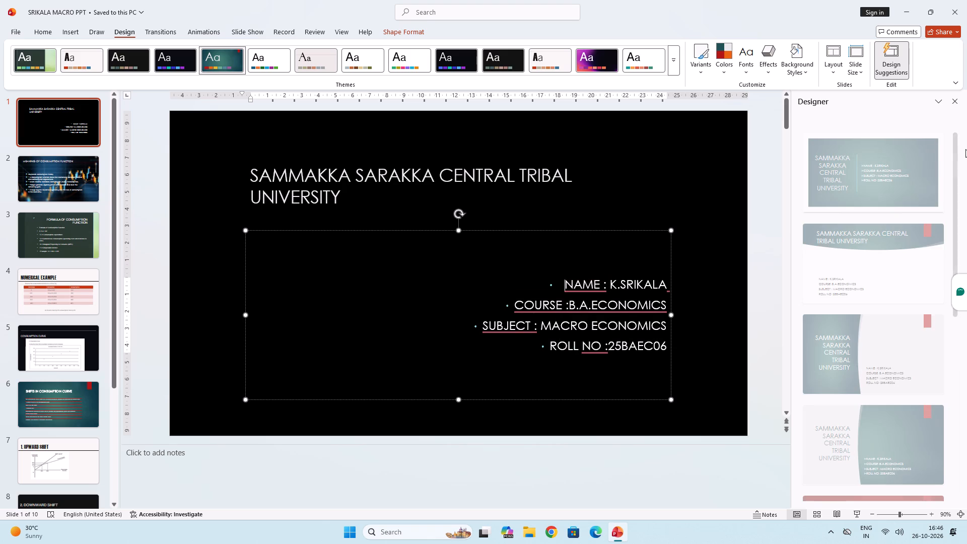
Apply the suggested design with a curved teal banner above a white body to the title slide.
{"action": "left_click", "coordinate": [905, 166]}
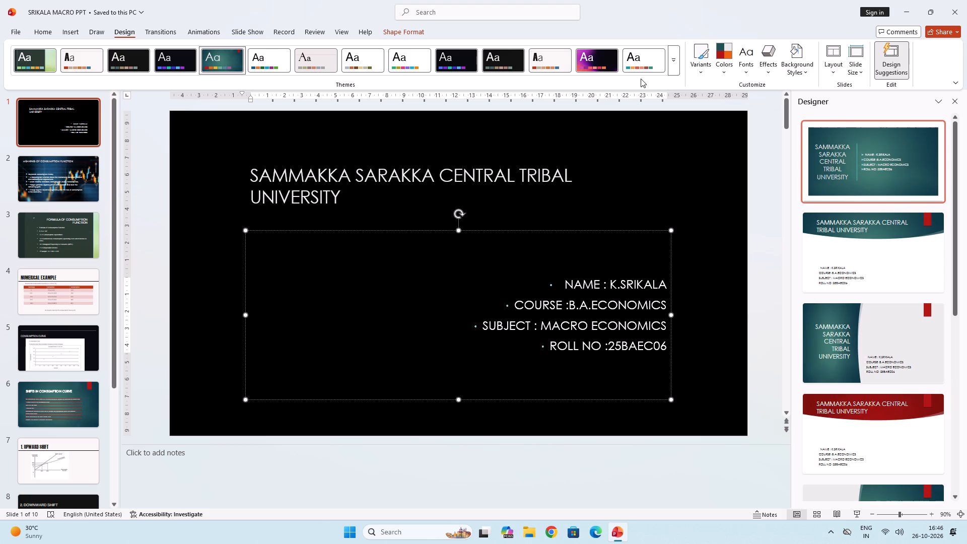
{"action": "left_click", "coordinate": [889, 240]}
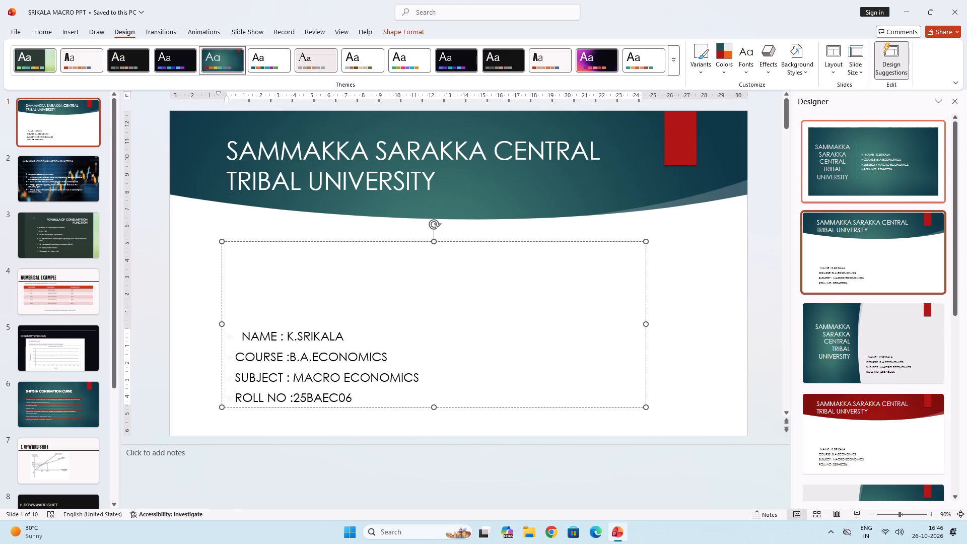
Switch the title slide and its matching slides to the dark green theme, and give the title slide the suggested full-slide green gradient design.
{"action": "scroll", "coordinate": [657, 226], "scroll_direction": "down", "scroll_amount": 6}
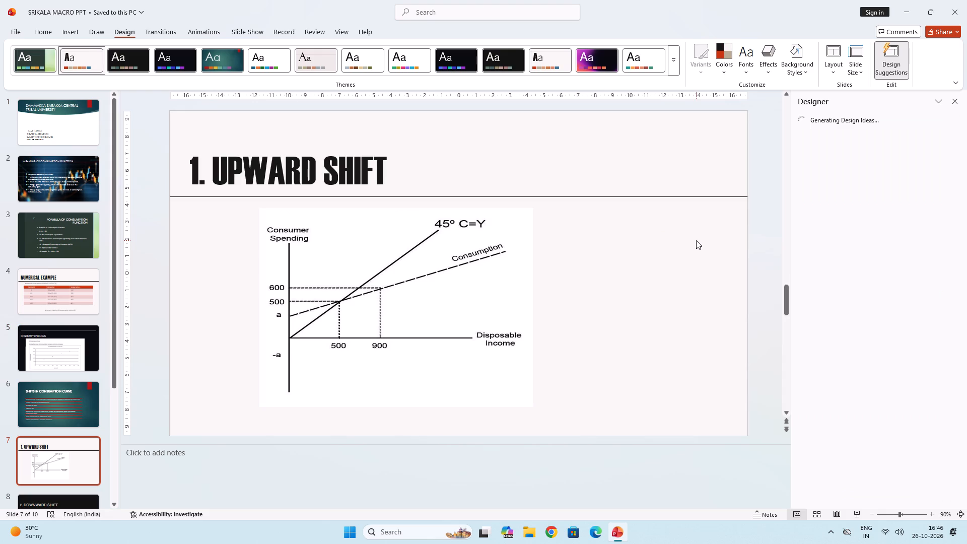
{"action": "left_click", "coordinate": [43, 110]}
{"action": "left_click", "coordinate": [22, 61]}
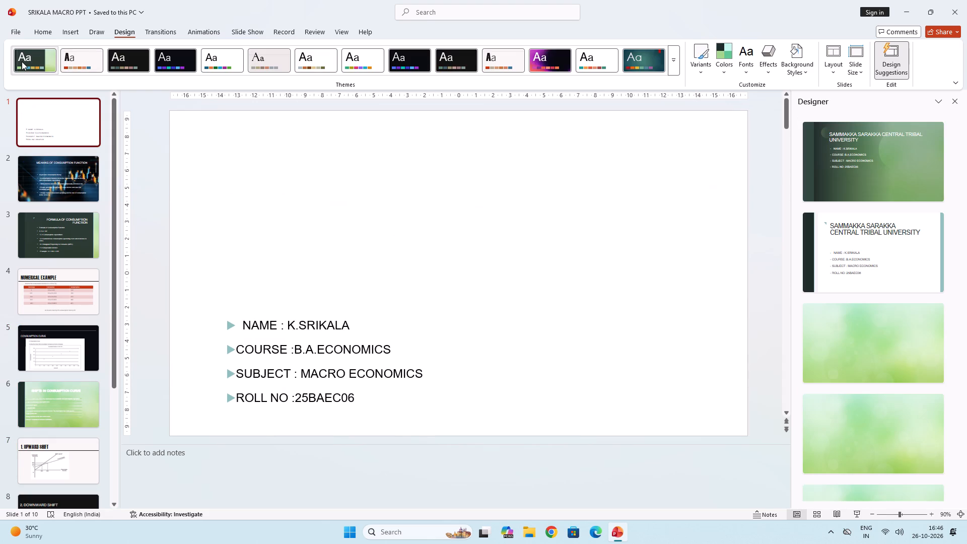
{"action": "left_click", "coordinate": [883, 161]}
Apply the teal theme with the red corner ribbon to the Shifts in Consumption Curve slide only.
{"action": "left_click", "coordinate": [83, 394]}
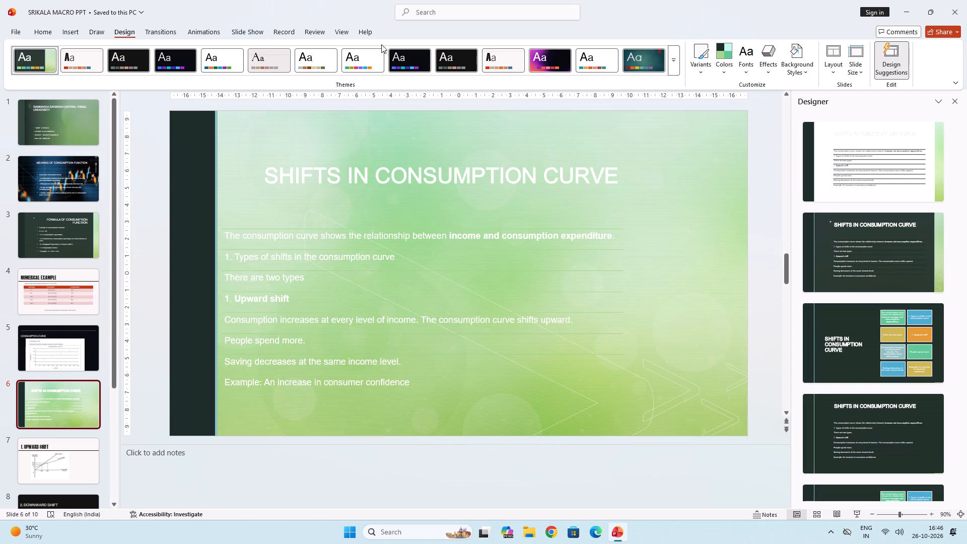
{"action": "right_click", "coordinate": [646, 67]}
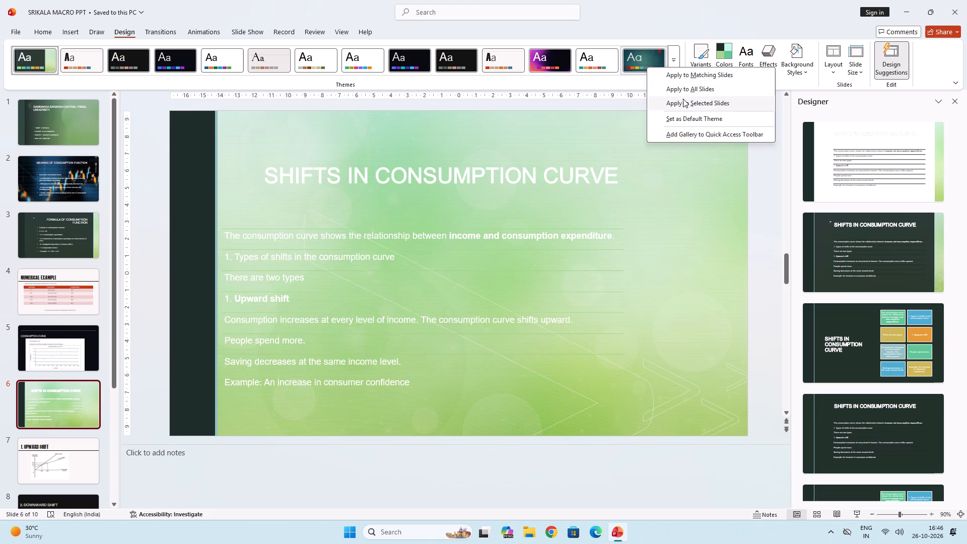
{"action": "left_click", "coordinate": [683, 102]}
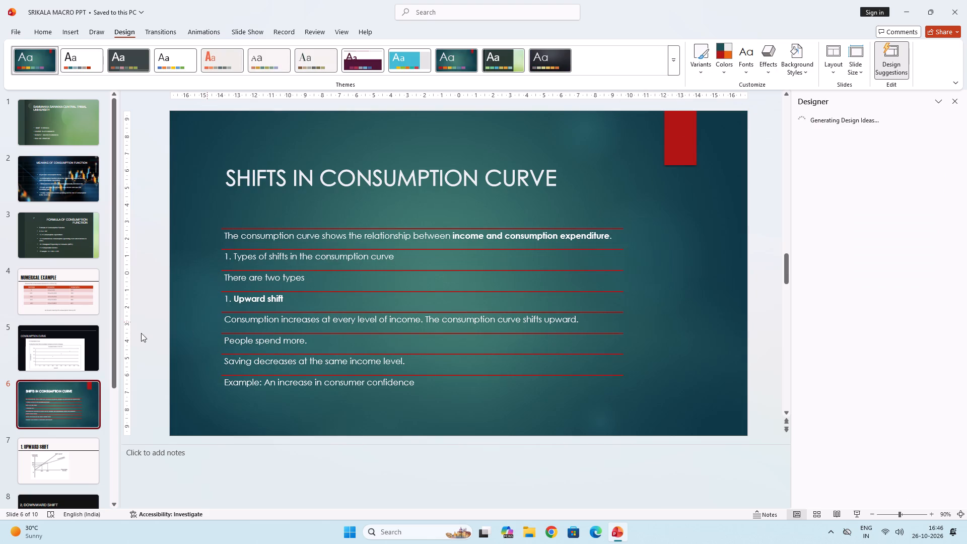
Review the slides from 1. Upward Shift through Conclusion to check their appearance.
{"action": "scroll", "coordinate": [30, 359], "scroll_direction": "down", "scroll_amount": 7}
{"action": "left_click", "coordinate": [61, 293]}
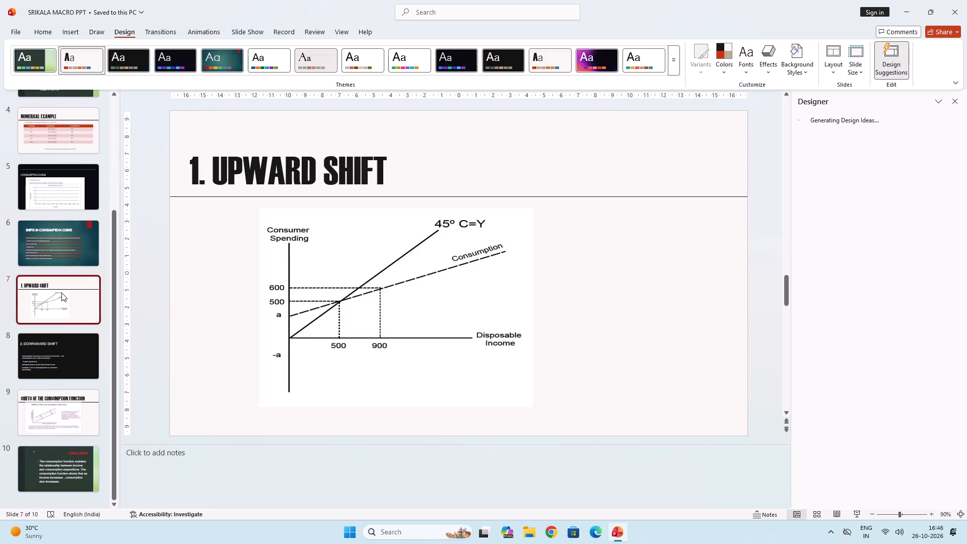
{"action": "left_click", "coordinate": [61, 328]}
{"action": "left_click", "coordinate": [60, 350]}
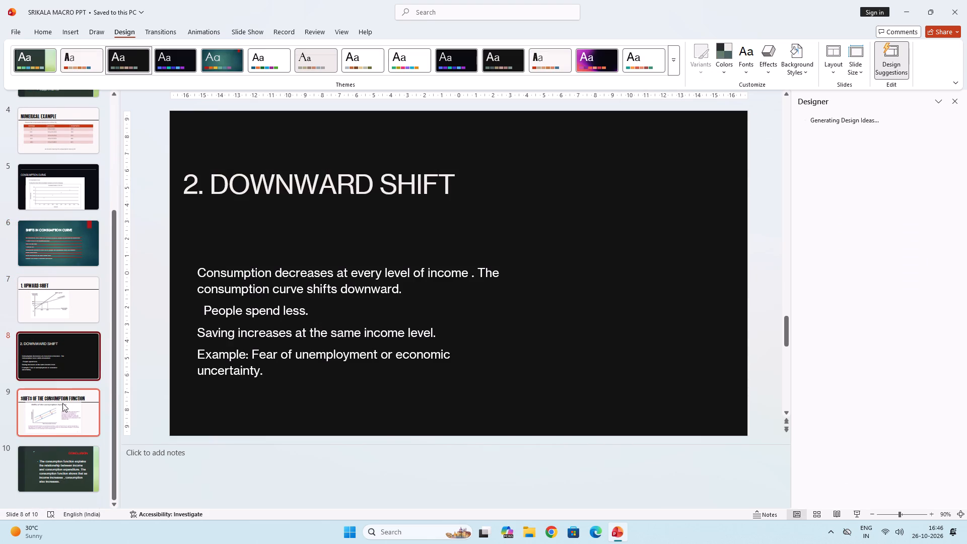
{"action": "left_click", "coordinate": [62, 403]}
{"action": "left_click", "coordinate": [48, 459]}
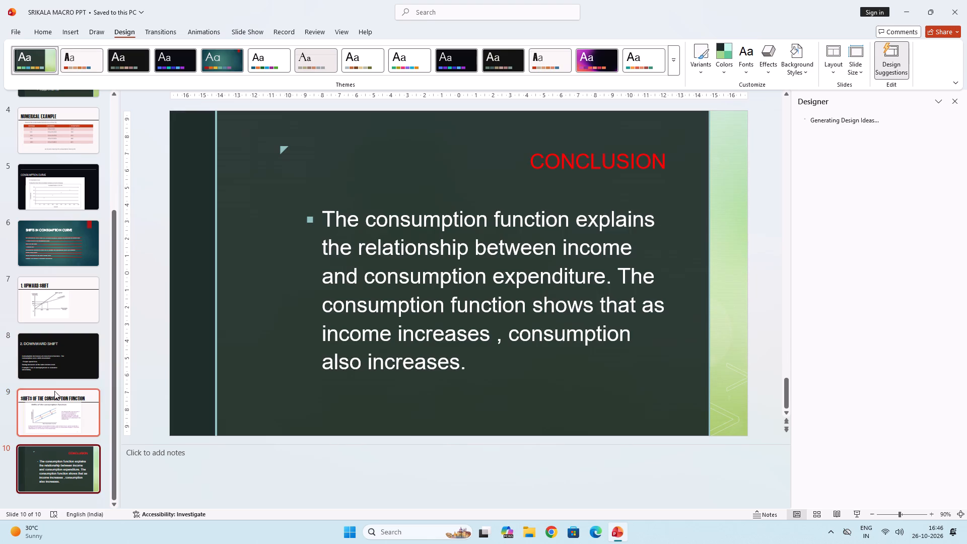
Save the finished macroeconomics presentation with the title slide showing, and close it.
{"action": "scroll", "coordinate": [61, 266], "scroll_direction": "up", "scroll_amount": 13}
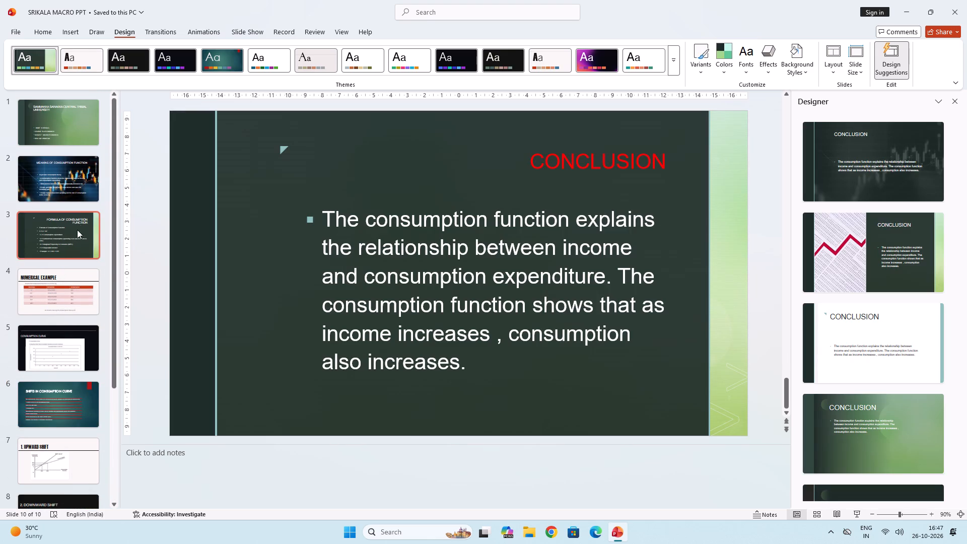
{"action": "left_click", "coordinate": [66, 134]}
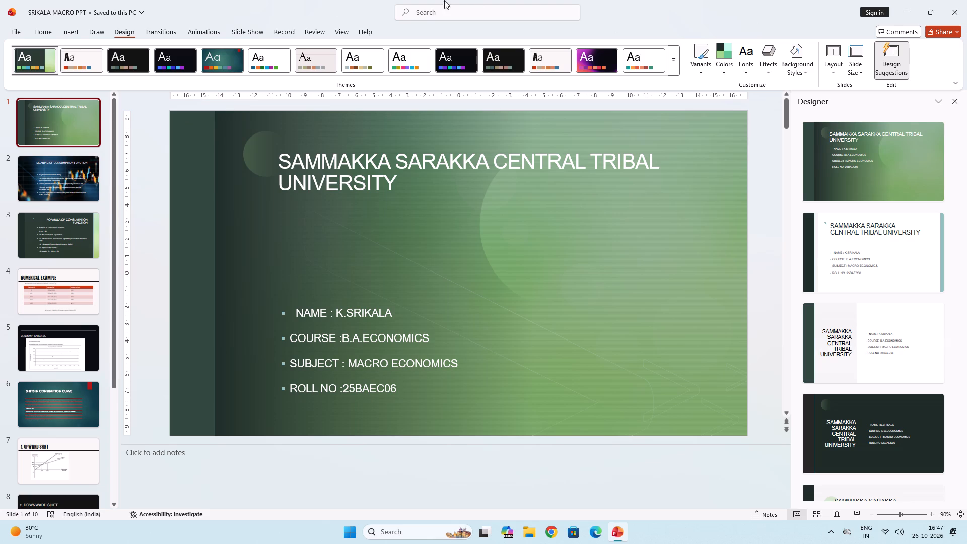
{"action": "left_click", "coordinate": [11, 30]}
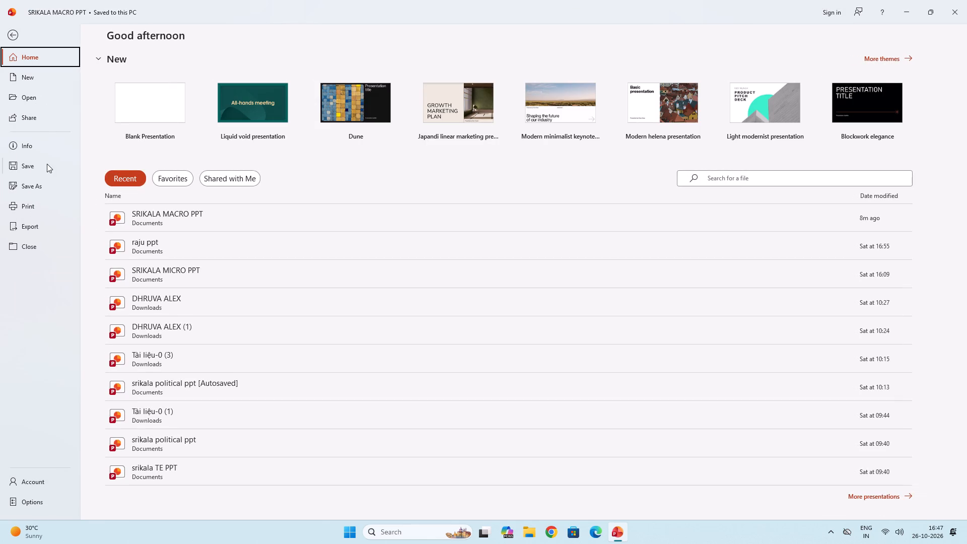
{"action": "left_click", "coordinate": [18, 169]}
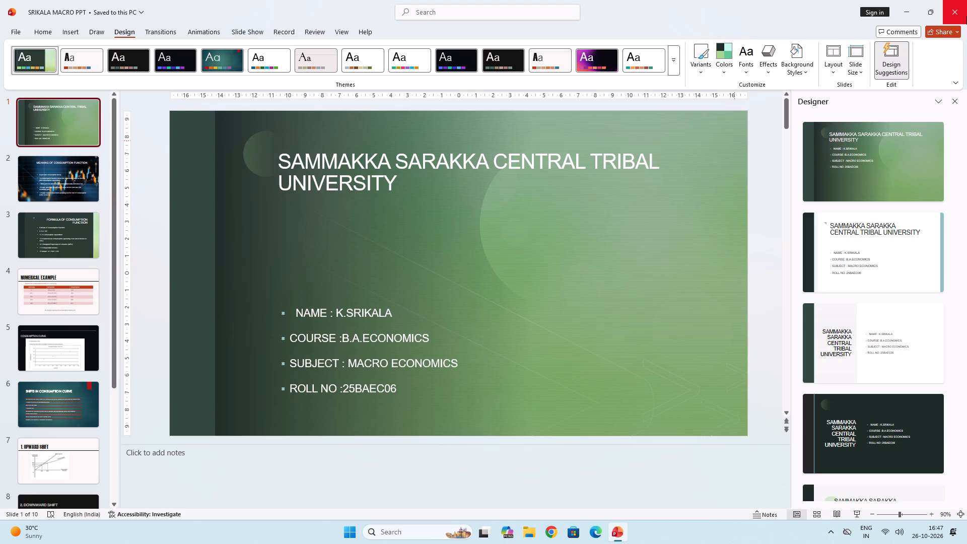
{"action": "left_click", "coordinate": [966, 16]}
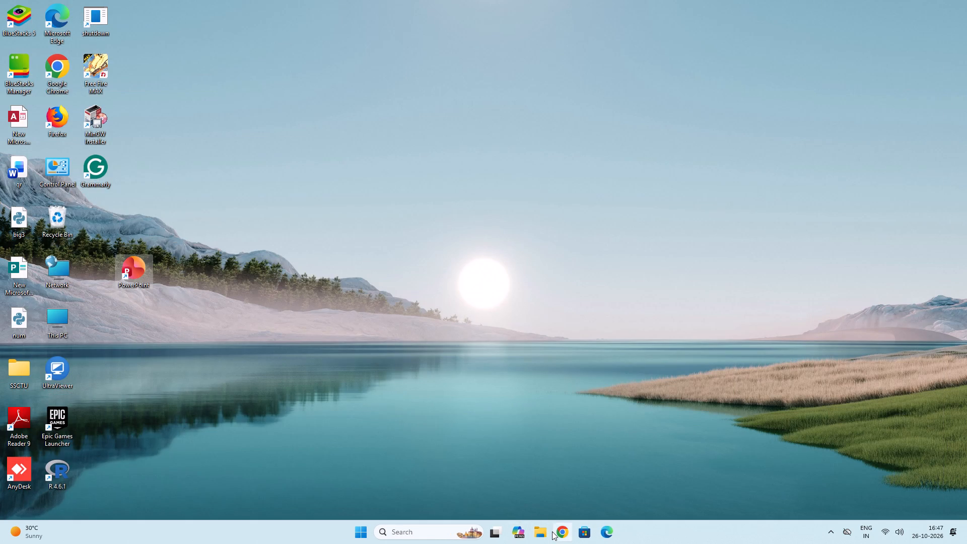
Switch to Google Chrome and begin a new Google search from the new tab page.
{"action": "left_click", "coordinate": [552, 531]}
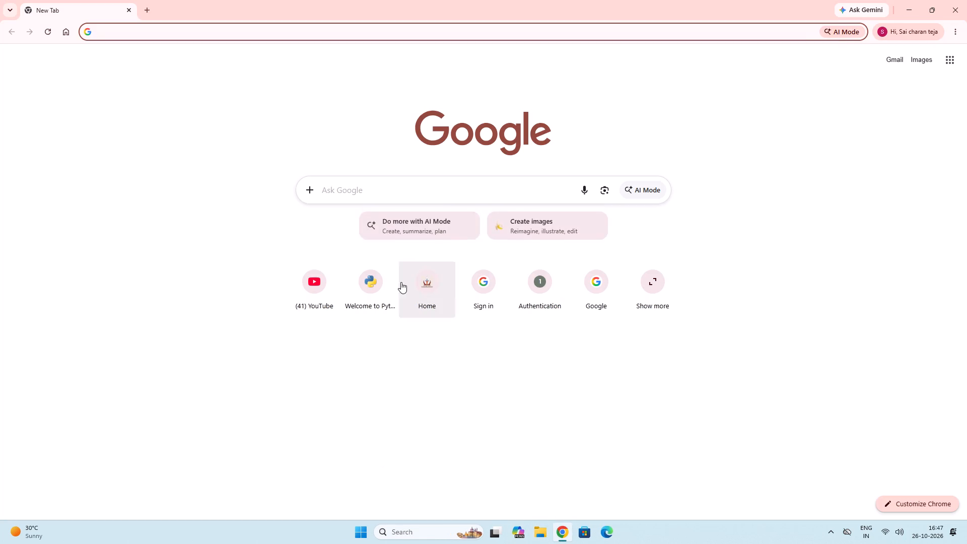
{"action": "left_click", "coordinate": [397, 188]}
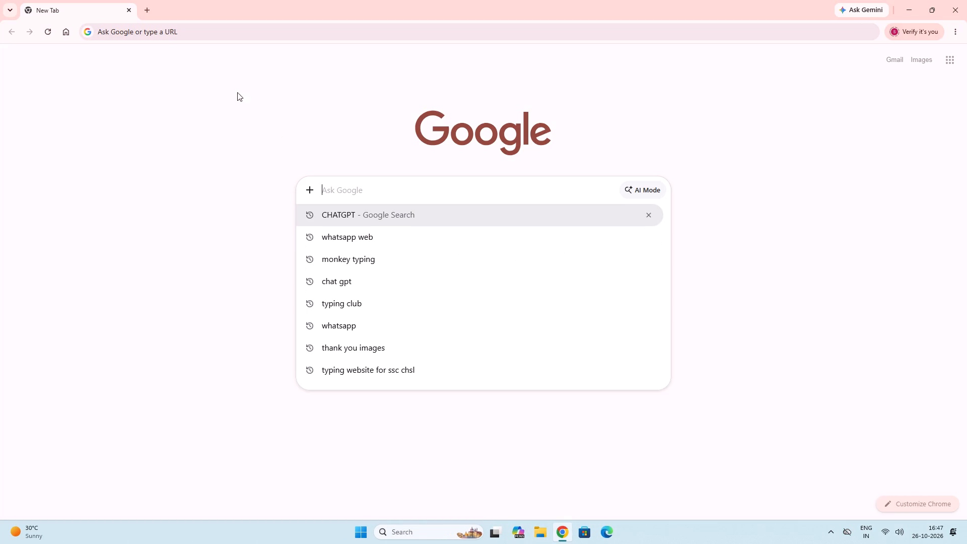